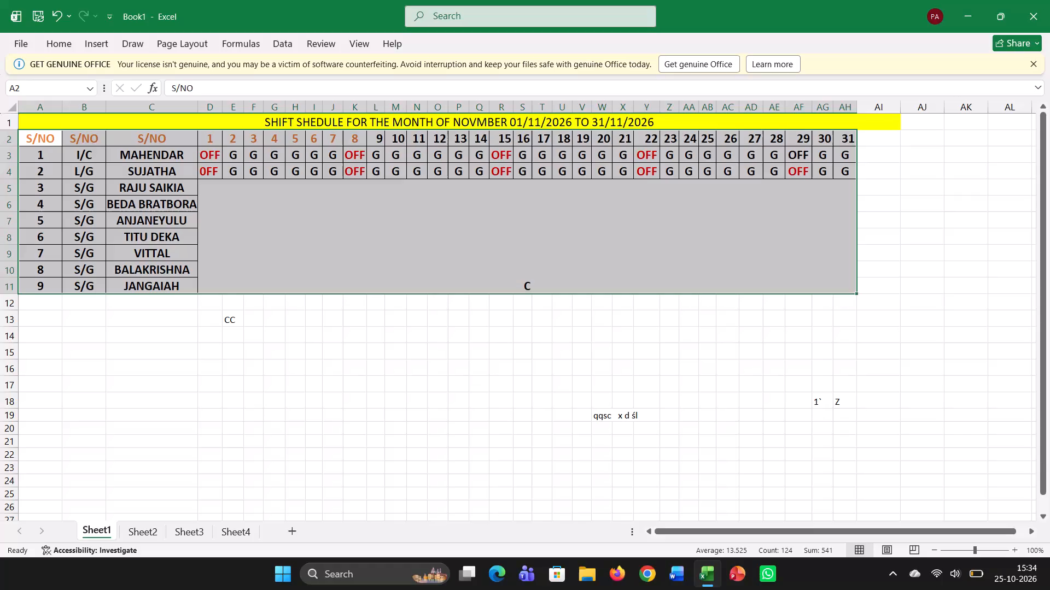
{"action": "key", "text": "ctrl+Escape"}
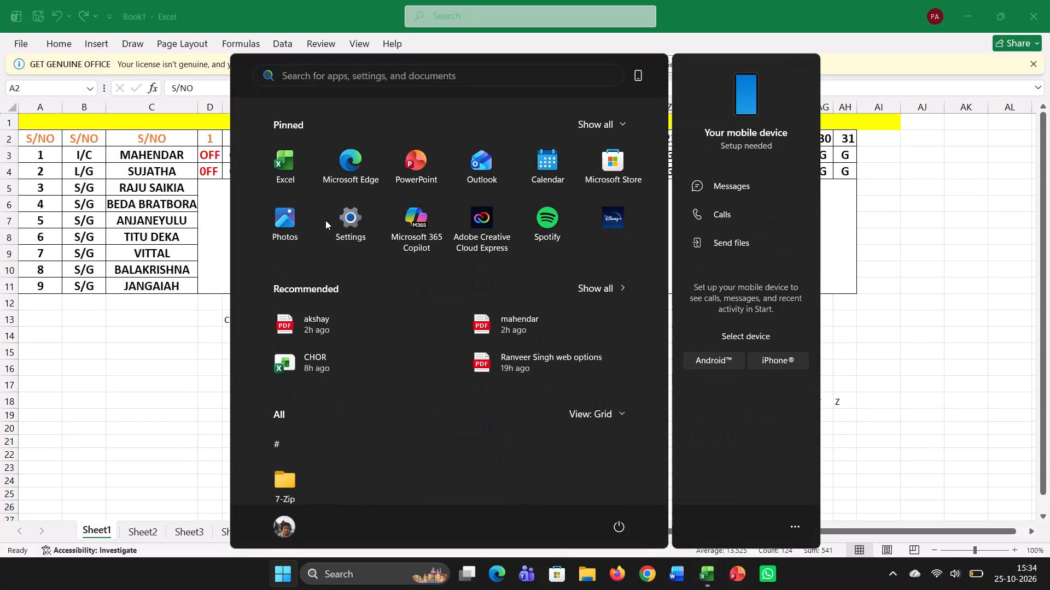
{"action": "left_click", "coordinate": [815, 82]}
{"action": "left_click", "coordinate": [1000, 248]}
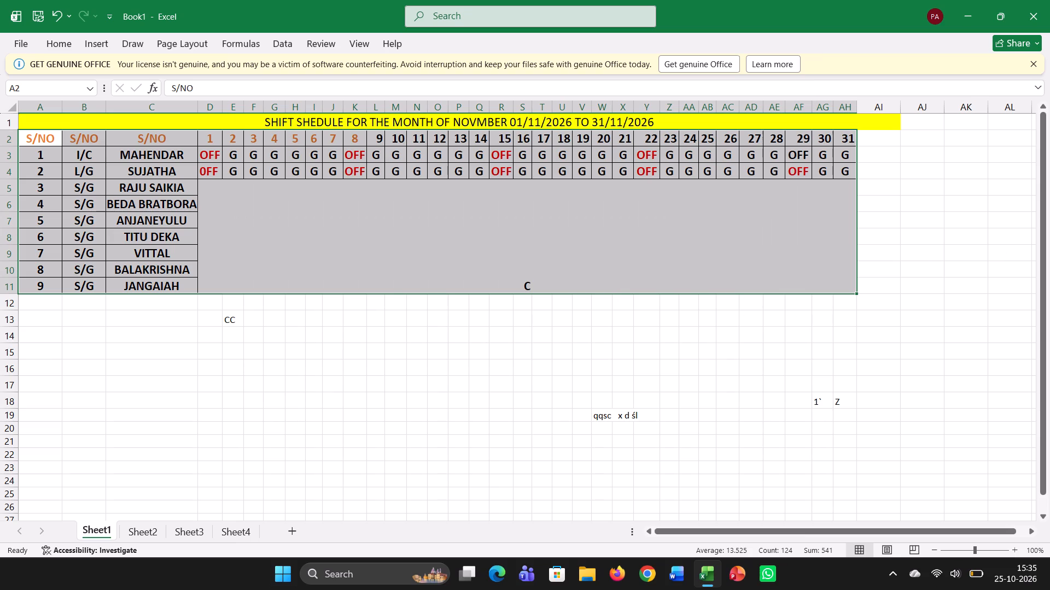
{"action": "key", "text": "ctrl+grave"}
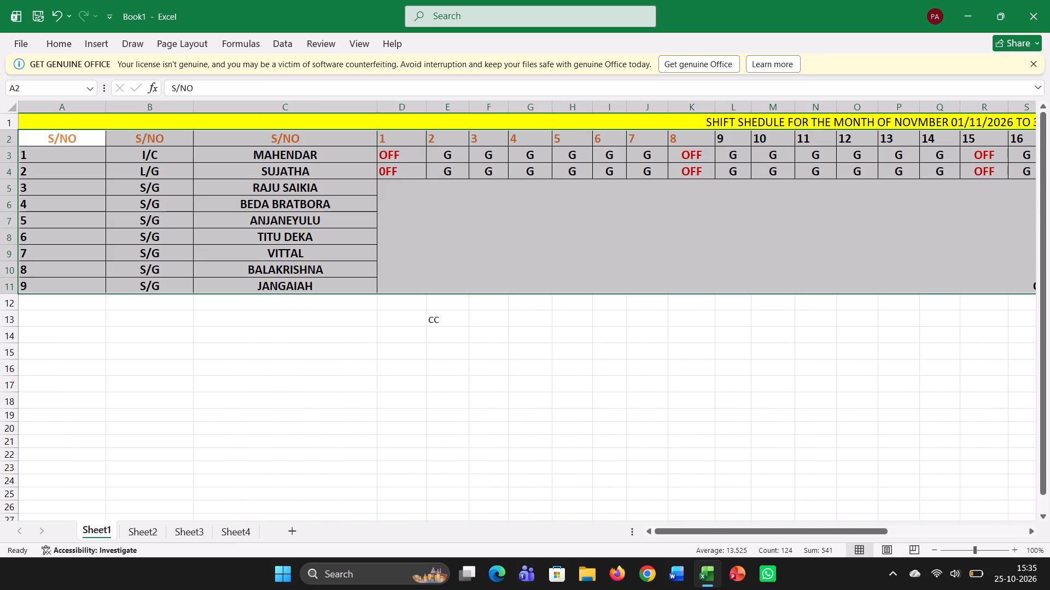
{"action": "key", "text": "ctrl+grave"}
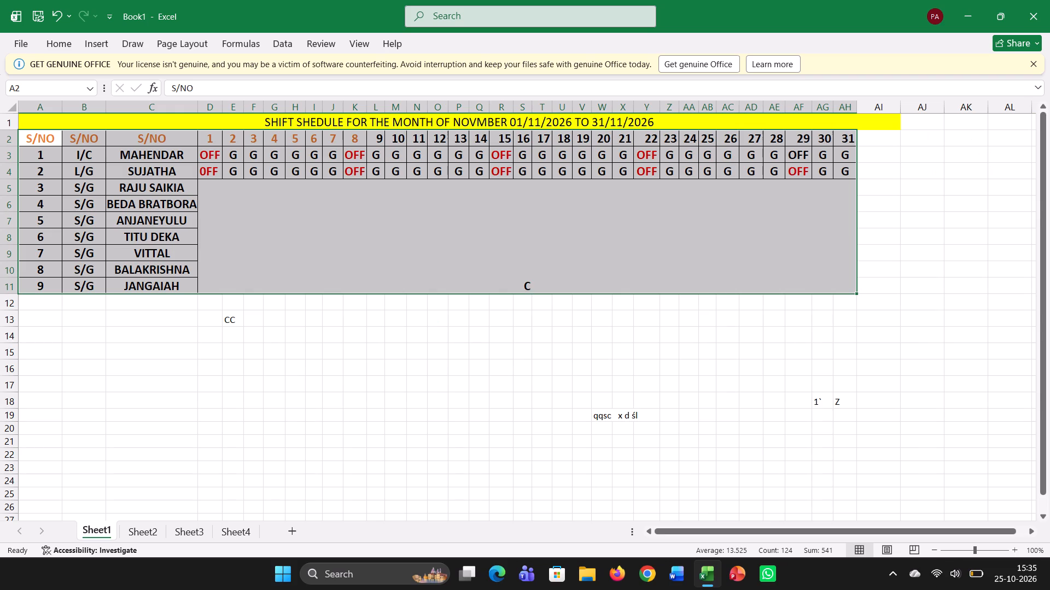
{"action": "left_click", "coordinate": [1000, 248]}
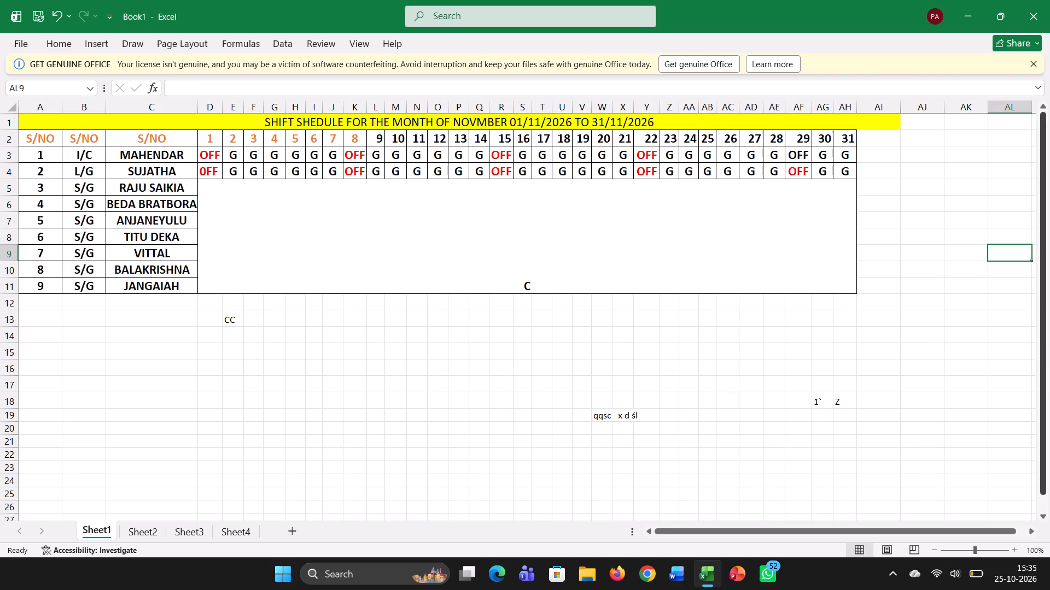
Clear the stray entries below the schedule table in cells W19, AG18, AH18 and E13.
{"action": "left_click", "coordinate": [603, 414]}
{"action": "key", "text": "BackSpace"}
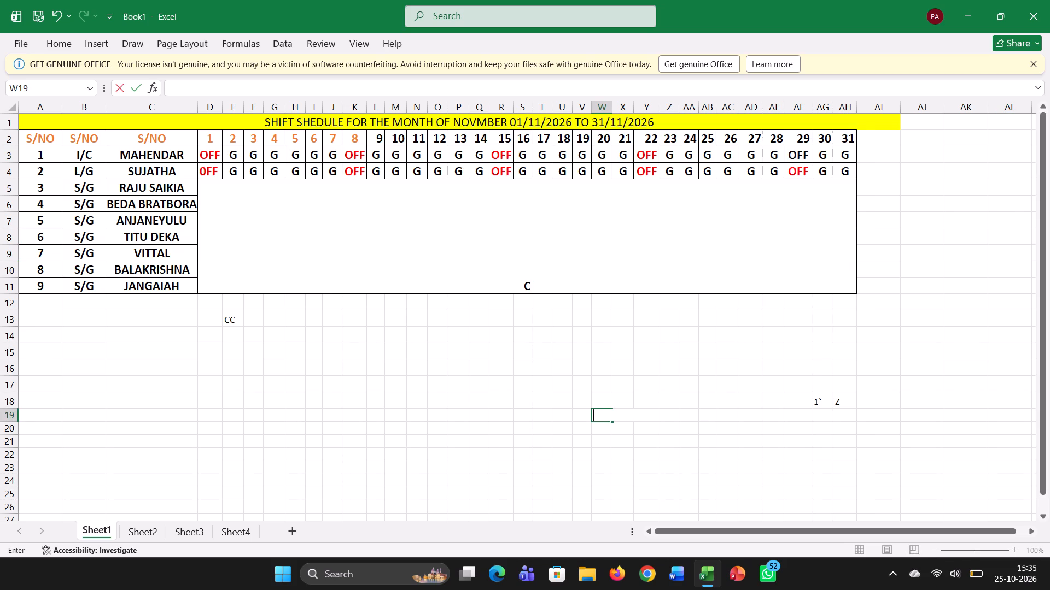
{"action": "left_click", "coordinate": [818, 398]}
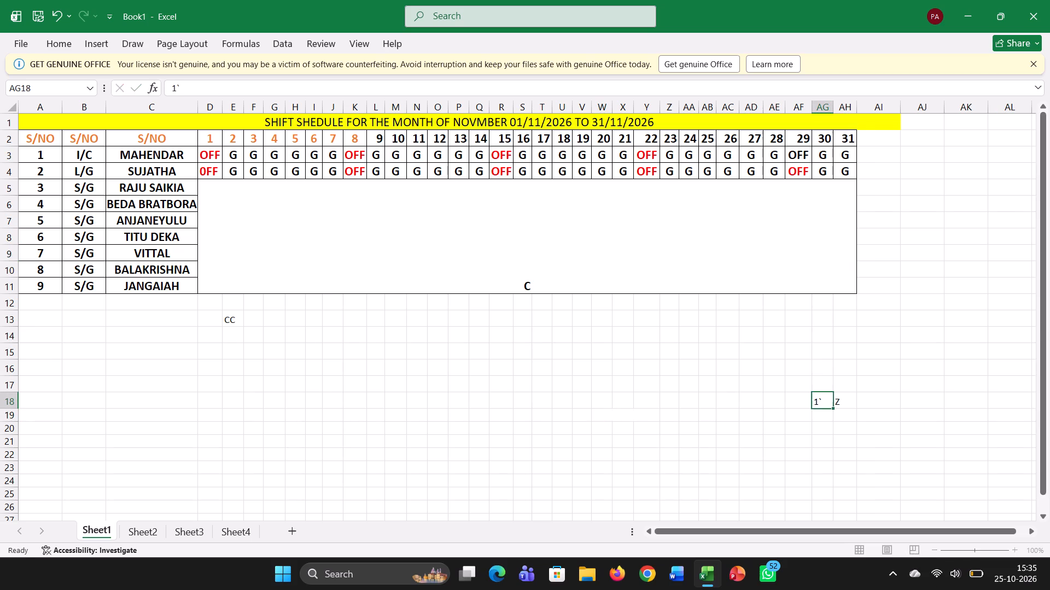
{"action": "key", "text": "BackSpace"}
{"action": "left_click", "coordinate": [839, 403]}
{"action": "key", "text": "BackSpace"}
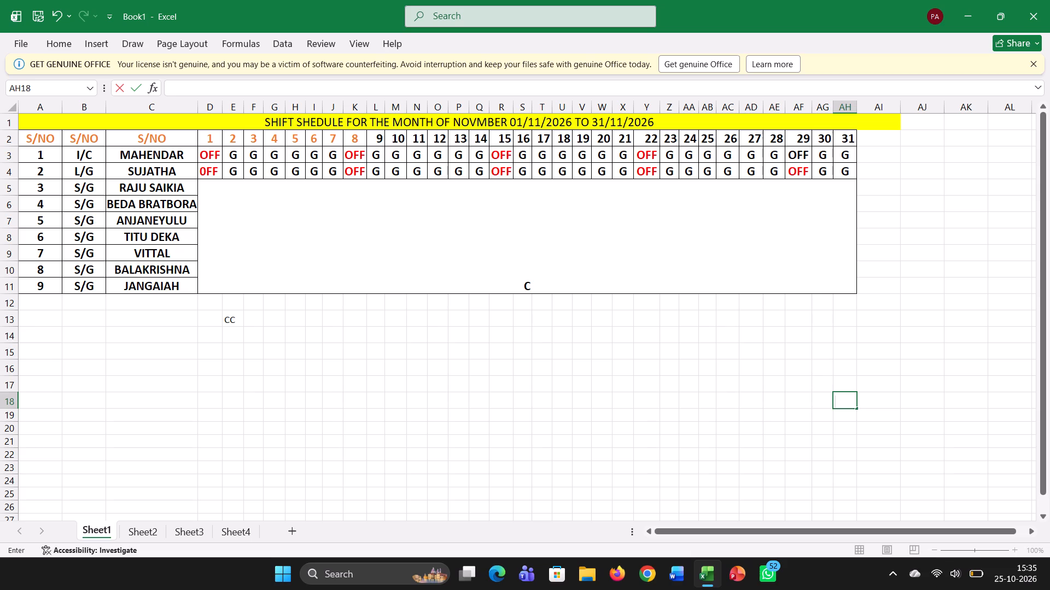
{"action": "left_click", "coordinate": [535, 281]}
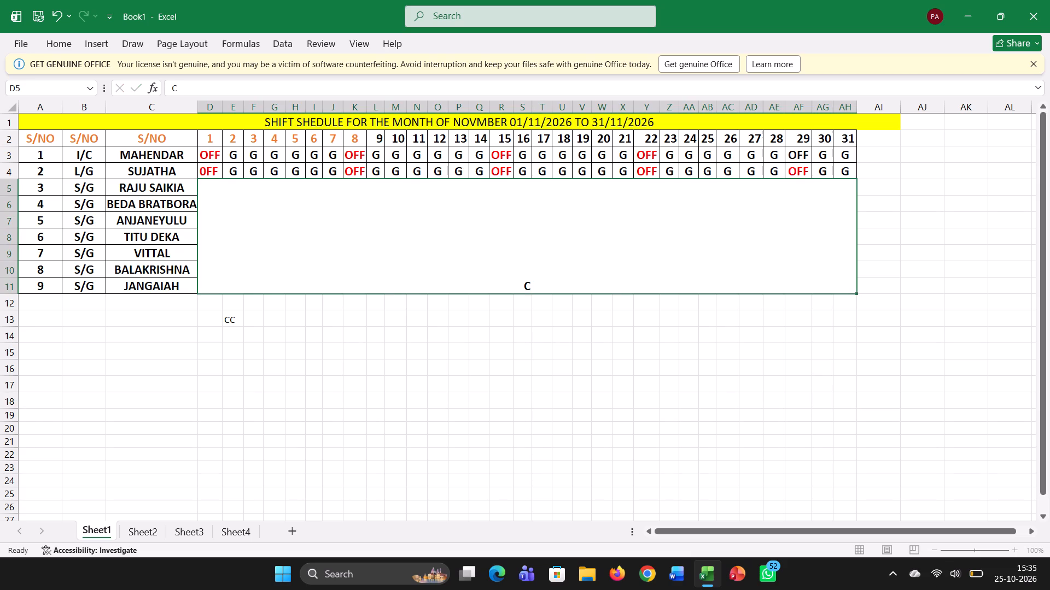
{"action": "left_click", "coordinate": [474, 416]}
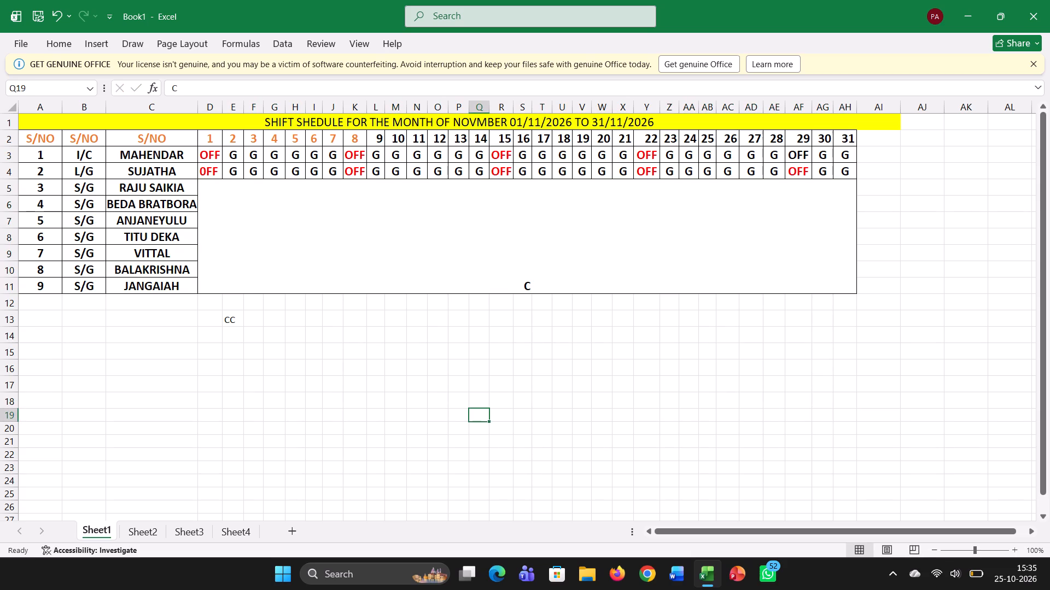
{"action": "left_click", "coordinate": [226, 315]}
{"action": "key", "text": "BackSpace"}
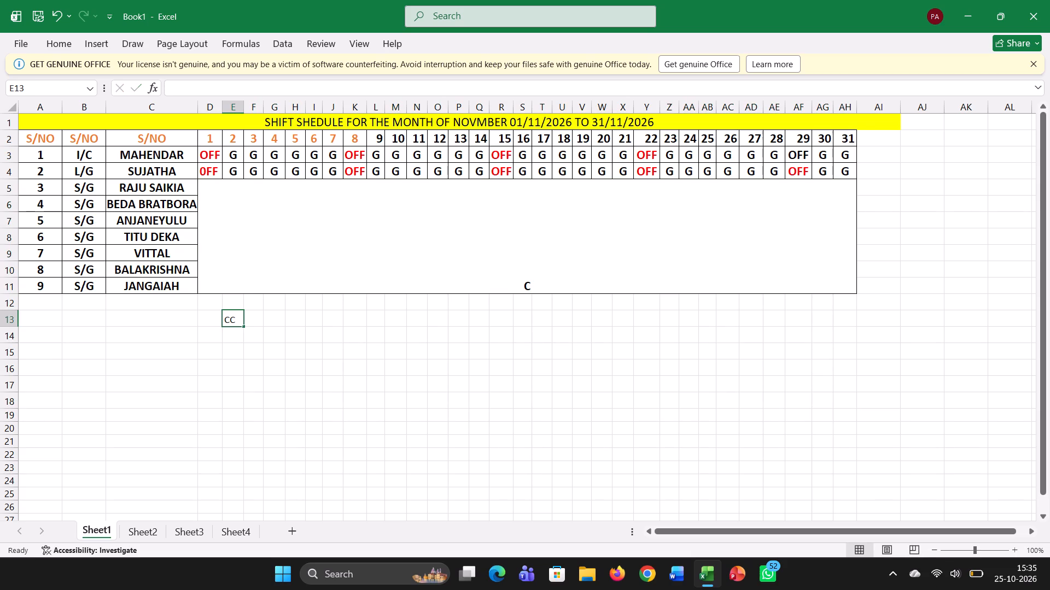
{"action": "left_click", "coordinate": [249, 371]}
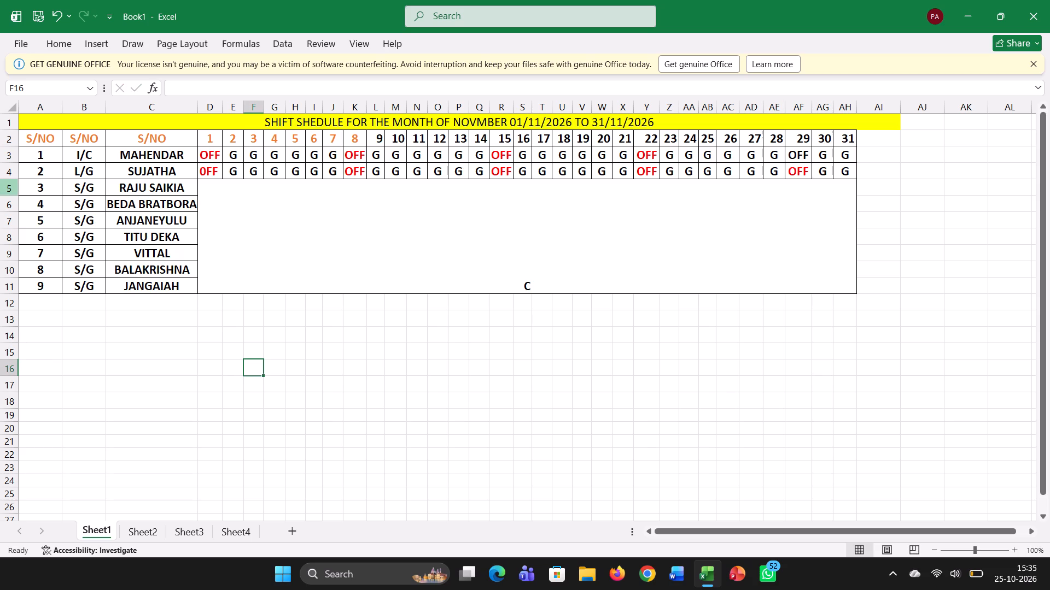
Fill the S/NO header from cell A2 across row 2 through J2.
{"action": "left_click", "coordinate": [40, 141]}
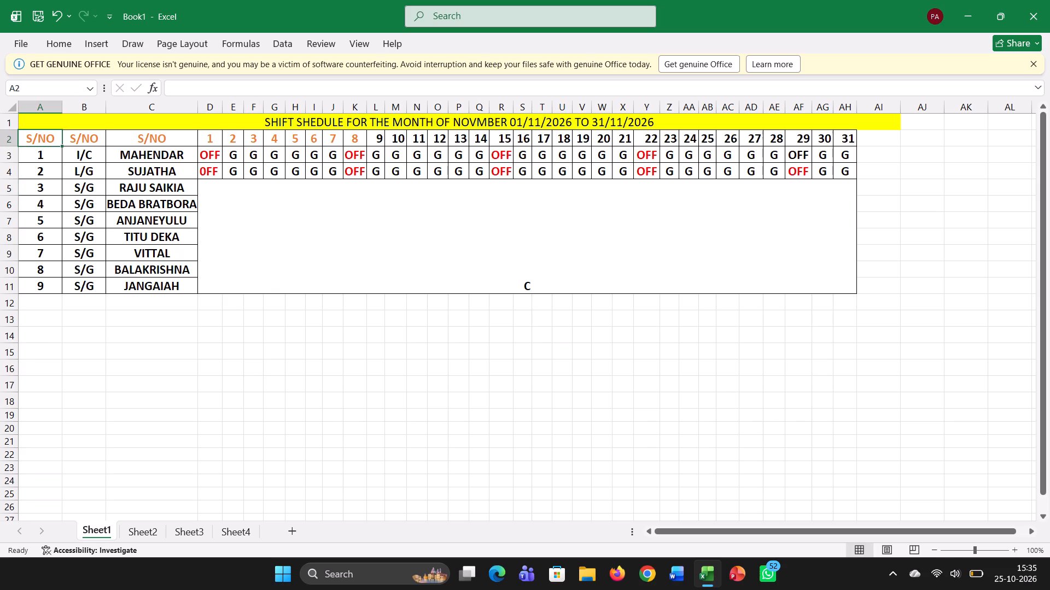
{"action": "left_click_drag", "start_coordinate": [59, 147], "coordinate": [89, 160]}
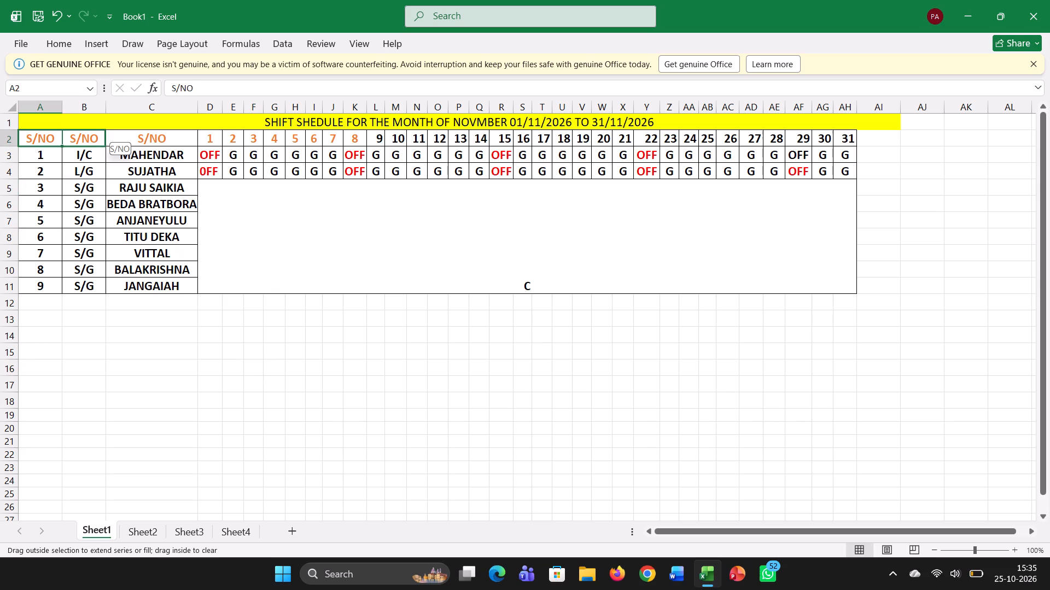
{"action": "left_click_drag", "start_coordinate": [89, 160], "coordinate": [305, 241]}
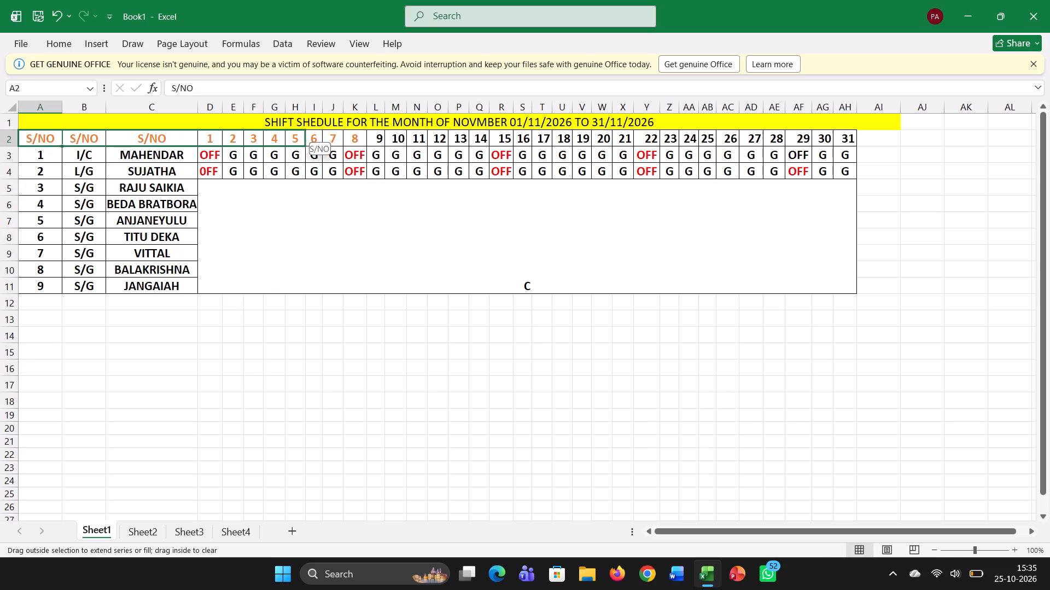
{"action": "left_click_drag", "start_coordinate": [305, 241], "coordinate": [349, 241]}
{"action": "left_click", "coordinate": [349, 241]}
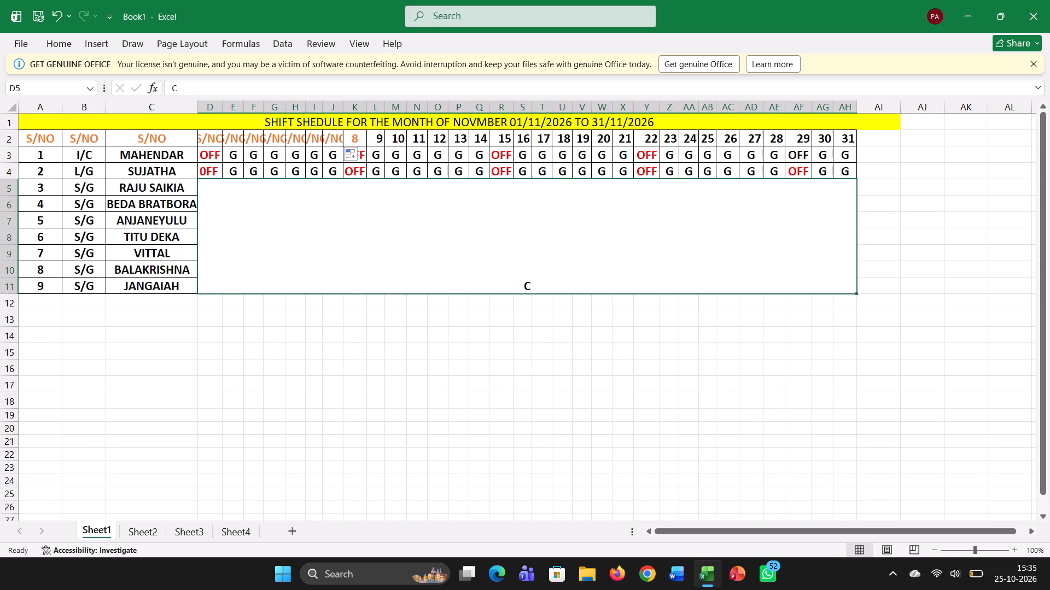
{"action": "left_click", "coordinate": [401, 364]}
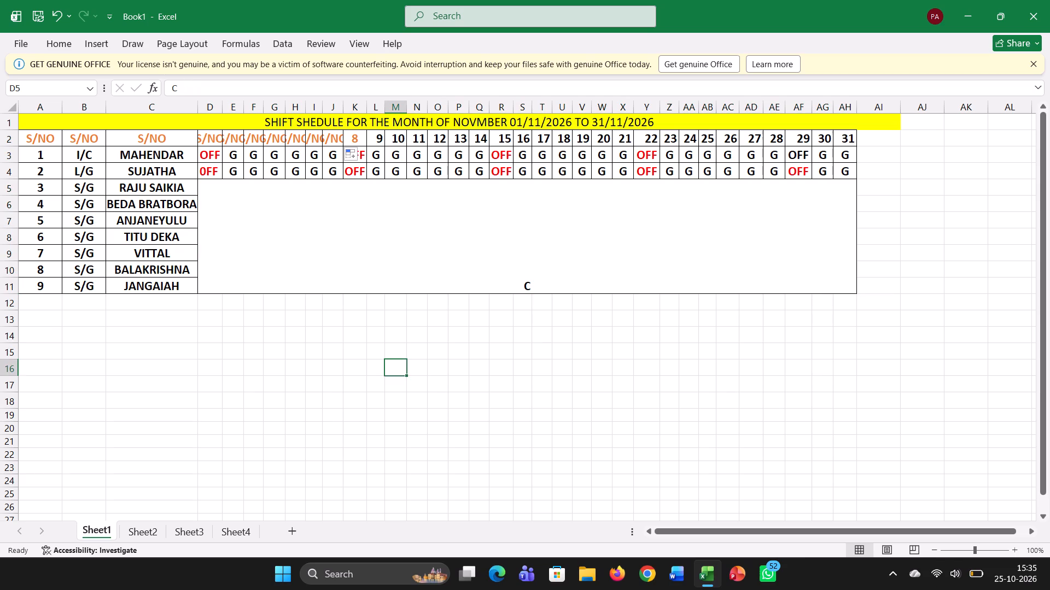
On Sheet2, enter the title "SHIFT SHEDULE FOR THE MONTH OF NOVMBER 01/11/2026 TO 31/11/2026" in cell A1.
{"action": "left_click", "coordinate": [160, 538]}
{"action": "left_click", "coordinate": [49, 124]}
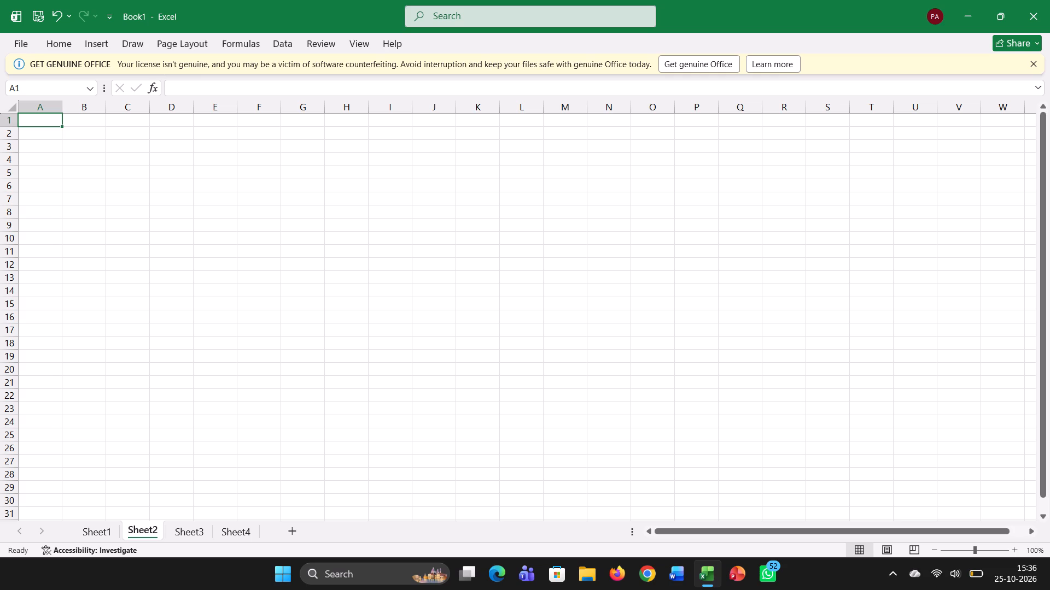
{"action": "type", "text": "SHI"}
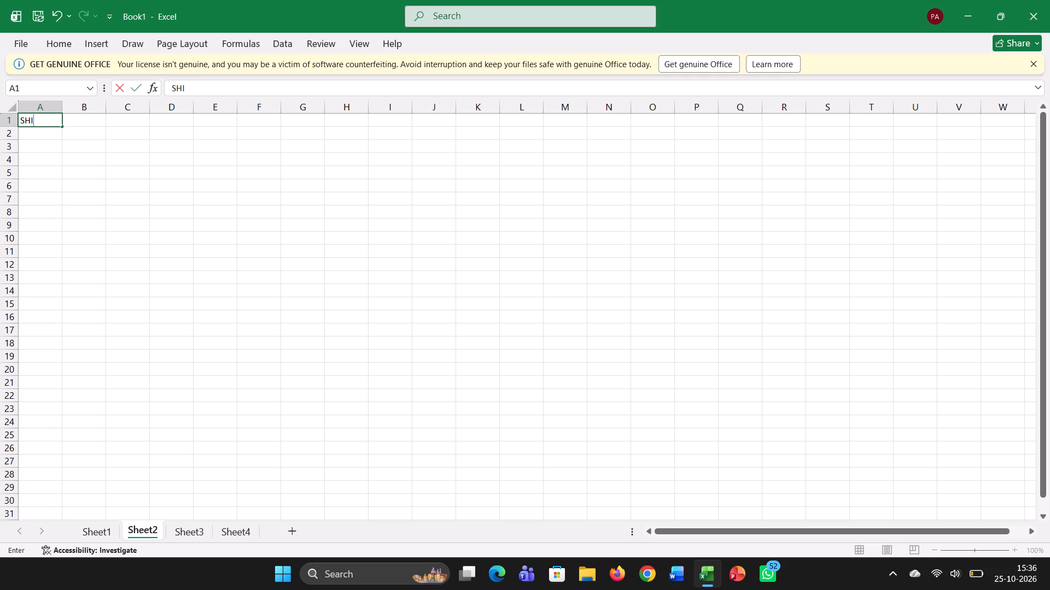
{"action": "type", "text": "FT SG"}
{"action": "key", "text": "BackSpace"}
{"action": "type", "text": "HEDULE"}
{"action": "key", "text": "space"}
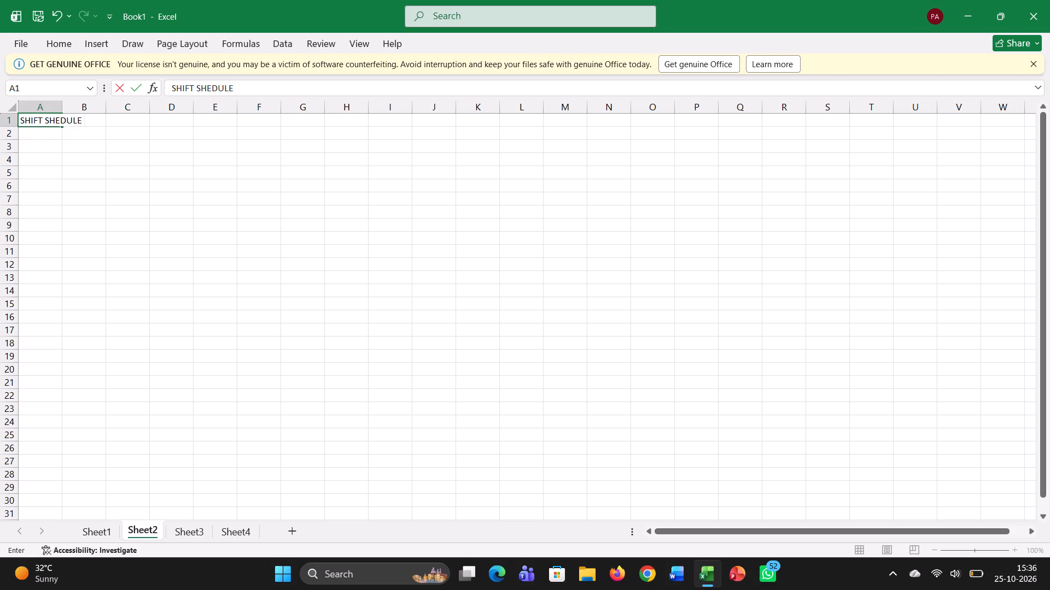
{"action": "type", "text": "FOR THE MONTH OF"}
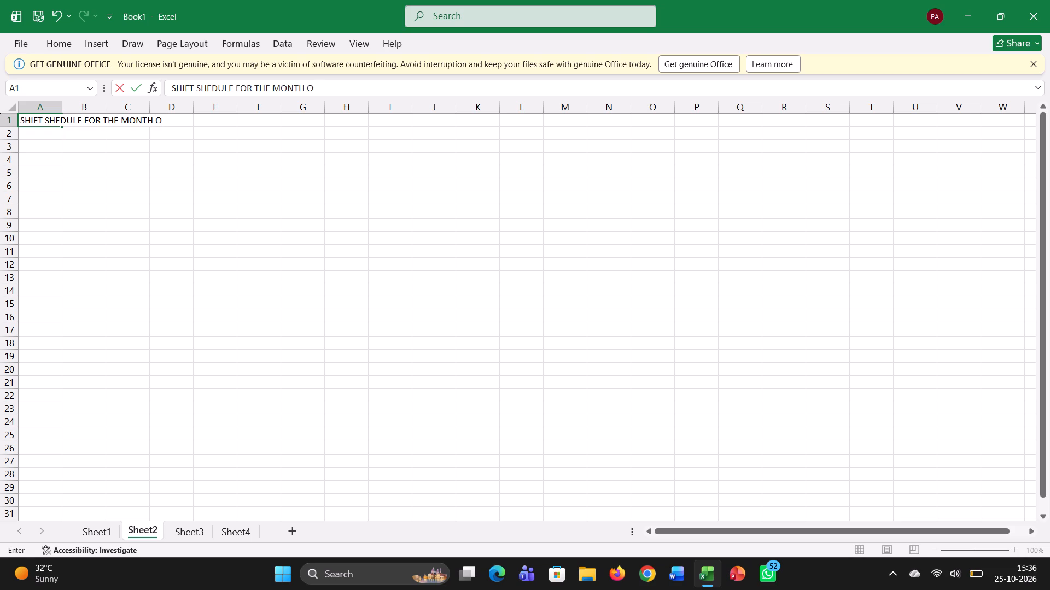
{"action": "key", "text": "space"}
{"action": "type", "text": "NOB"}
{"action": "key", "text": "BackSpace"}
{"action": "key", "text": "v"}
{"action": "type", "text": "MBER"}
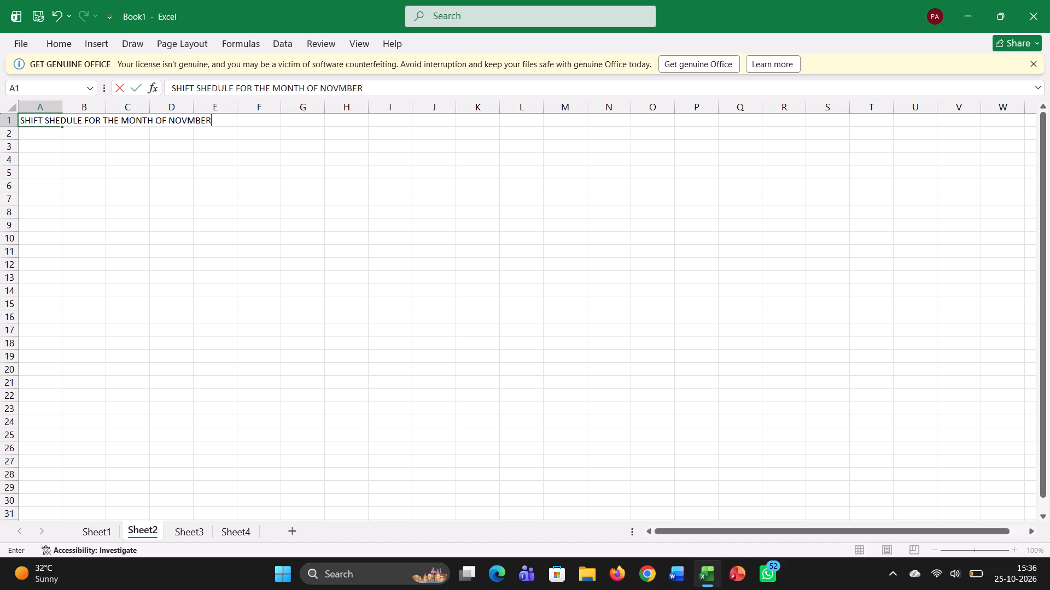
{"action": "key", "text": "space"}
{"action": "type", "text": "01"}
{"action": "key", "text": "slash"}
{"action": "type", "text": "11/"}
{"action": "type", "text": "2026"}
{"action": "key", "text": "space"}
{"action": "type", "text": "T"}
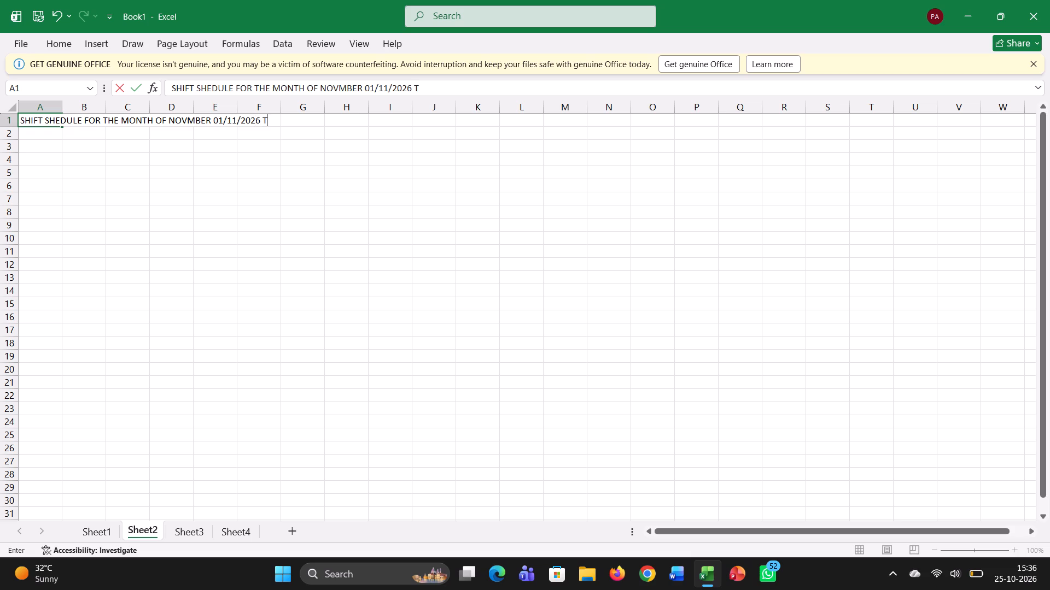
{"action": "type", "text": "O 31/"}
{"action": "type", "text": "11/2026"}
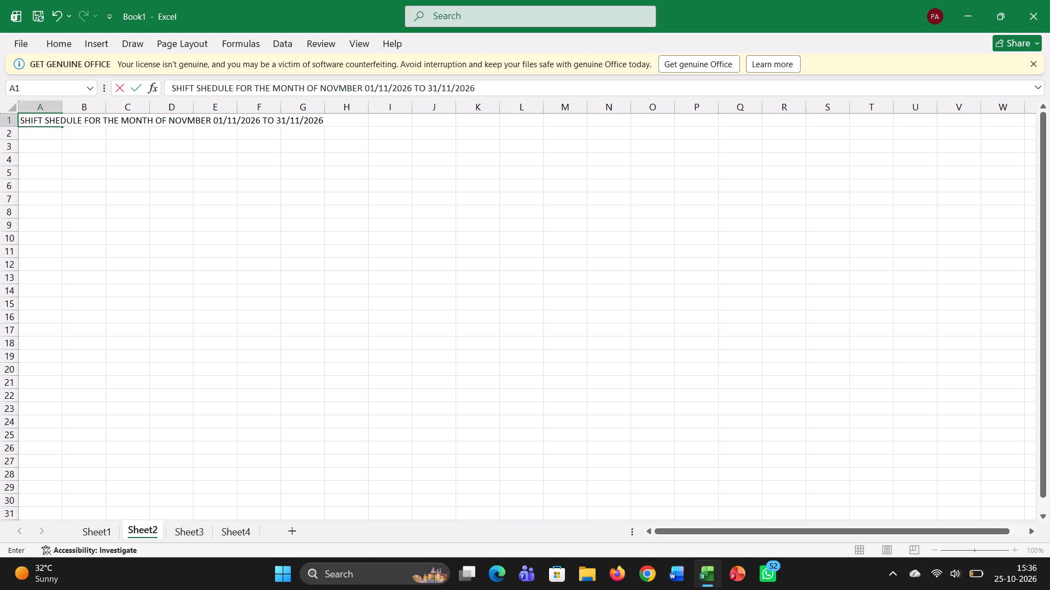
{"action": "left_click", "coordinate": [92, 155]}
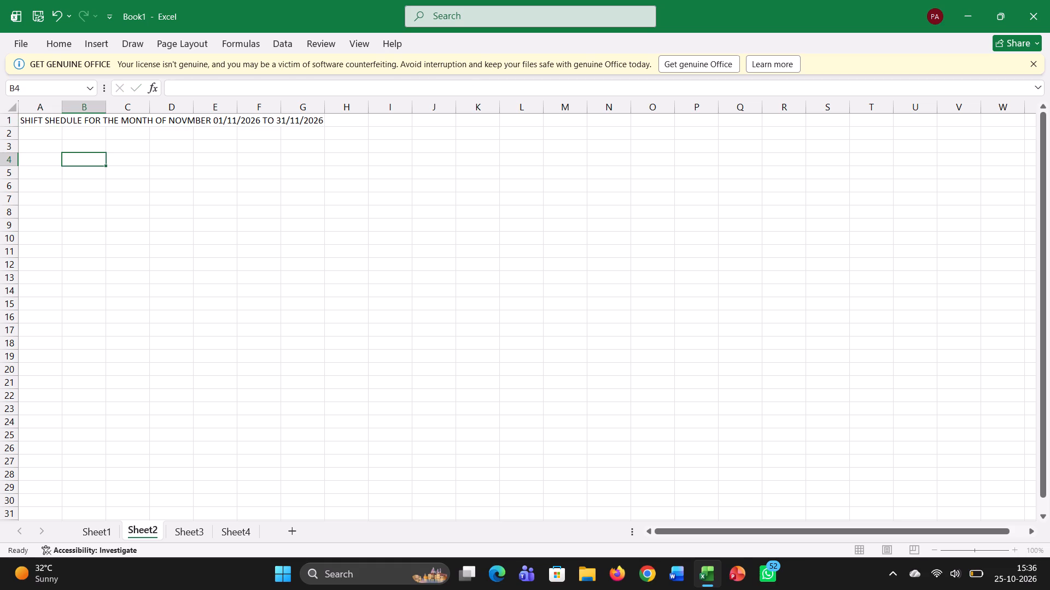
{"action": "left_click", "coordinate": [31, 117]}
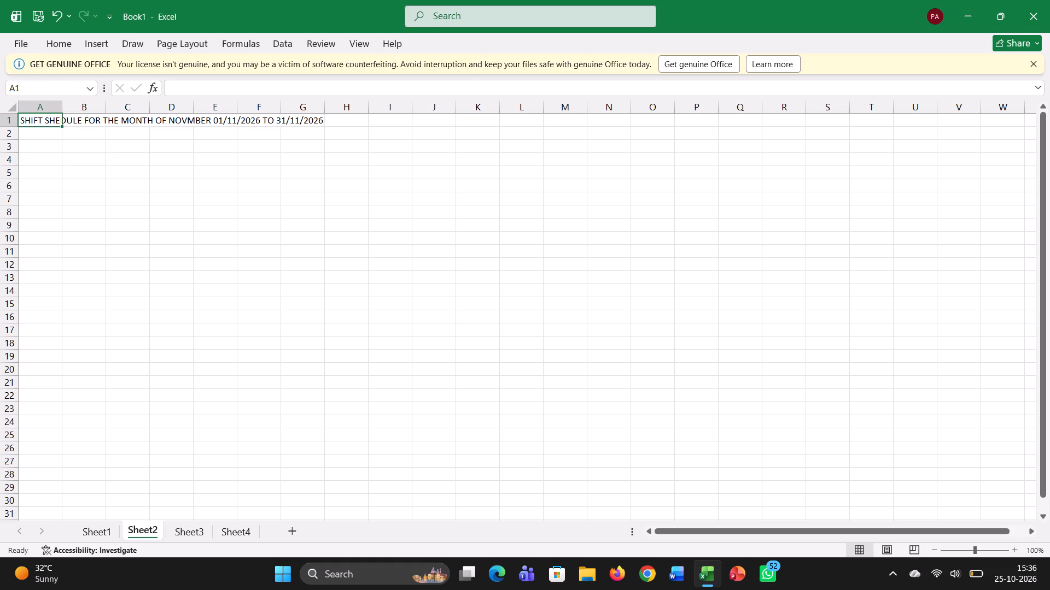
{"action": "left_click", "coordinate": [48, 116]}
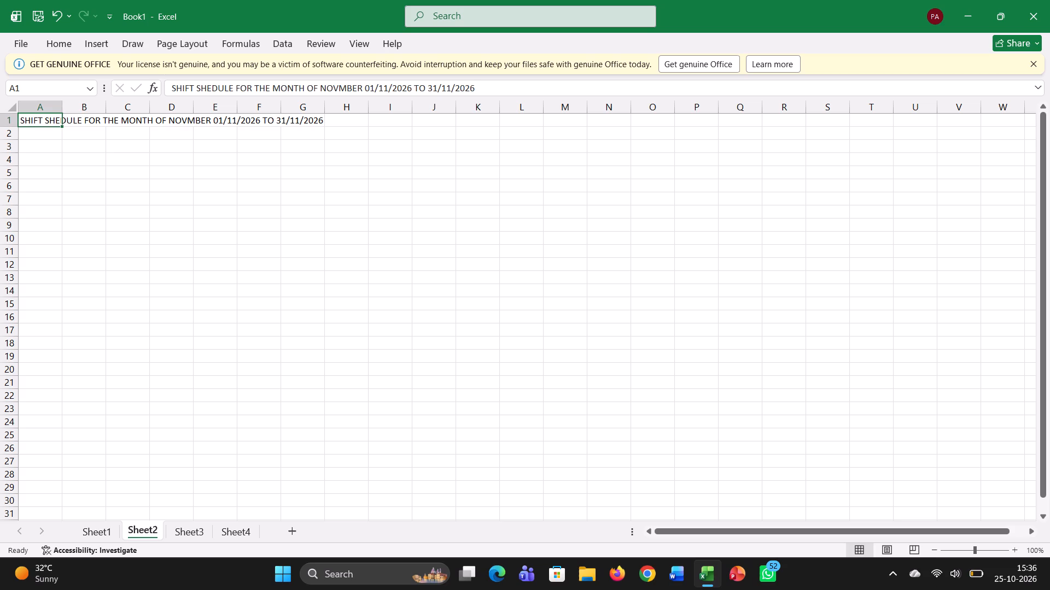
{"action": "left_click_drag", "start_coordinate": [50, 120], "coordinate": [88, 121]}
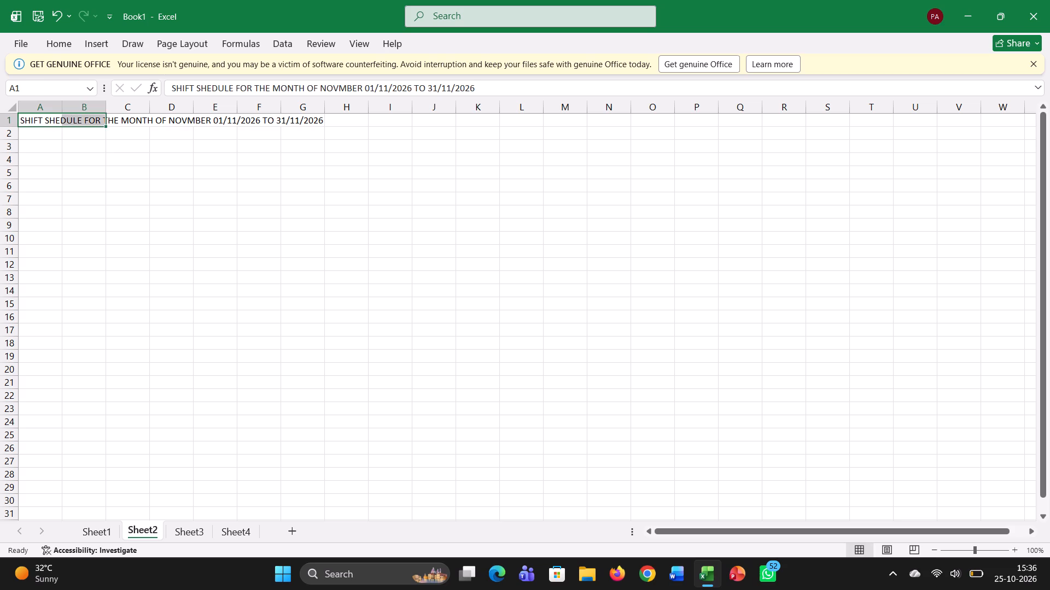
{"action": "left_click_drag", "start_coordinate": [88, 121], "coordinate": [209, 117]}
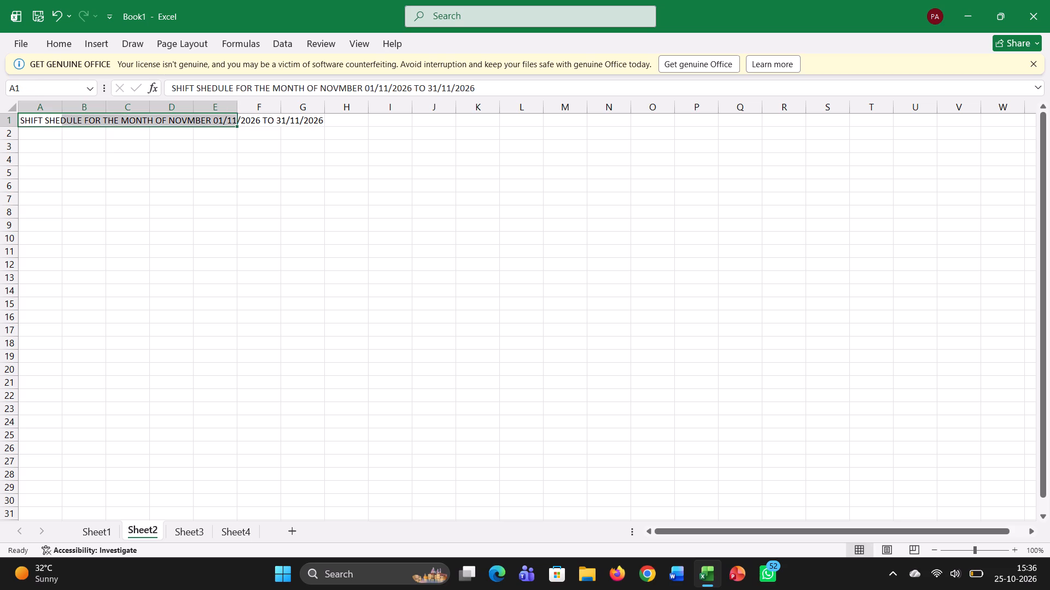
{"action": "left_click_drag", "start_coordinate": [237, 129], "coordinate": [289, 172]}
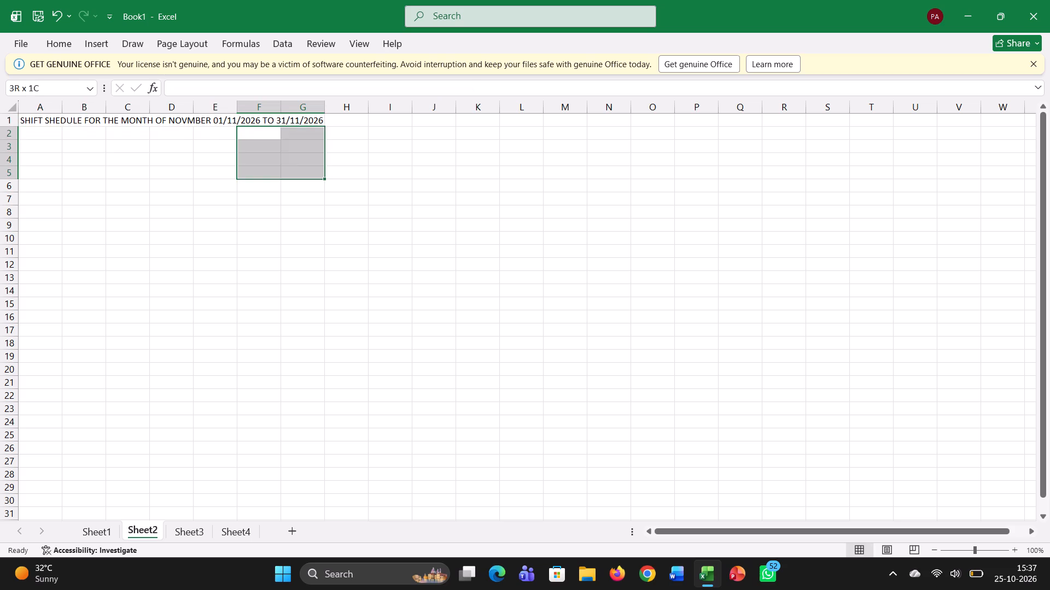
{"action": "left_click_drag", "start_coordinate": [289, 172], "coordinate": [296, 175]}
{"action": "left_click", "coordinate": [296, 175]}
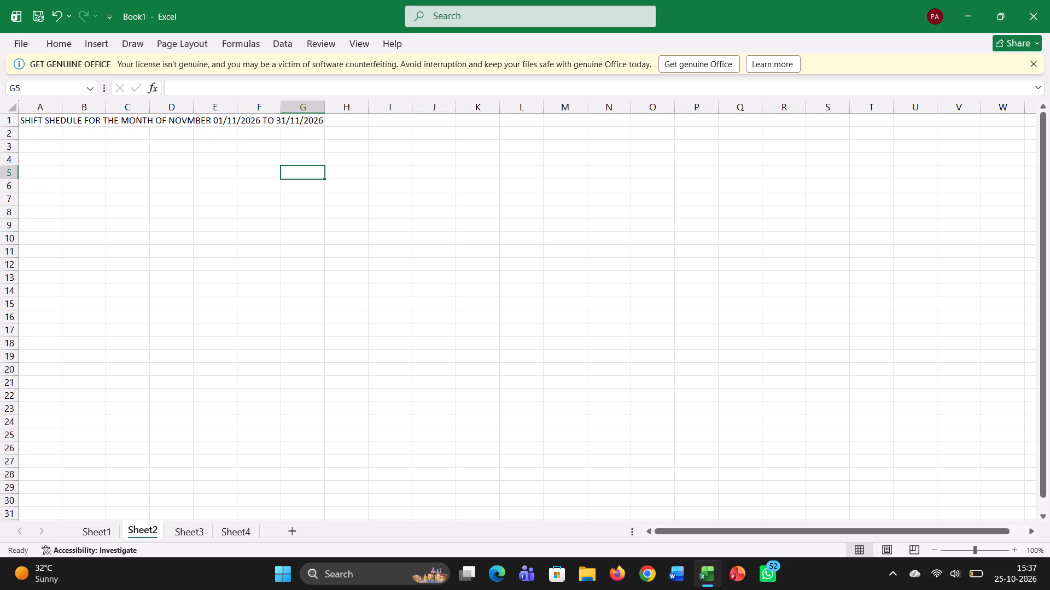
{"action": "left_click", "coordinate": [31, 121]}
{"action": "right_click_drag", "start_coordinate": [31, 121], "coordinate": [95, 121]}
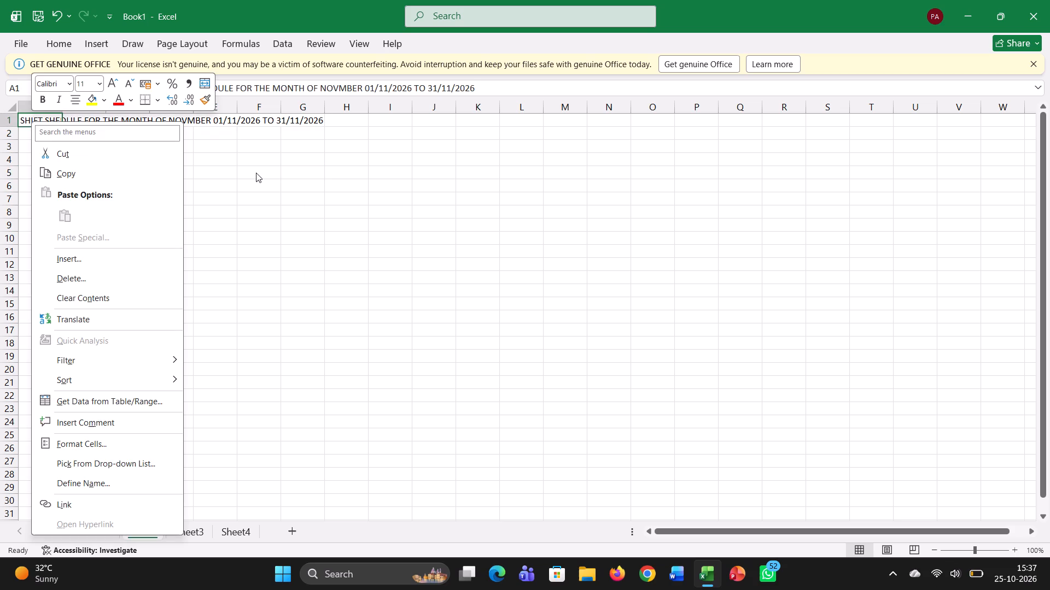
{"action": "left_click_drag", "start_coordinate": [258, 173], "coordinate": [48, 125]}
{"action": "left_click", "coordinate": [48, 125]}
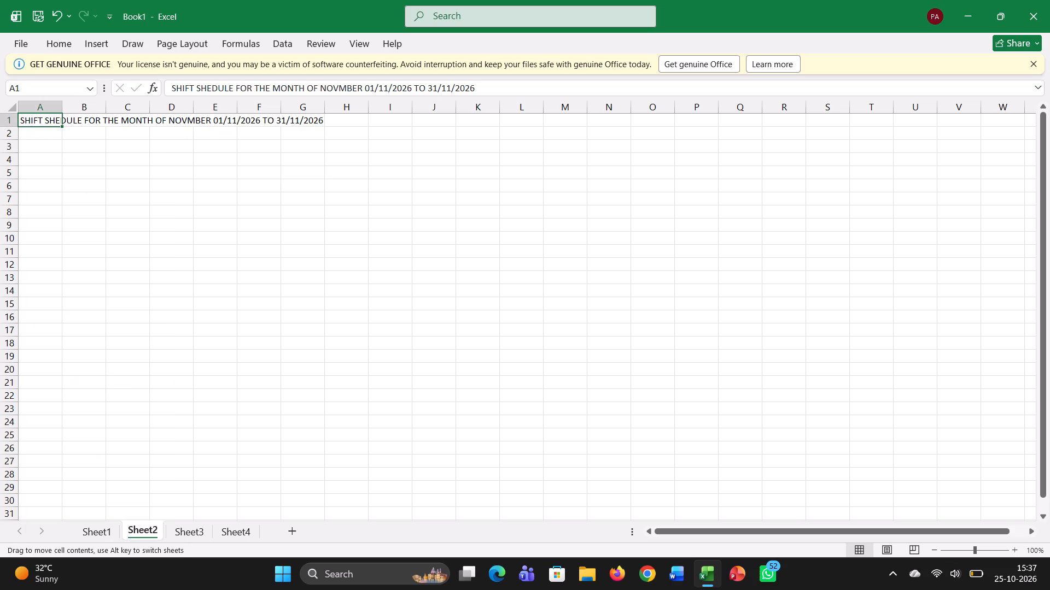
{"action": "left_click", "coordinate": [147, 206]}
Enter the column headers S/NO, RANK and NAME in cells A2, B2 and C2 of Sheet2.
{"action": "left_click", "coordinate": [36, 129]}
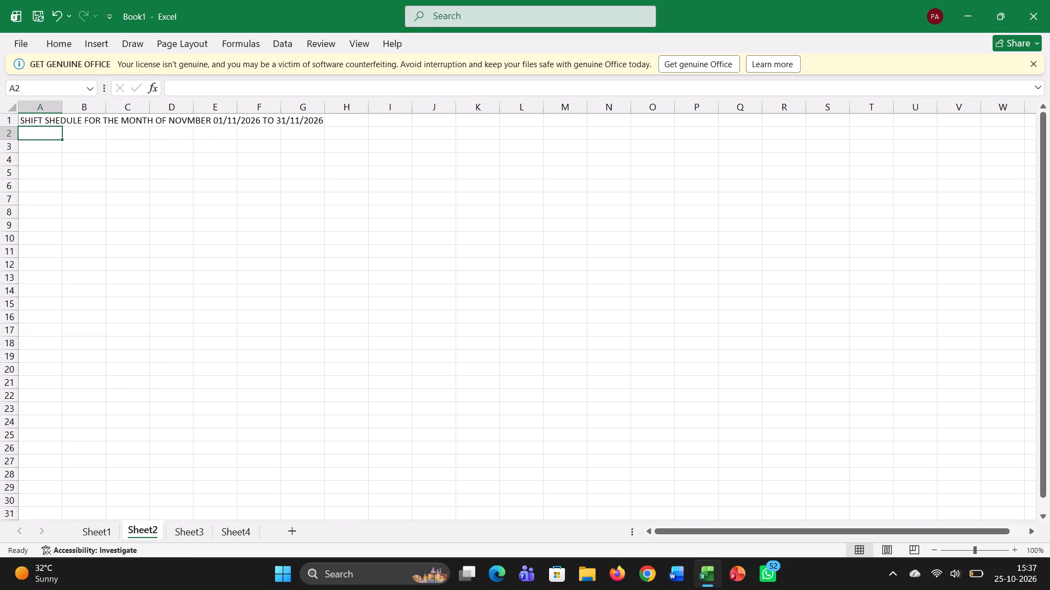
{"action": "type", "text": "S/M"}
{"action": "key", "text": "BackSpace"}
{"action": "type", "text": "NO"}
{"action": "left_click", "coordinate": [87, 131]}
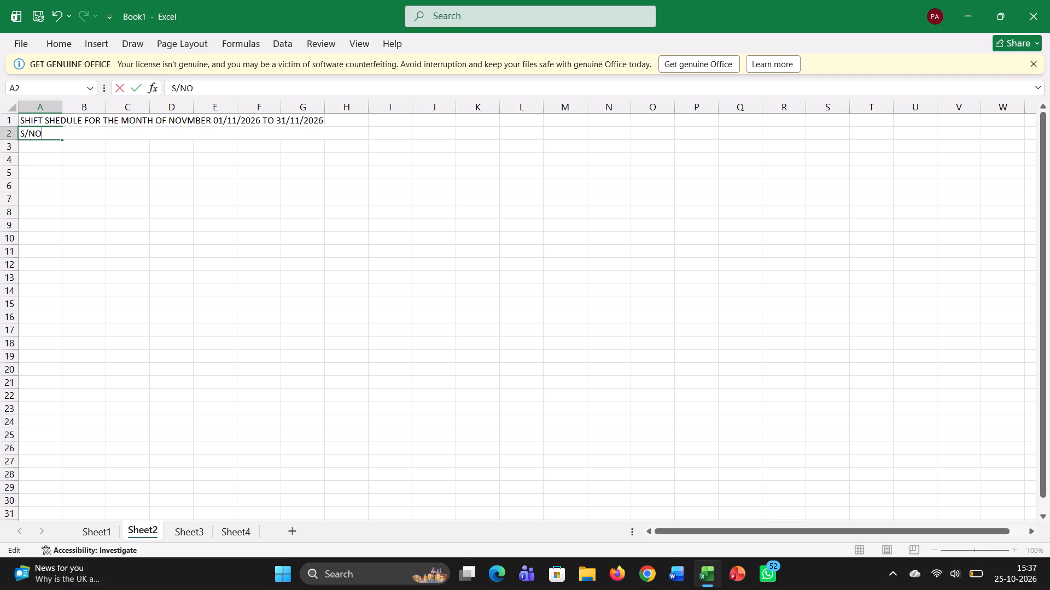
{"action": "left_click", "coordinate": [87, 131]}
{"action": "left_click", "coordinate": [86, 150]}
{"action": "left_click", "coordinate": [83, 133]}
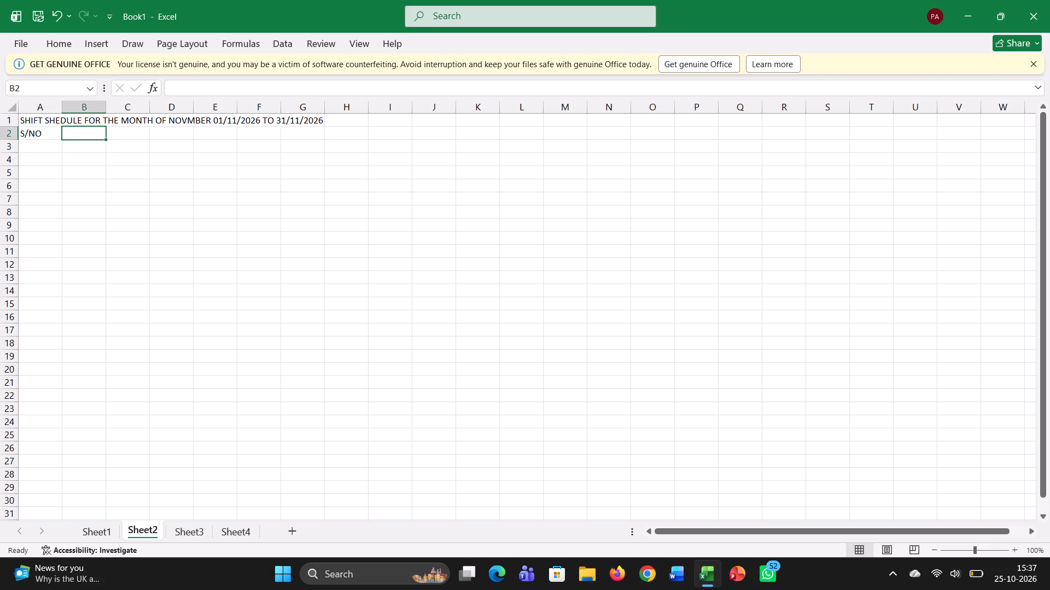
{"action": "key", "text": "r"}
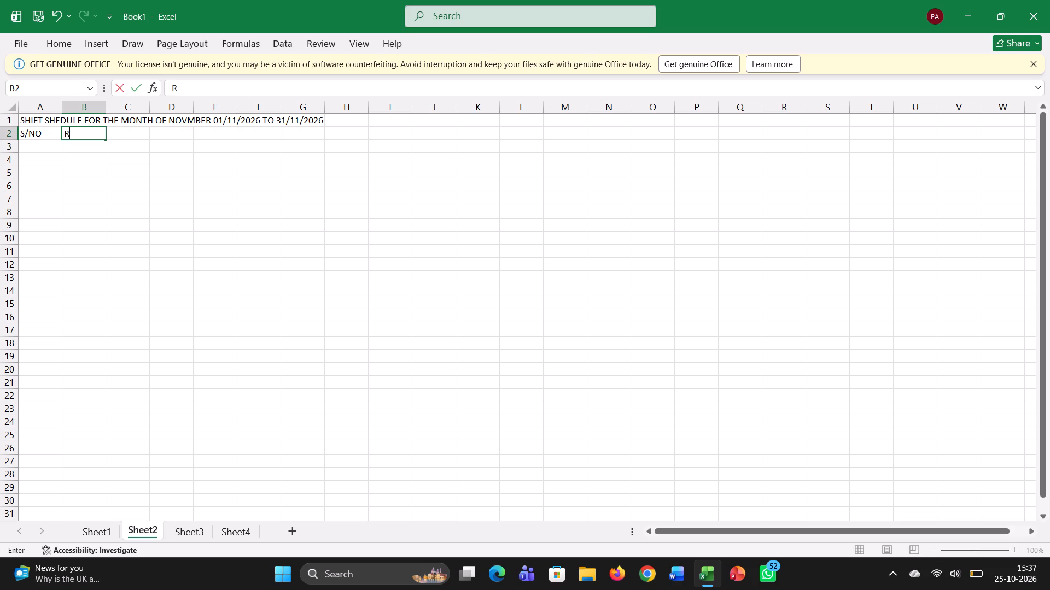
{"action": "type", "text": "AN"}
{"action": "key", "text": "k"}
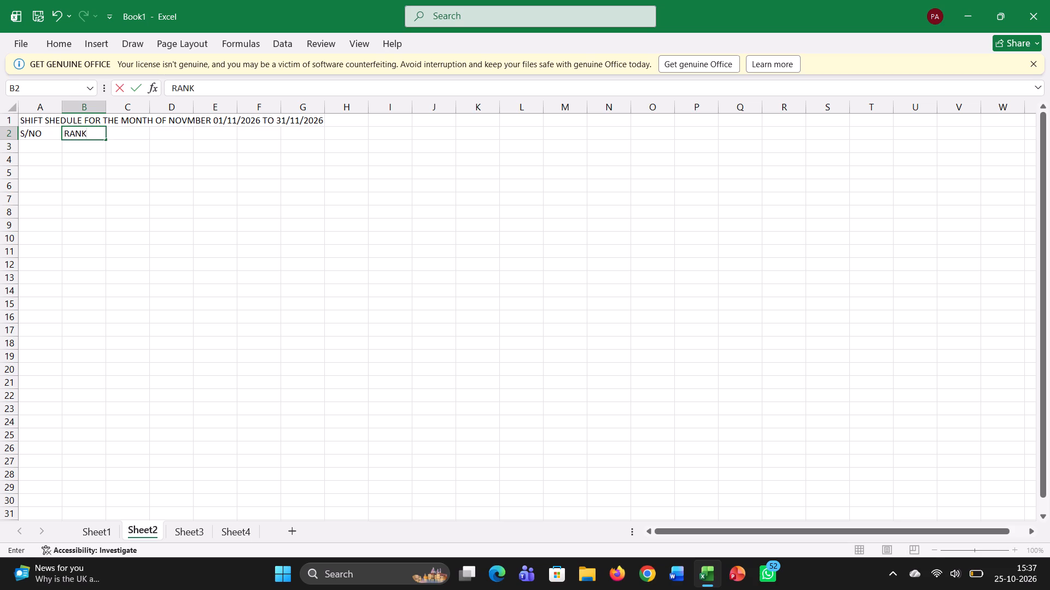
{"action": "left_click", "coordinate": [136, 136]}
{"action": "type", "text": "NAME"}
Enter the first day number, 1, in cell D2.
{"action": "left_click", "coordinate": [162, 128]}
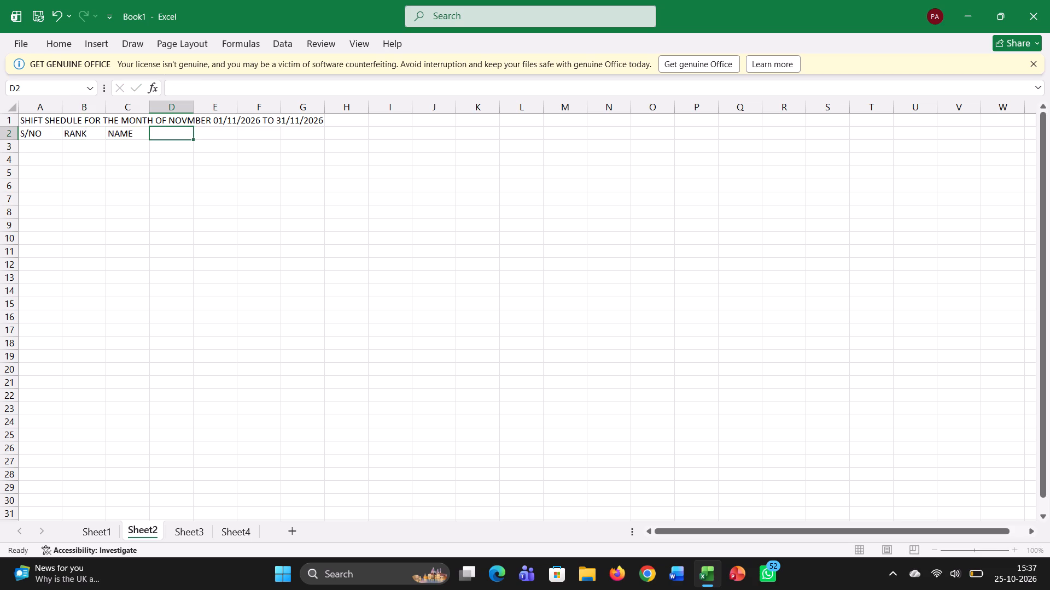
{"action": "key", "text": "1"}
{"action": "key", "text": "Left"}
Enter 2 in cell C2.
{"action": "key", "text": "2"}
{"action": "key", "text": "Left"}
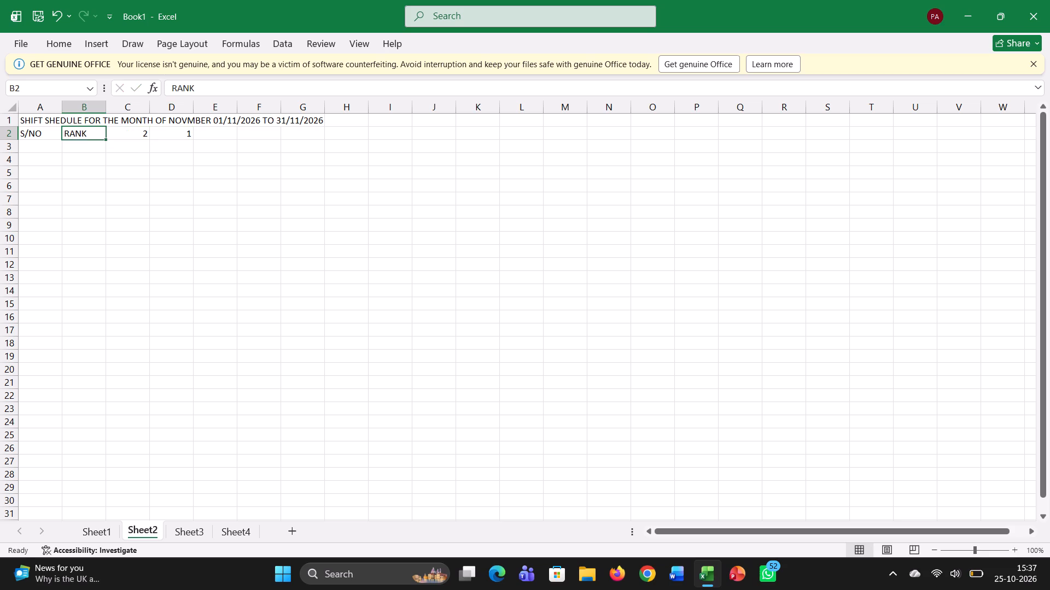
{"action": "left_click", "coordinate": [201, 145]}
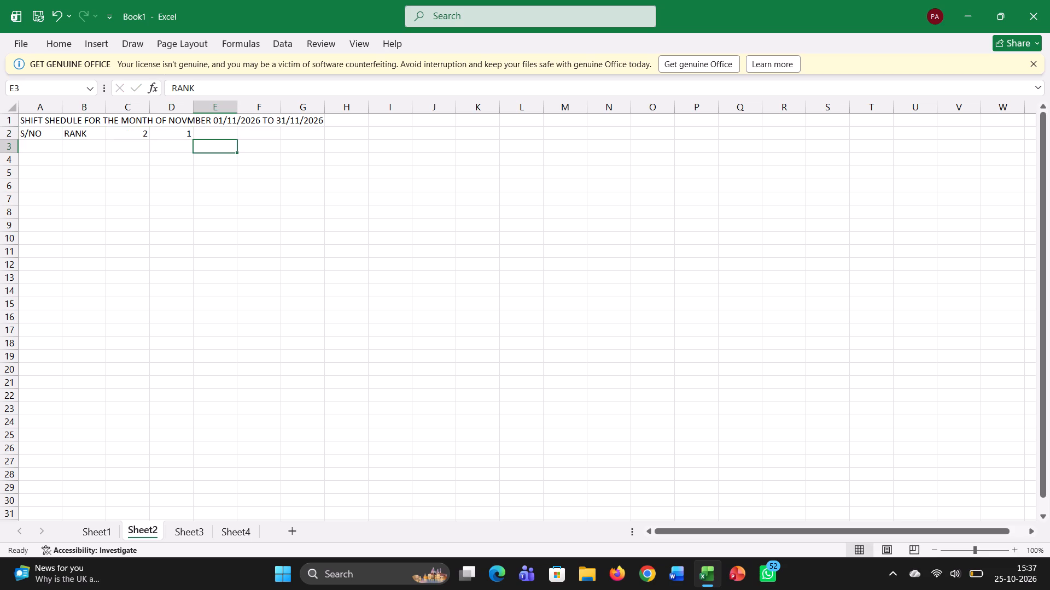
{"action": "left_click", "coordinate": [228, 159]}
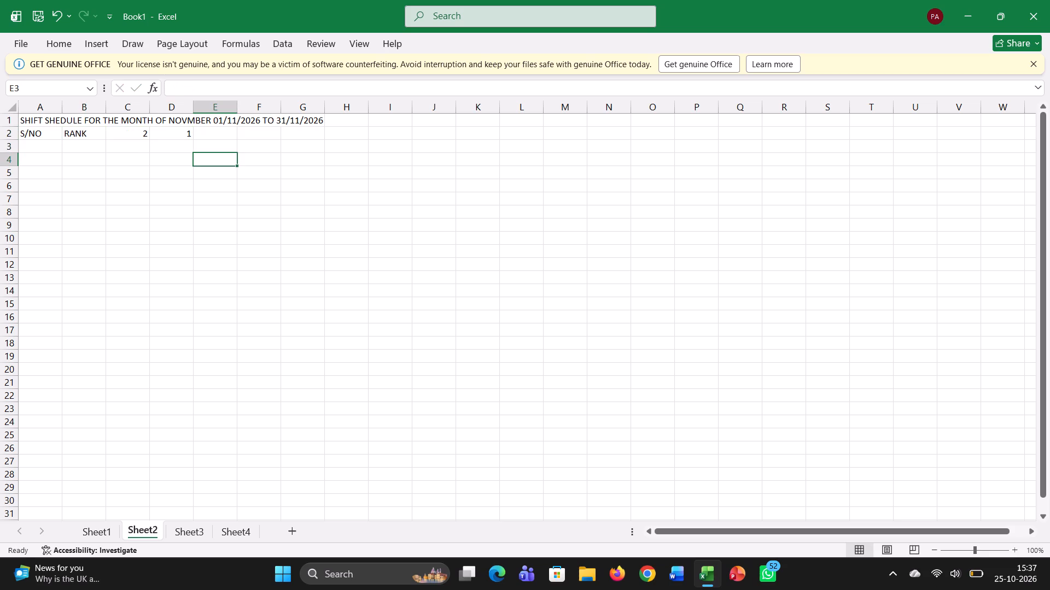
Clear cells C2 and B2, and re-enter the headers RANK in B2 and NAME in C2.
{"action": "left_click", "coordinate": [143, 135]}
{"action": "key", "text": "BackSpace"}
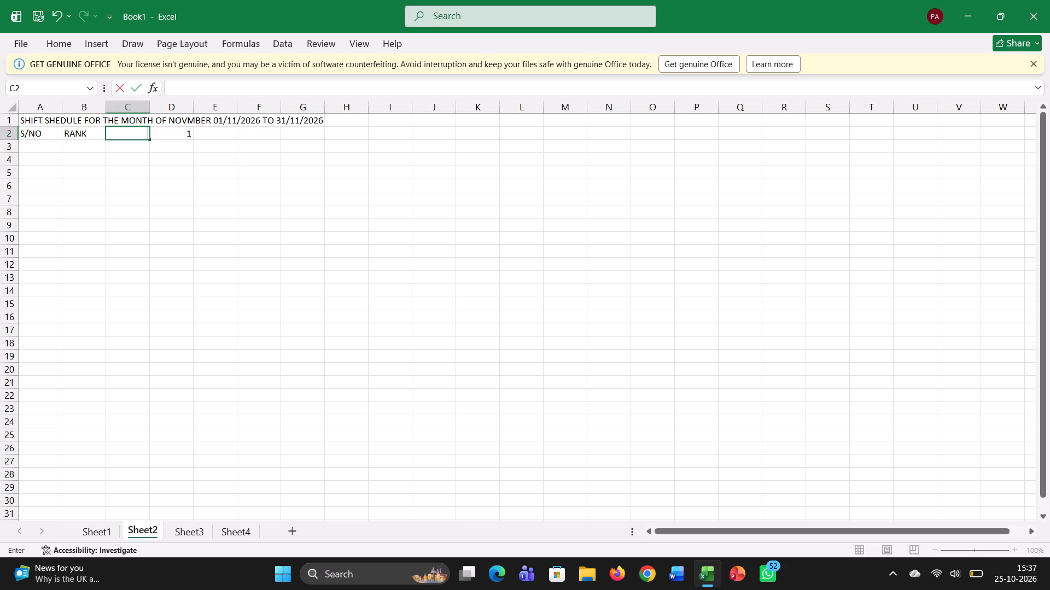
{"action": "left_click", "coordinate": [85, 138]}
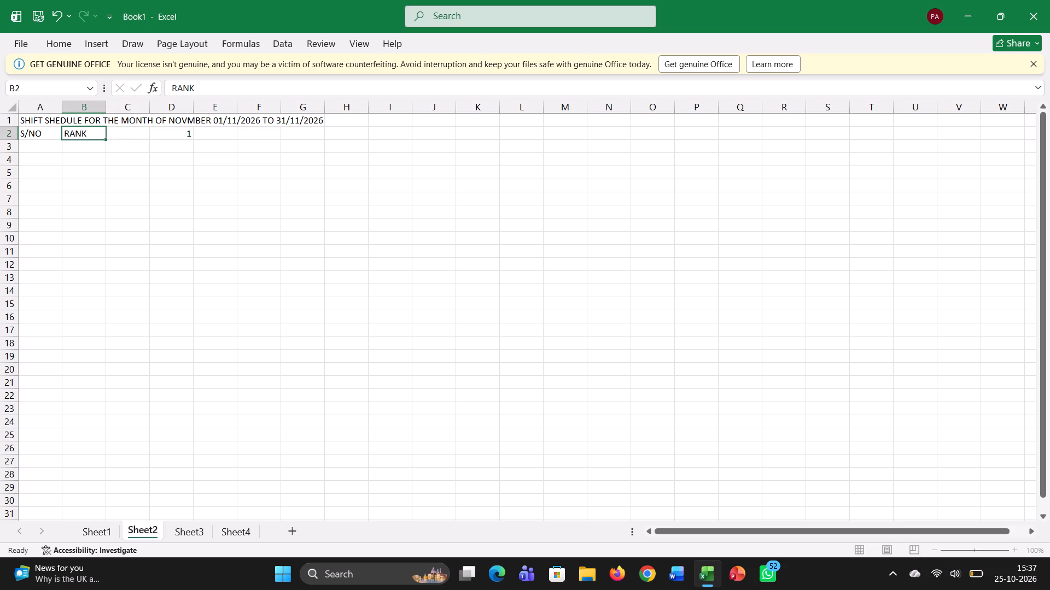
{"action": "key", "text": "BackSpace"}
{"action": "left_click", "coordinate": [74, 130]}
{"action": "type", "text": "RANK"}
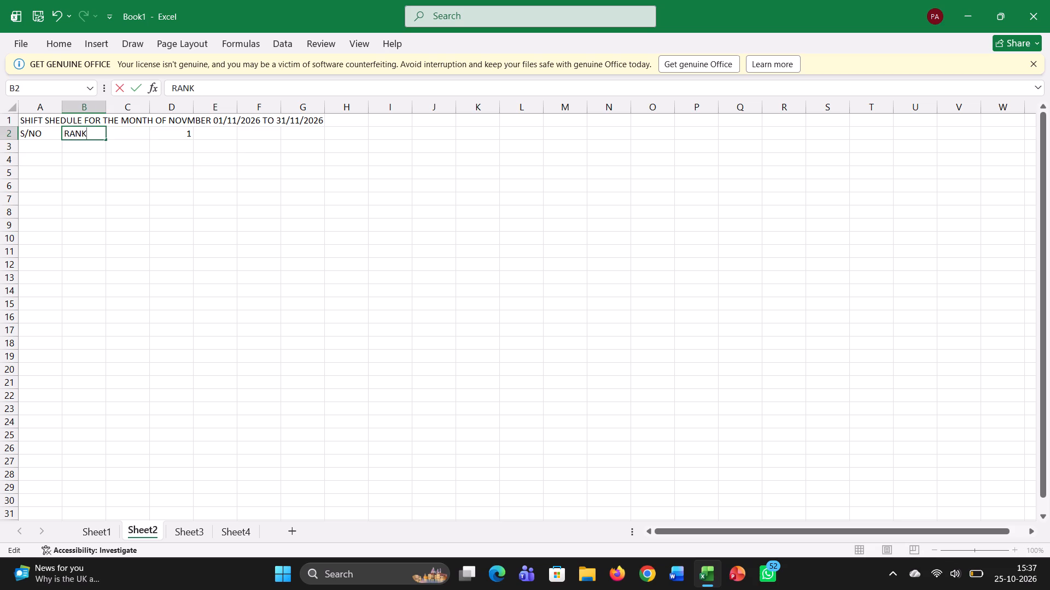
{"action": "left_click", "coordinate": [122, 130]}
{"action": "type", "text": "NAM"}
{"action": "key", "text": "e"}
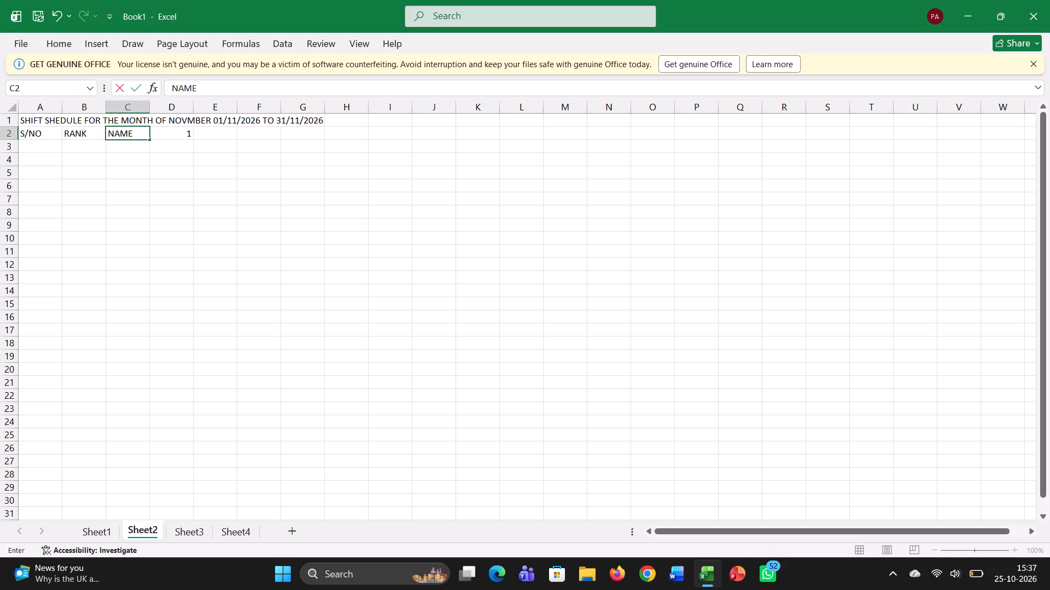
Continue the day numbers across row 2, entering 2 through 7 in cells E2 to J2.
{"action": "left_click", "coordinate": [224, 137]}
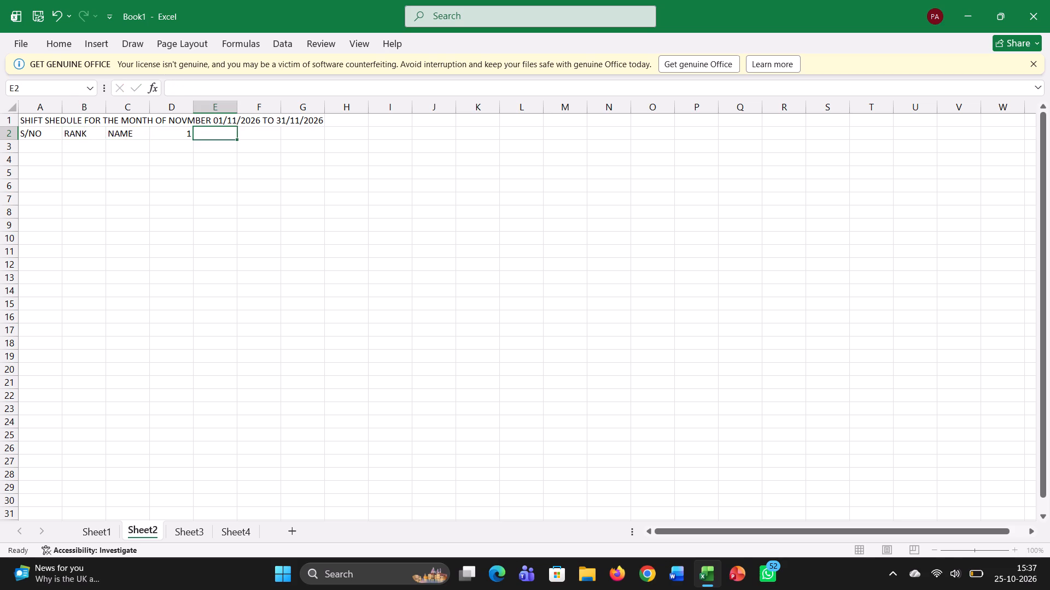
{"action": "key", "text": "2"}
{"action": "key", "text": "Right"}
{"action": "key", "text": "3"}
{"action": "key", "text": "Right"}
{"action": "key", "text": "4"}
{"action": "key", "text": "Right"}
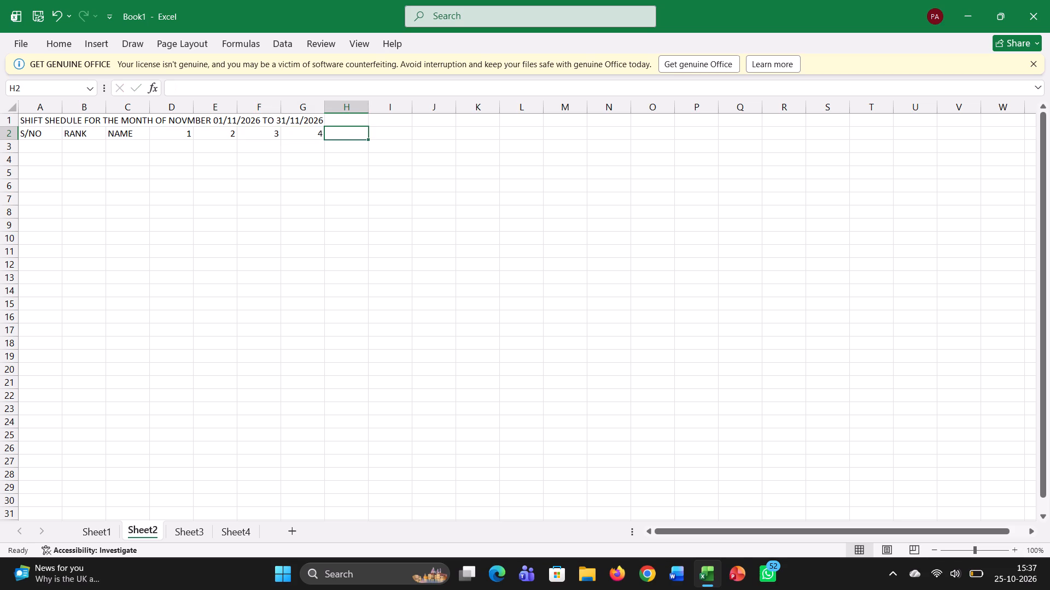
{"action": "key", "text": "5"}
{"action": "key", "text": "Right"}
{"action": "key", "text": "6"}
{"action": "key", "text": "Right"}
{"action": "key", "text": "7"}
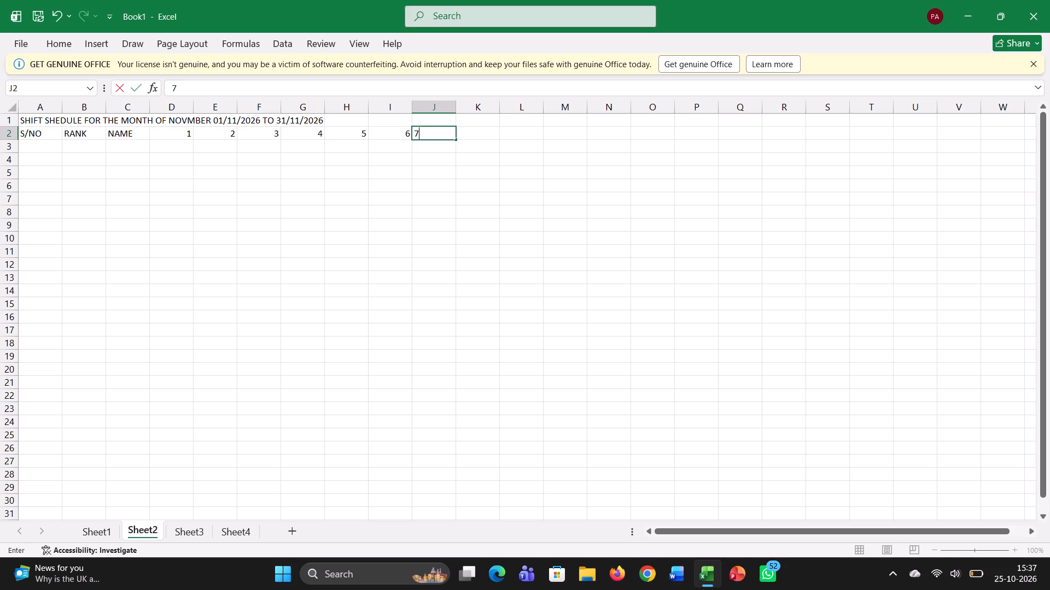
{"action": "key", "text": "Right"}
Enter the day numbers 8 through 13 in cells K2 to P2.
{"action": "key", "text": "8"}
{"action": "key", "text": "Right"}
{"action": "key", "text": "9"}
{"action": "key", "text": "Right"}
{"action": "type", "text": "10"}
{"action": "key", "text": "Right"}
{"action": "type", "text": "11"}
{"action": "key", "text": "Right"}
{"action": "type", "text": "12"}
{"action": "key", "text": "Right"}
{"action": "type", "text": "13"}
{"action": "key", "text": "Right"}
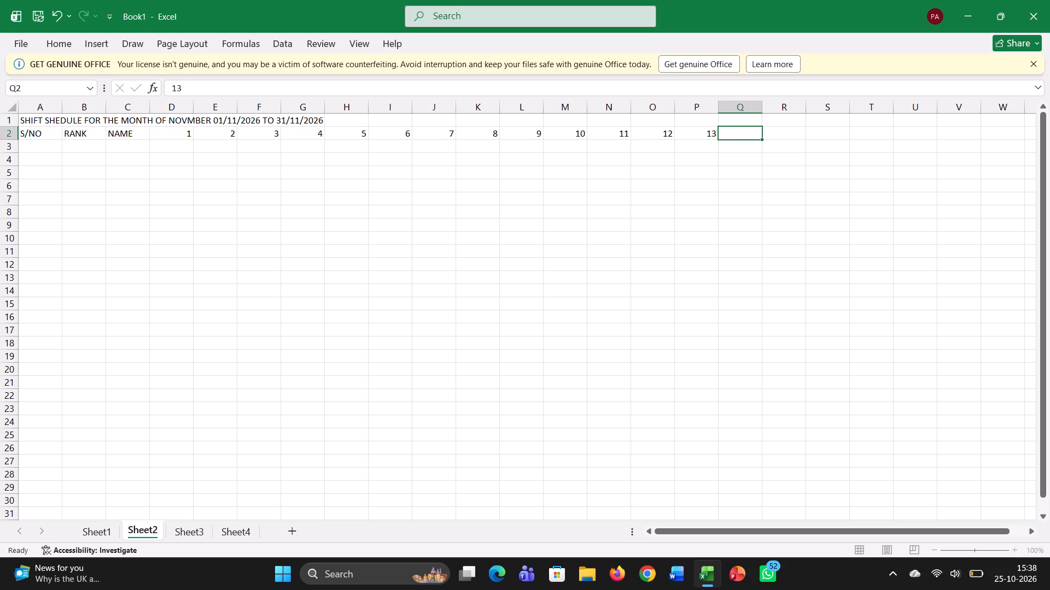
Enter 13, 15, 16 and 17 in cells Q2 to T2 of the day-number row.
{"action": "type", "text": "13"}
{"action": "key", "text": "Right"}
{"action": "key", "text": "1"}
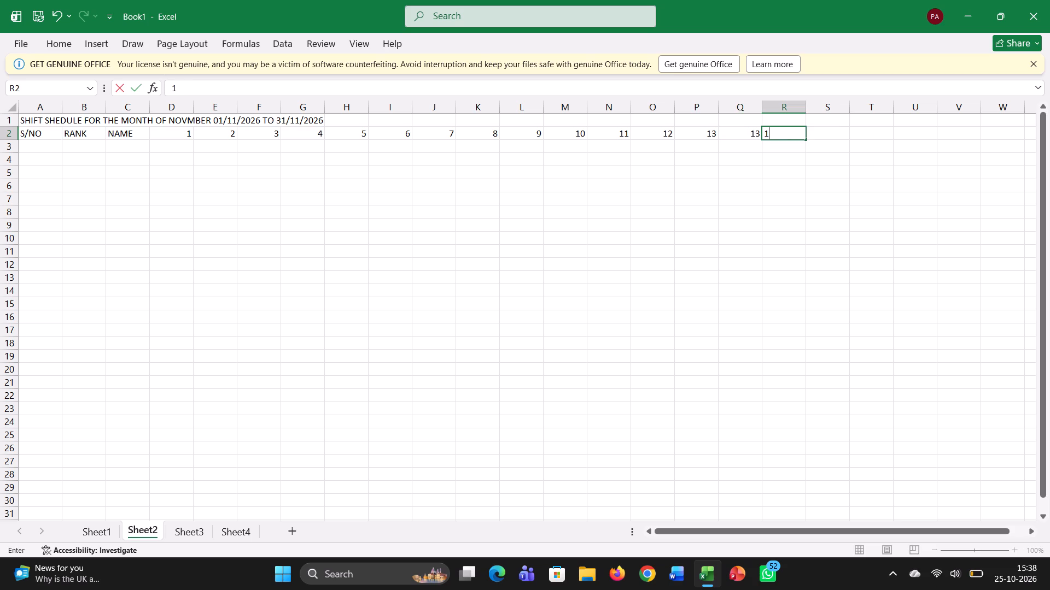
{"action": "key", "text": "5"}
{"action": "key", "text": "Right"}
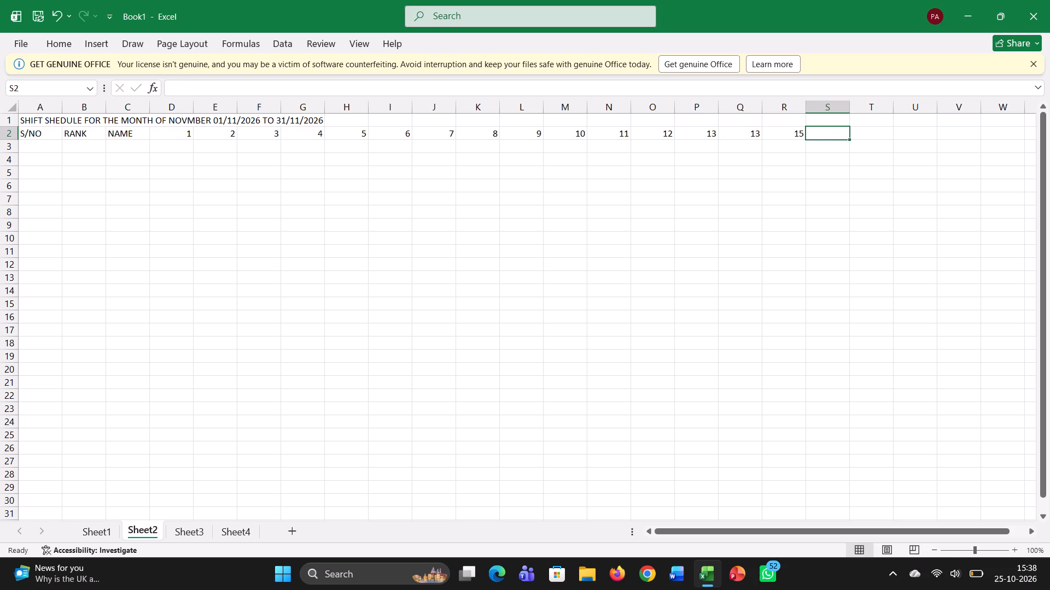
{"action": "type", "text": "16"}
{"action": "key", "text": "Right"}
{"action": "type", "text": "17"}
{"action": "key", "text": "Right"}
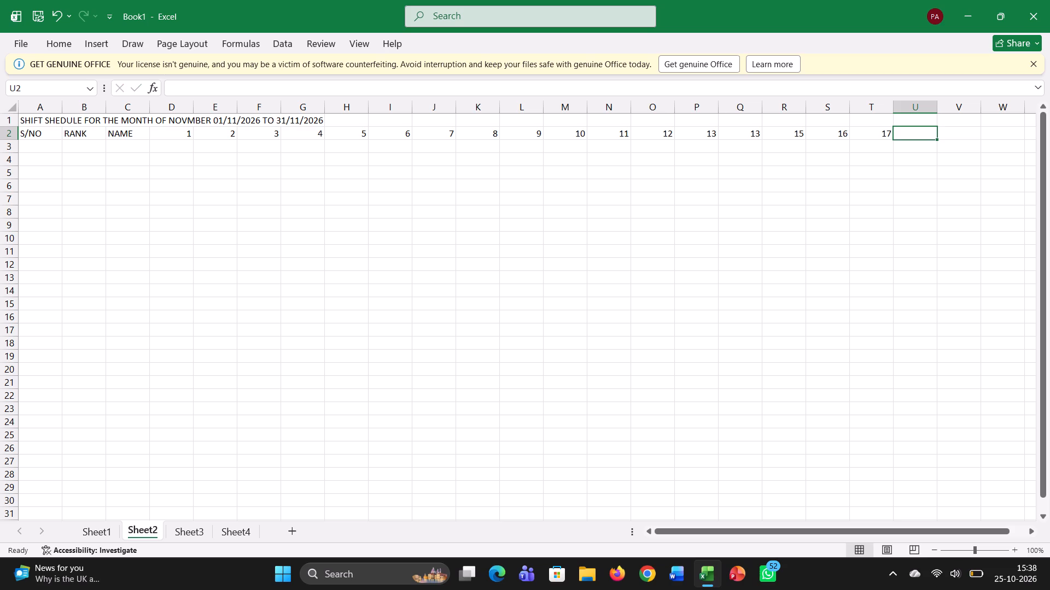
Enter the day numbers 18 through 21 in cells U2 to X2.
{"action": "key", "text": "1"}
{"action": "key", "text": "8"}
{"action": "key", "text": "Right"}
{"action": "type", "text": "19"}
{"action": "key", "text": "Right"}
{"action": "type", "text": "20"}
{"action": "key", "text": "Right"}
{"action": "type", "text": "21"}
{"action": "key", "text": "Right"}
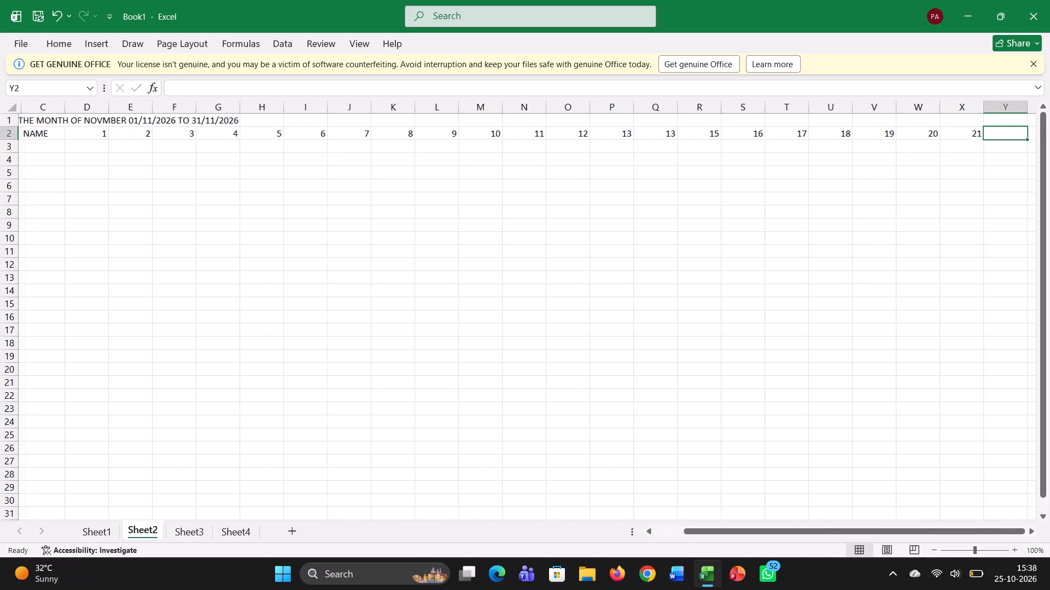
Enter the day numbers 22 through 27 in cells Y2 to AD2.
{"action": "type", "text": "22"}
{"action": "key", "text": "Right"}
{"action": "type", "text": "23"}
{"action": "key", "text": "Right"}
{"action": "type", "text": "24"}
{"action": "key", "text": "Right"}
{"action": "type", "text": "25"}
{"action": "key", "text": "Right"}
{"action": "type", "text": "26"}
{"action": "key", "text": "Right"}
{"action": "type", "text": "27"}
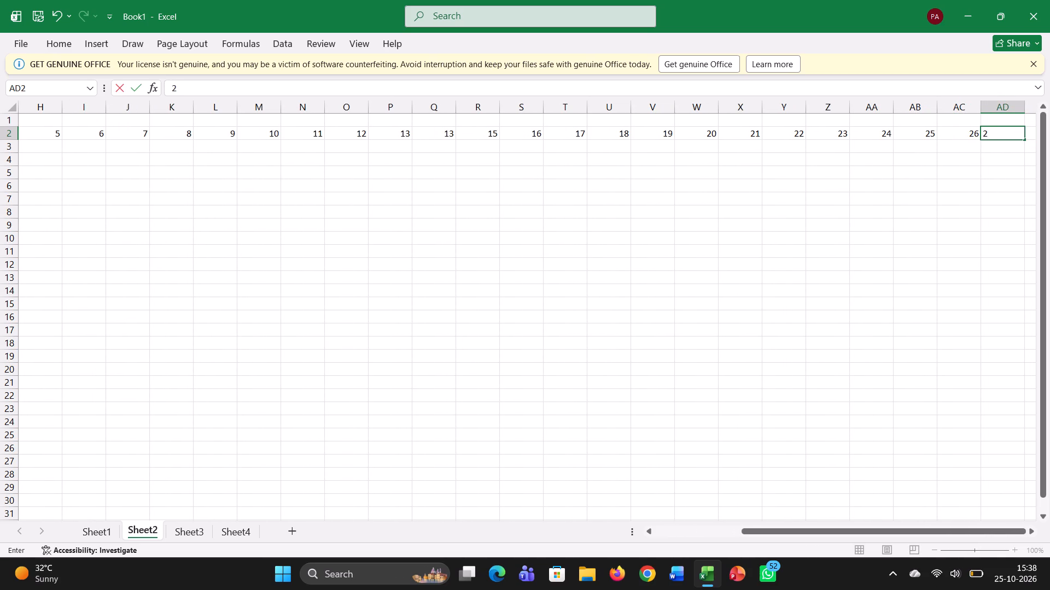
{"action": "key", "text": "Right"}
Enter the day numbers 28 through 31 in cells AE2 to AH2.
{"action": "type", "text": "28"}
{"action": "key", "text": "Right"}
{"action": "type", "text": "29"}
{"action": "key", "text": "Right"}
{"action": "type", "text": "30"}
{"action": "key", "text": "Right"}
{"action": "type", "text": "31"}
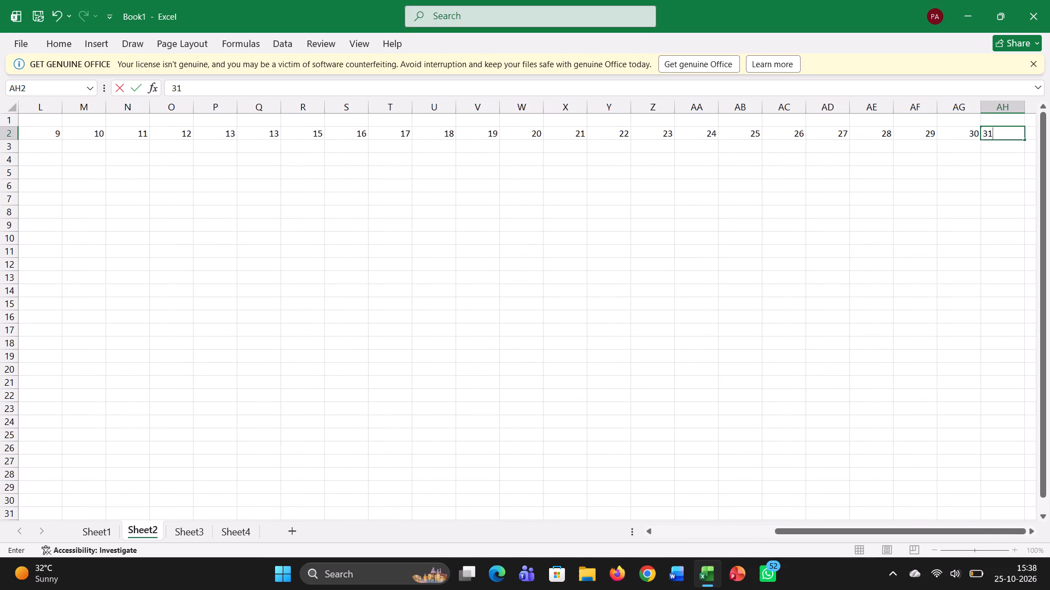
Commit the day number 31 in cell AH2.
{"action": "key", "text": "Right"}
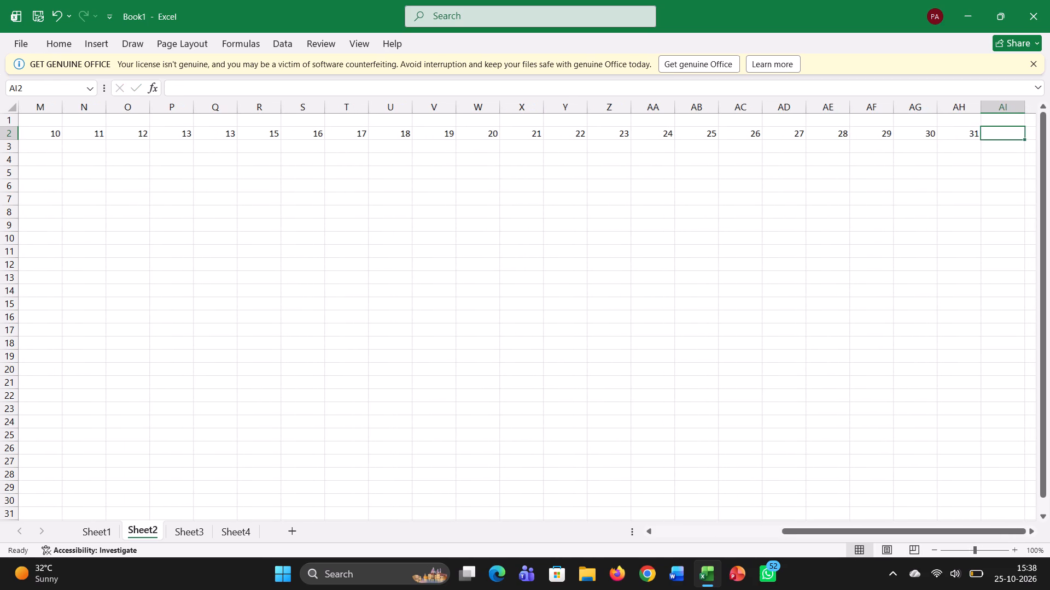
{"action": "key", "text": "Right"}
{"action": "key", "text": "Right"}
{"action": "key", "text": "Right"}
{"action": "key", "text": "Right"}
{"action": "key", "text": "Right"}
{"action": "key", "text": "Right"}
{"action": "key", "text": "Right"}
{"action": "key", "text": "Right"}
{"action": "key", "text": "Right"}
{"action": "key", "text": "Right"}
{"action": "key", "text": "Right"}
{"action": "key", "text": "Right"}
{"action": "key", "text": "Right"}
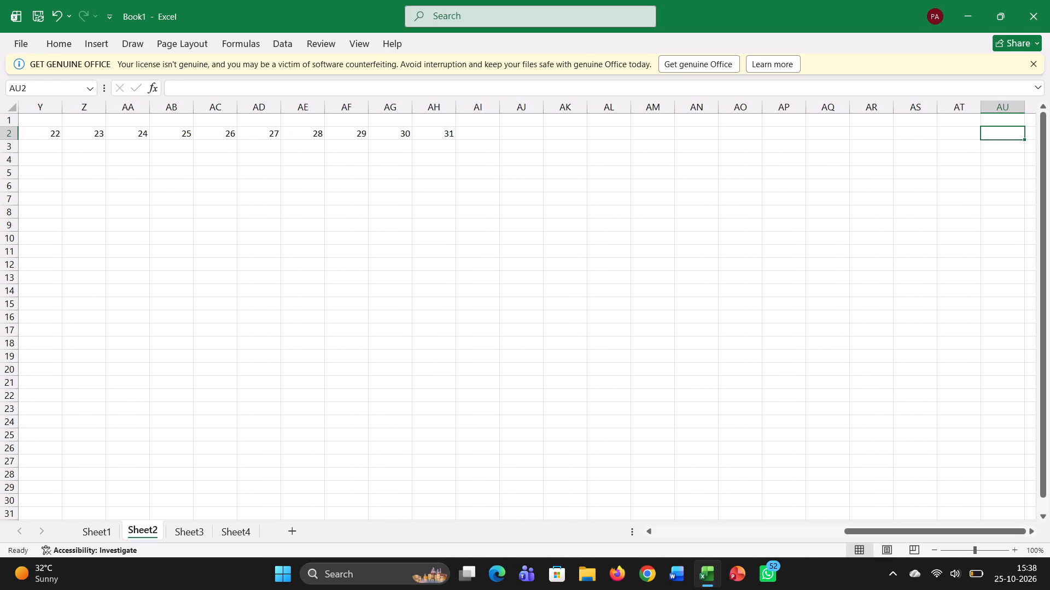
Enter the serial numbers 1 and 2 in cells A3 and A4 under the S/NO header.
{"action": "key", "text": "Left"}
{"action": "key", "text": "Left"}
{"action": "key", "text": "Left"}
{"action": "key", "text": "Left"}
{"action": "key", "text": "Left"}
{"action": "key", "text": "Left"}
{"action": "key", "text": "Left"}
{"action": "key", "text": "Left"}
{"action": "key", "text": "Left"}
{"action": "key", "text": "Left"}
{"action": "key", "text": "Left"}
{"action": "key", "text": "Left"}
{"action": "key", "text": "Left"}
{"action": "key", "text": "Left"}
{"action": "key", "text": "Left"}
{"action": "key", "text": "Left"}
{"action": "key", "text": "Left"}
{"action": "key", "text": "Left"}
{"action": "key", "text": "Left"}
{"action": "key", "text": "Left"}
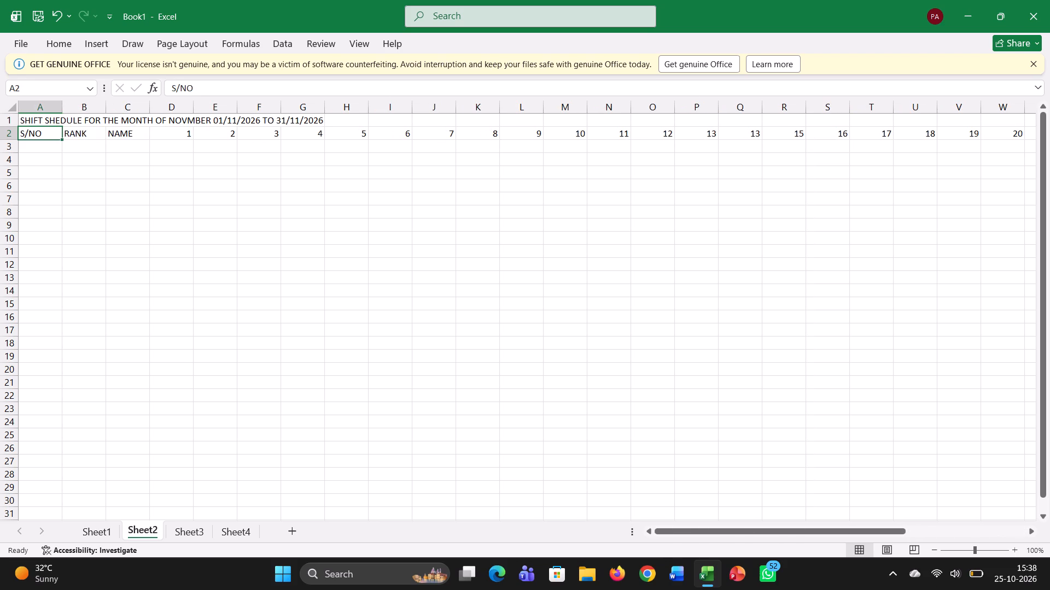
{"action": "left_click_drag", "start_coordinate": [70, 117], "coordinate": [49, 119]}
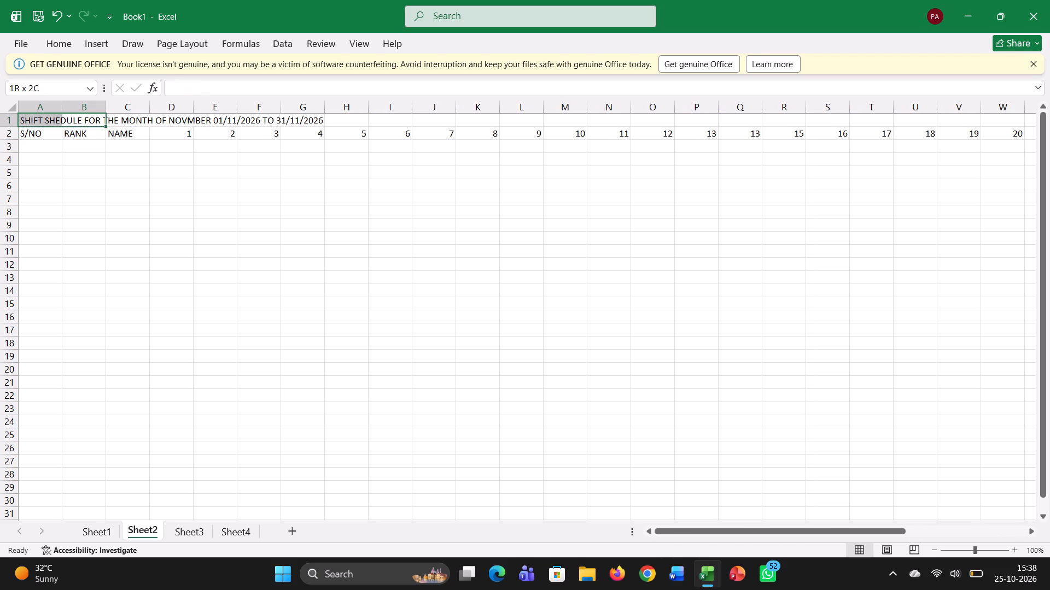
{"action": "left_click_drag", "start_coordinate": [49, 119], "coordinate": [48, 119]}
{"action": "left_click", "coordinate": [48, 119]}
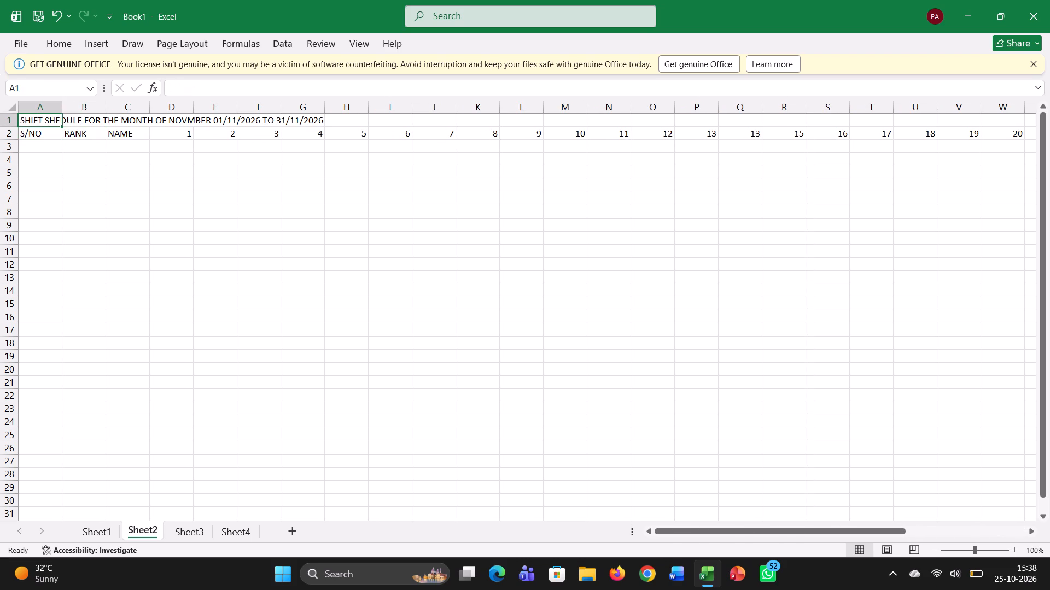
{"action": "left_click", "coordinate": [49, 149]}
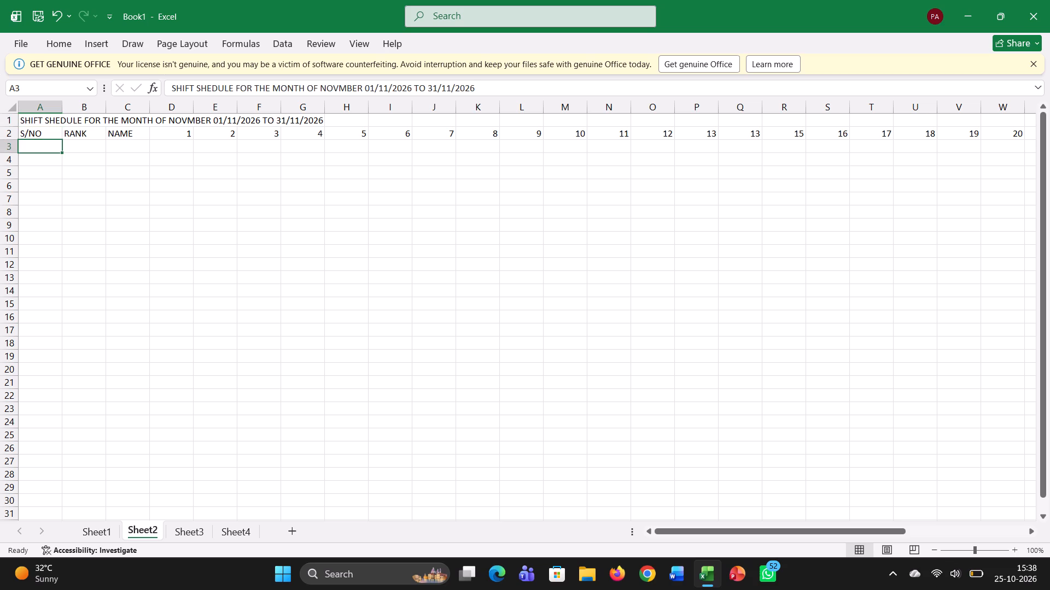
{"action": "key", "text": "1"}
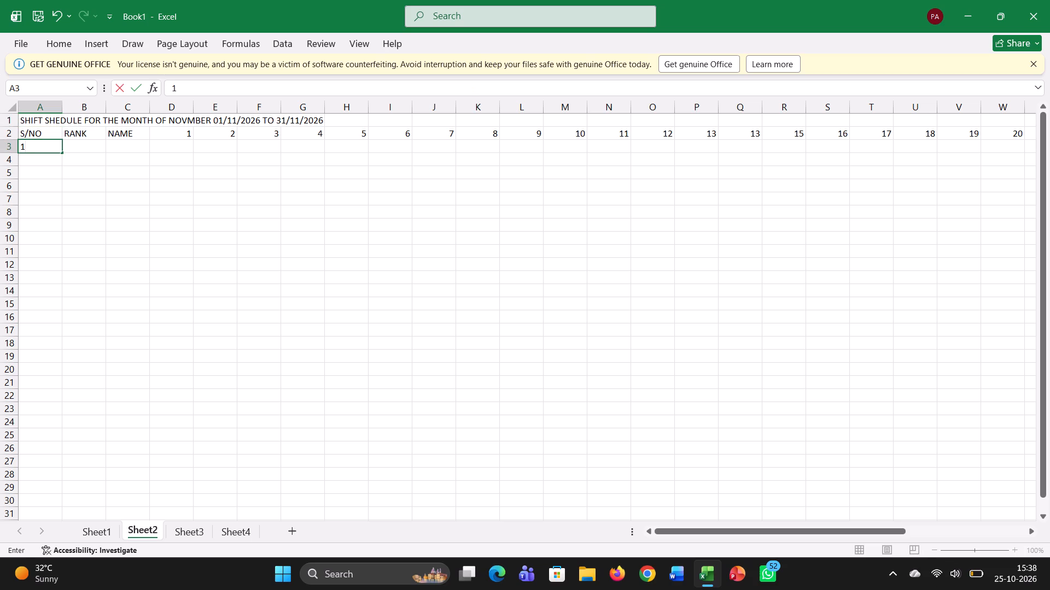
{"action": "key", "text": "Down"}
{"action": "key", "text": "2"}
{"action": "key", "text": "Down"}
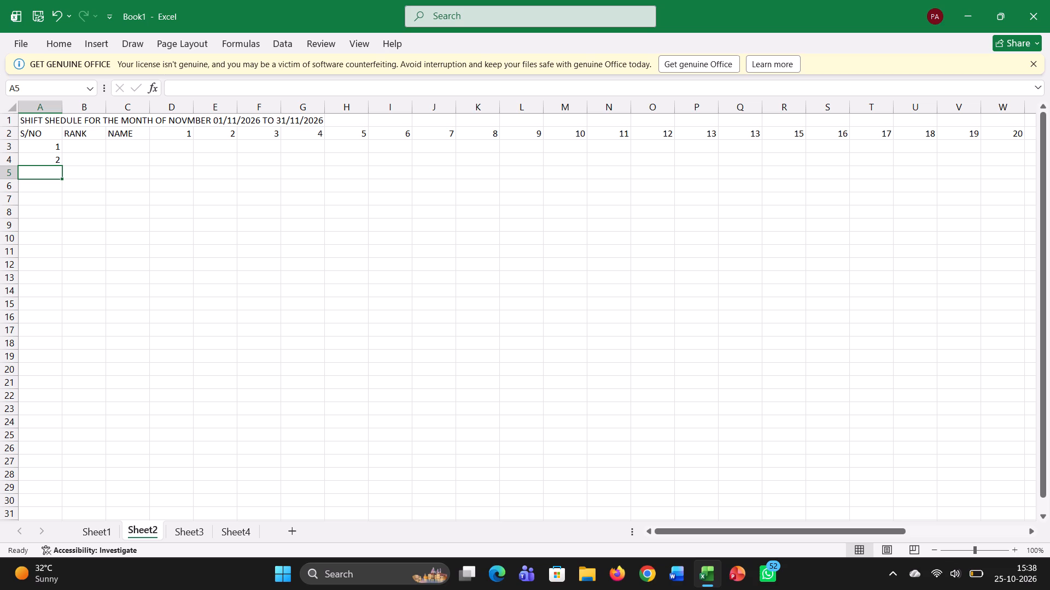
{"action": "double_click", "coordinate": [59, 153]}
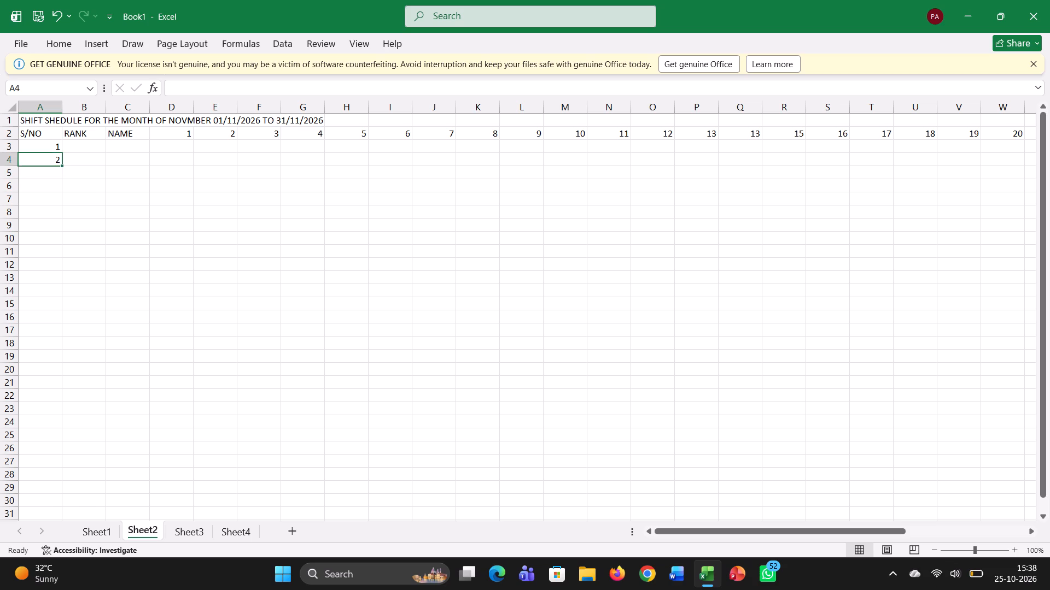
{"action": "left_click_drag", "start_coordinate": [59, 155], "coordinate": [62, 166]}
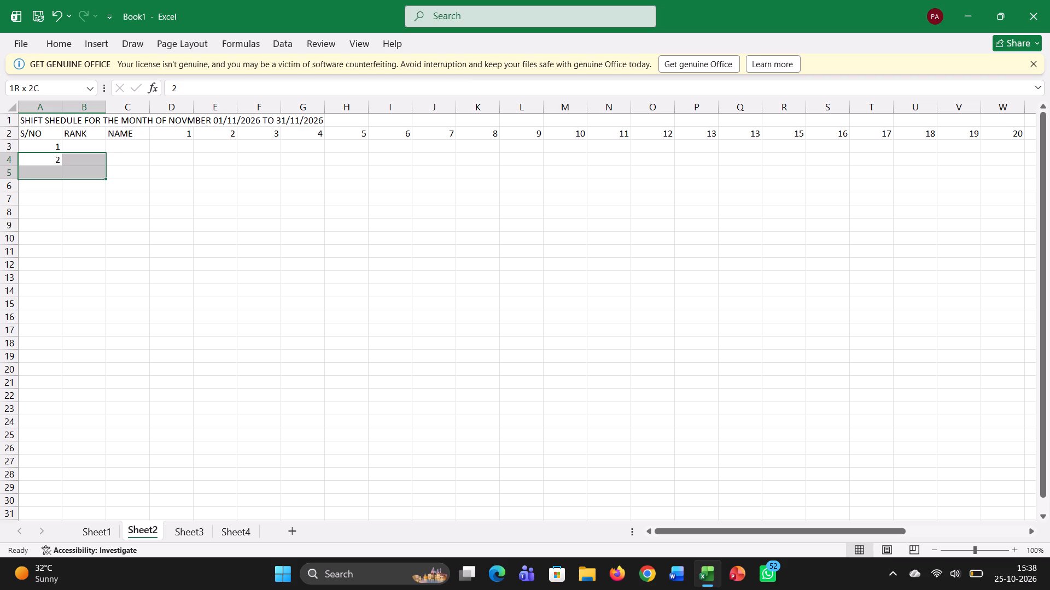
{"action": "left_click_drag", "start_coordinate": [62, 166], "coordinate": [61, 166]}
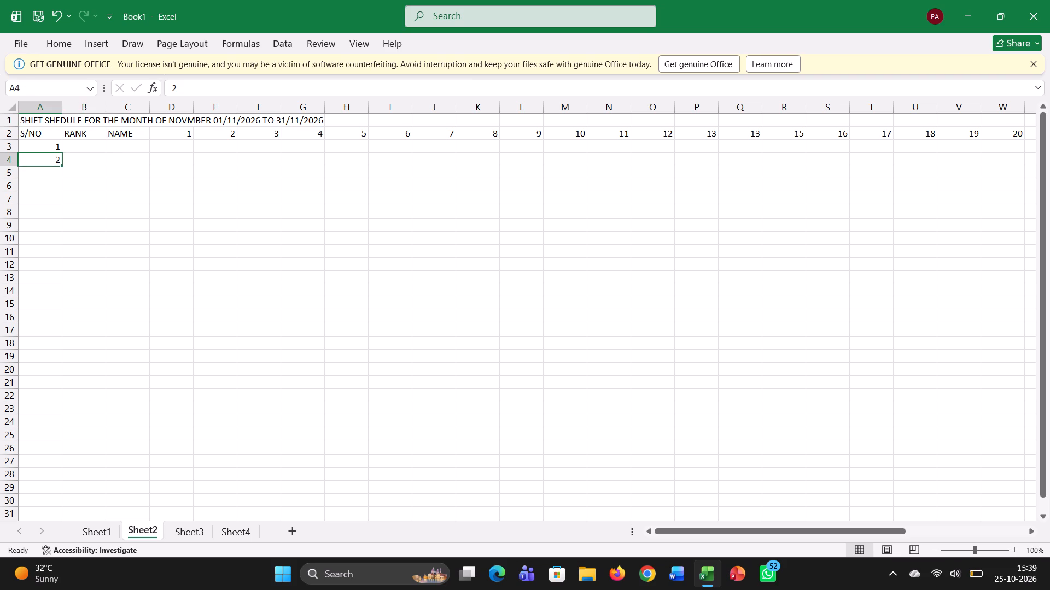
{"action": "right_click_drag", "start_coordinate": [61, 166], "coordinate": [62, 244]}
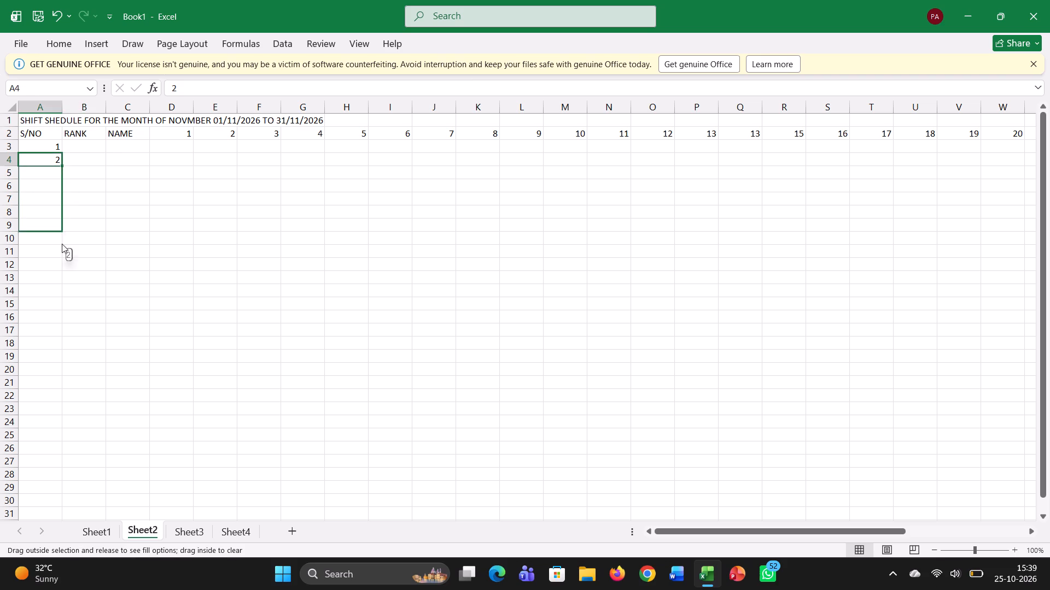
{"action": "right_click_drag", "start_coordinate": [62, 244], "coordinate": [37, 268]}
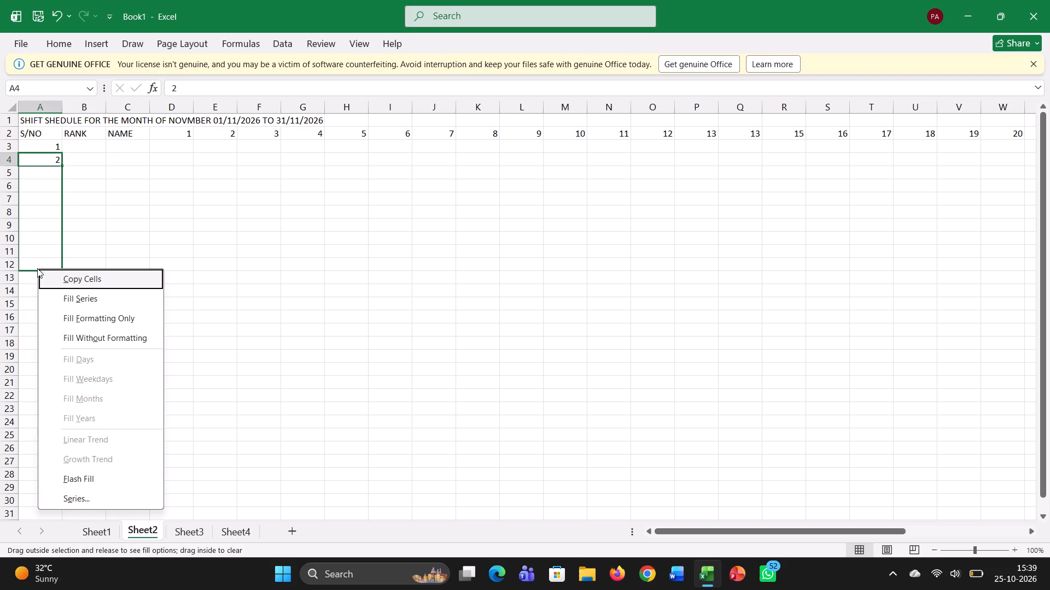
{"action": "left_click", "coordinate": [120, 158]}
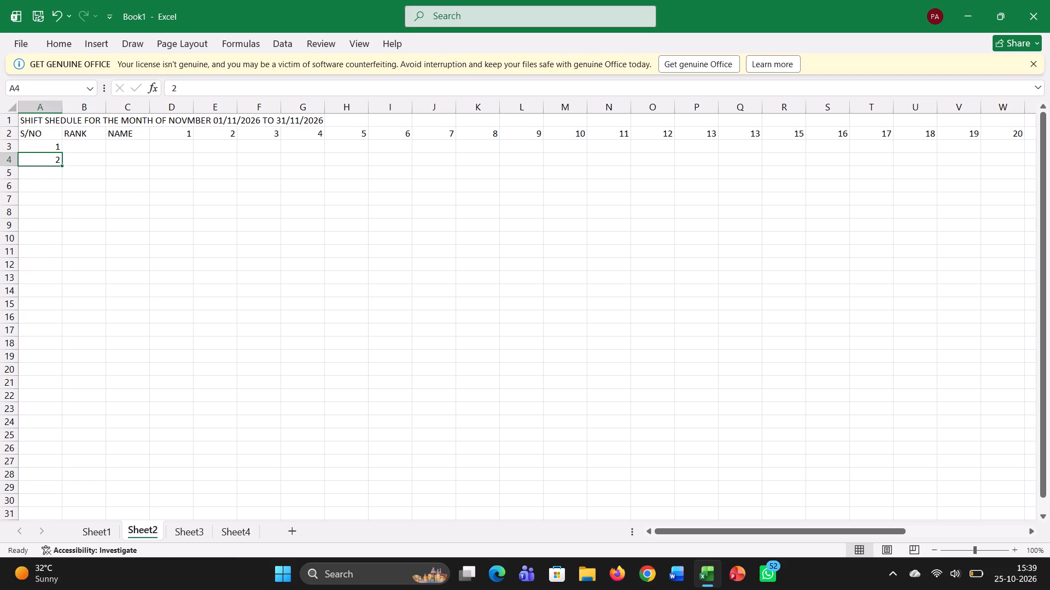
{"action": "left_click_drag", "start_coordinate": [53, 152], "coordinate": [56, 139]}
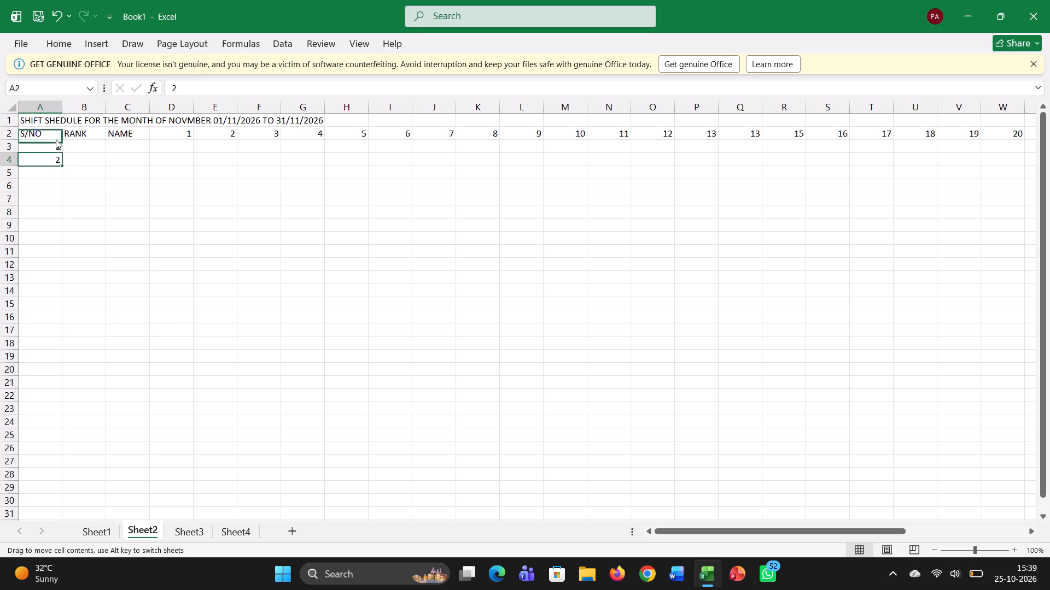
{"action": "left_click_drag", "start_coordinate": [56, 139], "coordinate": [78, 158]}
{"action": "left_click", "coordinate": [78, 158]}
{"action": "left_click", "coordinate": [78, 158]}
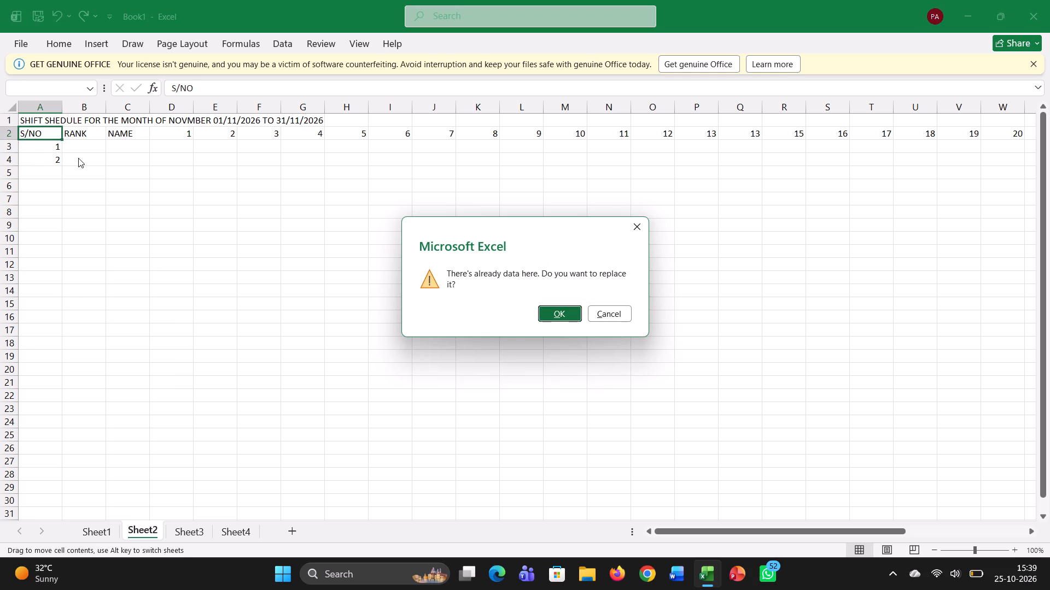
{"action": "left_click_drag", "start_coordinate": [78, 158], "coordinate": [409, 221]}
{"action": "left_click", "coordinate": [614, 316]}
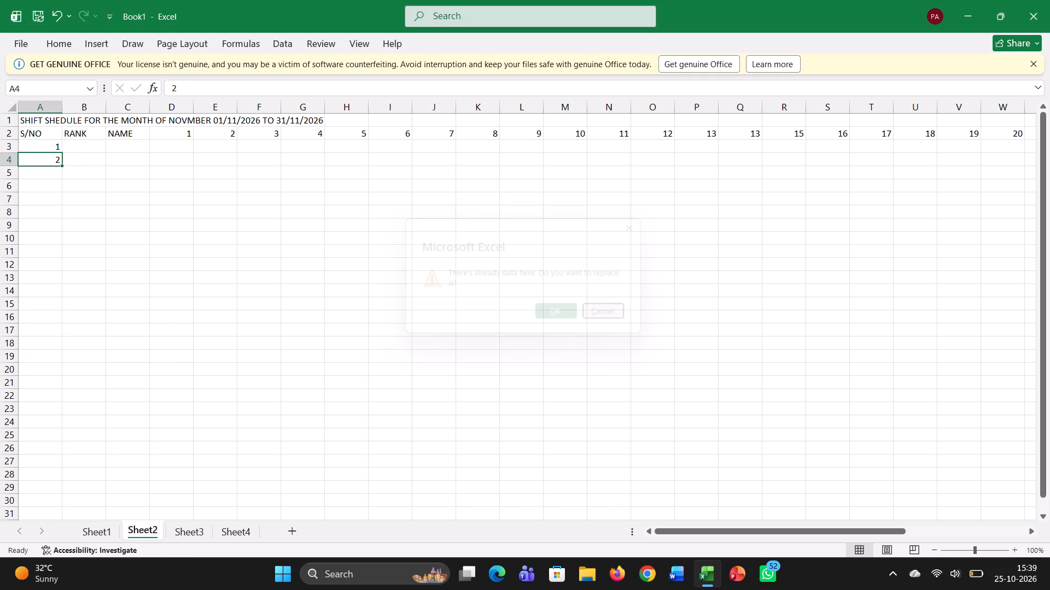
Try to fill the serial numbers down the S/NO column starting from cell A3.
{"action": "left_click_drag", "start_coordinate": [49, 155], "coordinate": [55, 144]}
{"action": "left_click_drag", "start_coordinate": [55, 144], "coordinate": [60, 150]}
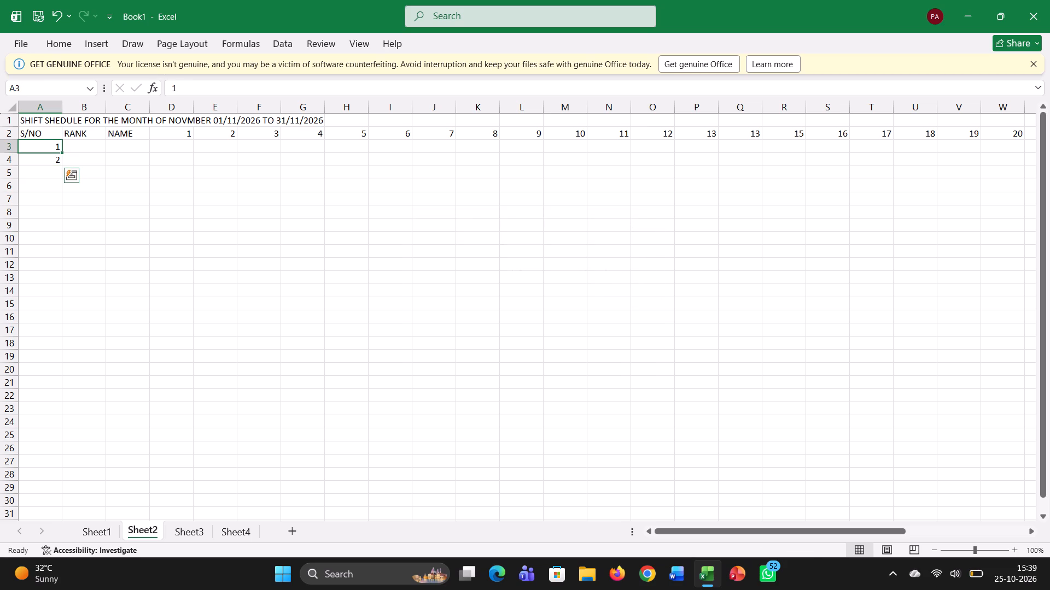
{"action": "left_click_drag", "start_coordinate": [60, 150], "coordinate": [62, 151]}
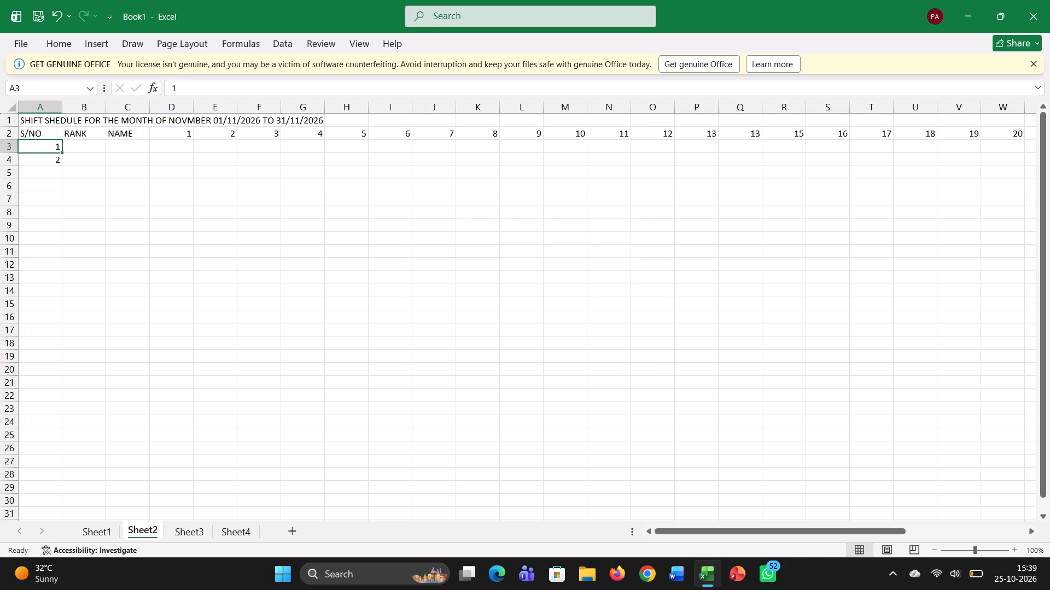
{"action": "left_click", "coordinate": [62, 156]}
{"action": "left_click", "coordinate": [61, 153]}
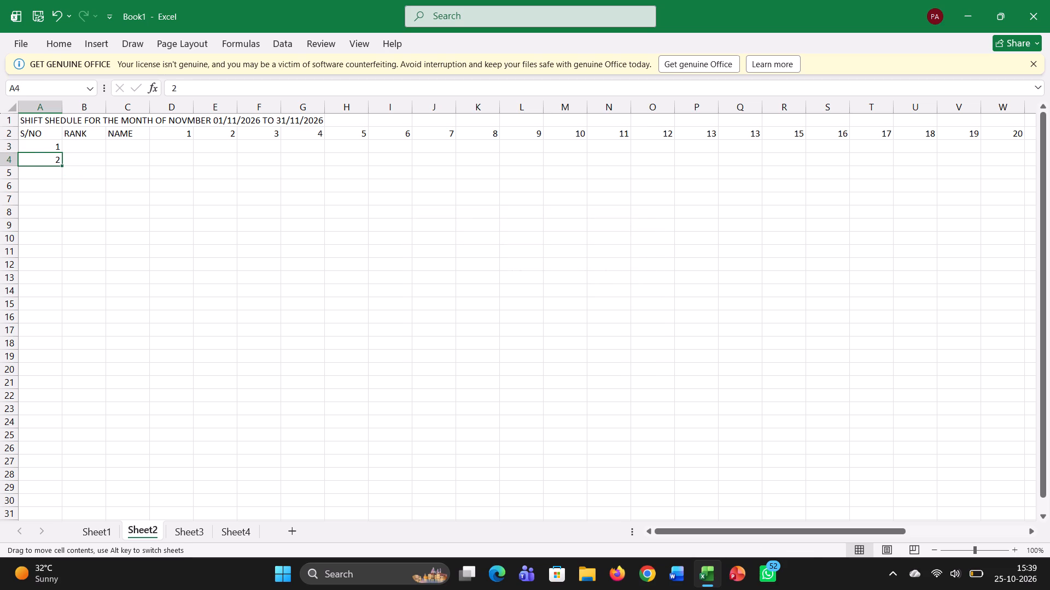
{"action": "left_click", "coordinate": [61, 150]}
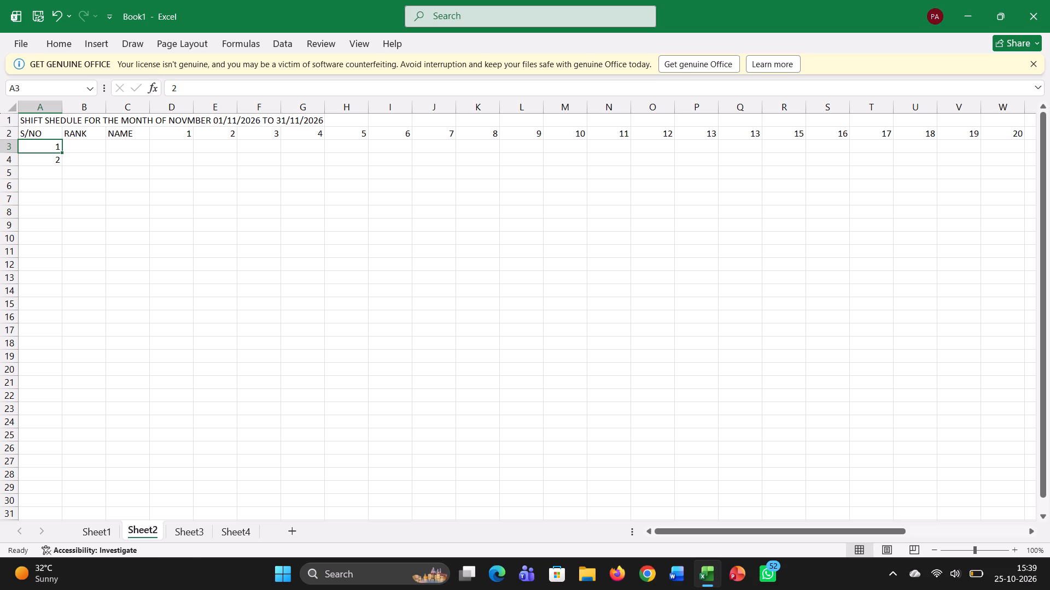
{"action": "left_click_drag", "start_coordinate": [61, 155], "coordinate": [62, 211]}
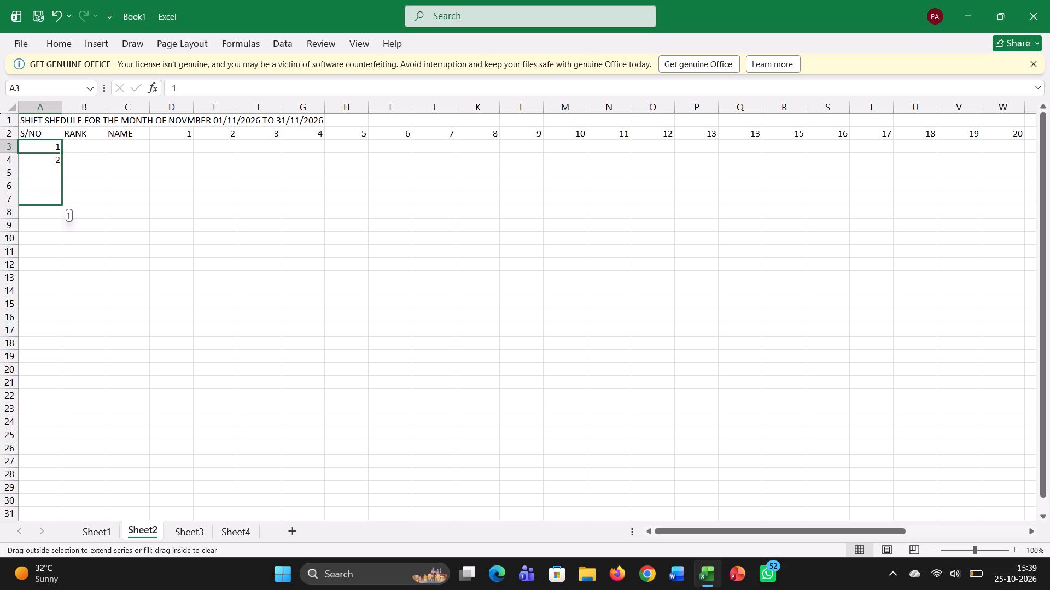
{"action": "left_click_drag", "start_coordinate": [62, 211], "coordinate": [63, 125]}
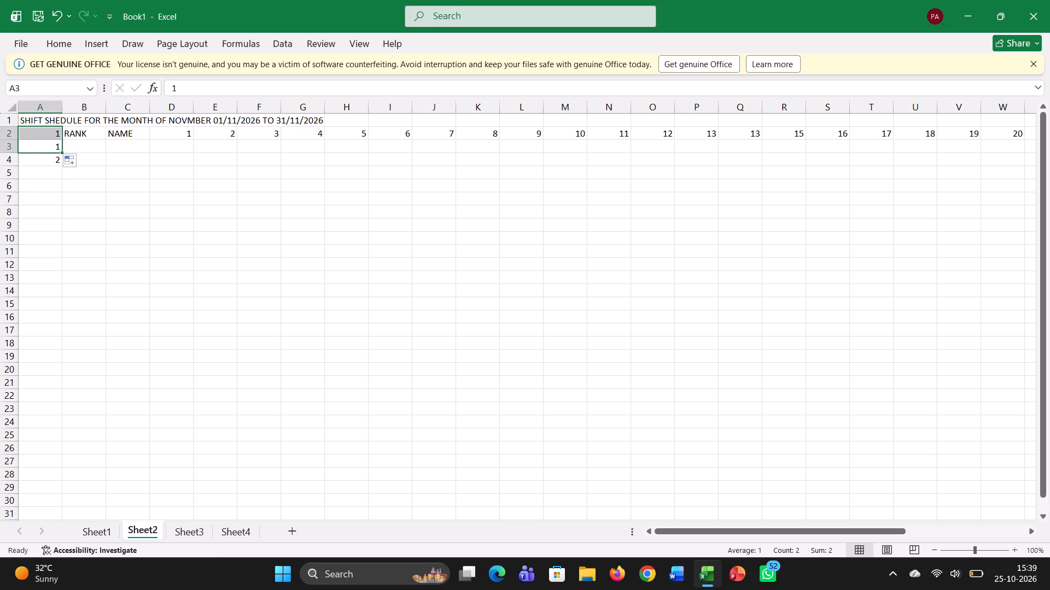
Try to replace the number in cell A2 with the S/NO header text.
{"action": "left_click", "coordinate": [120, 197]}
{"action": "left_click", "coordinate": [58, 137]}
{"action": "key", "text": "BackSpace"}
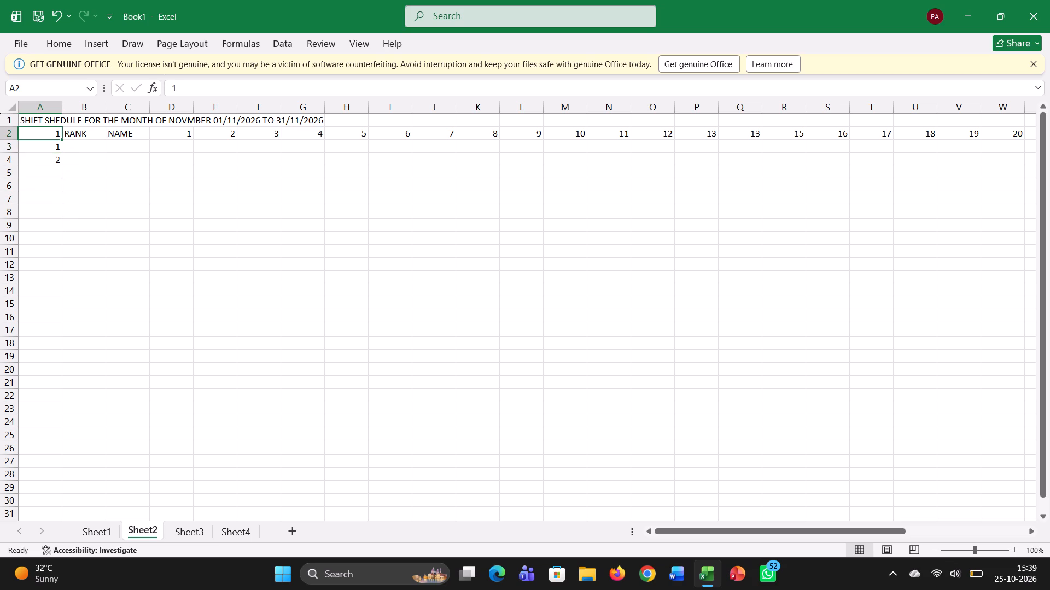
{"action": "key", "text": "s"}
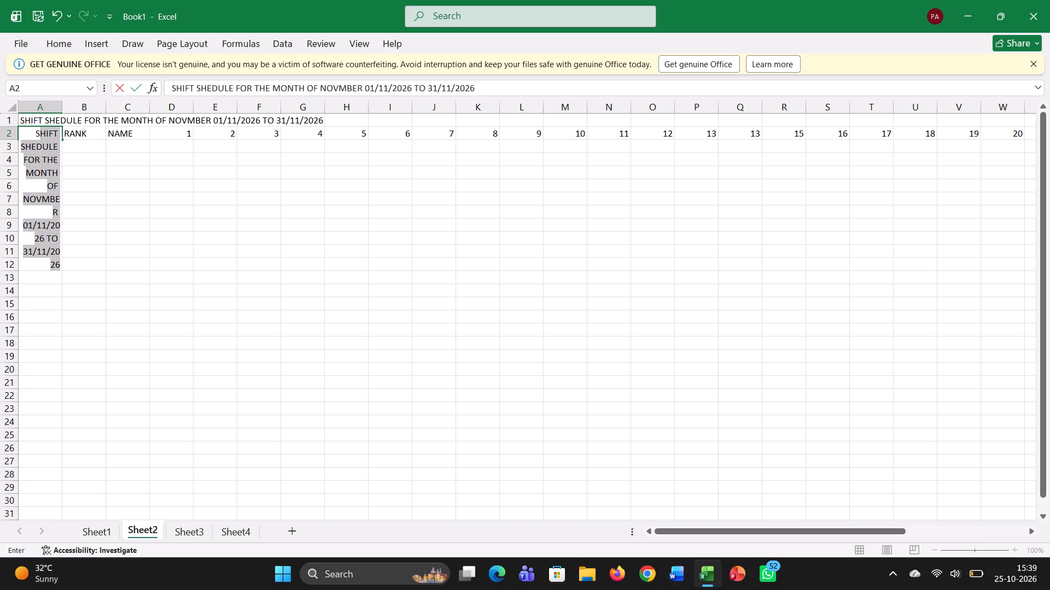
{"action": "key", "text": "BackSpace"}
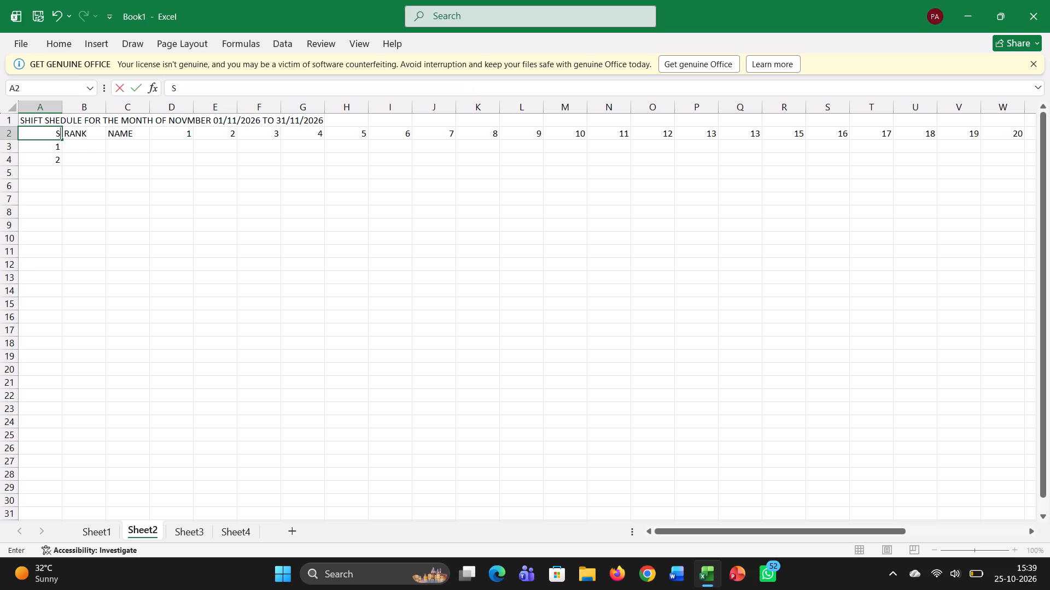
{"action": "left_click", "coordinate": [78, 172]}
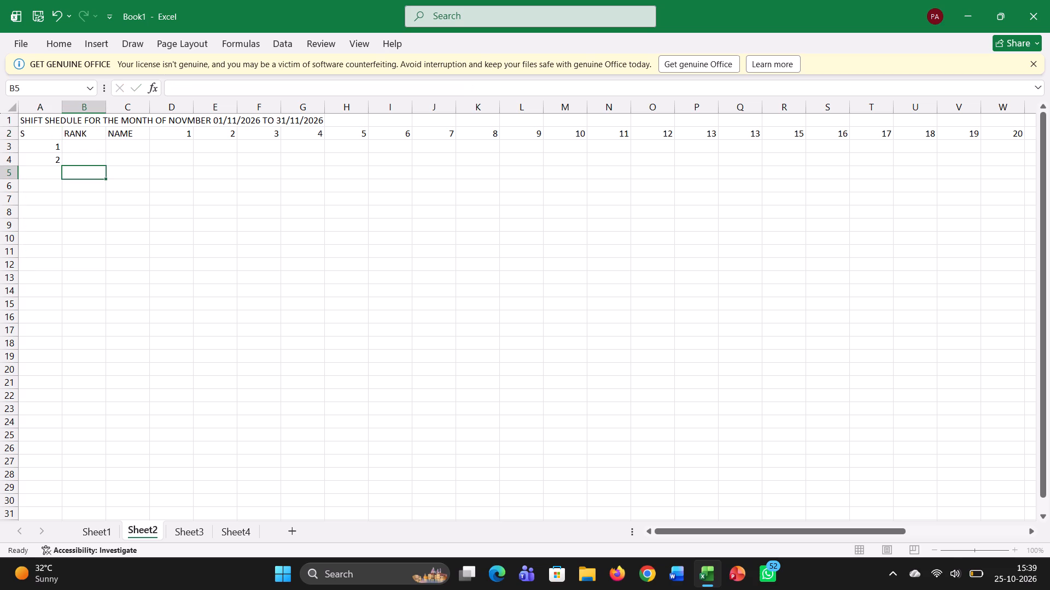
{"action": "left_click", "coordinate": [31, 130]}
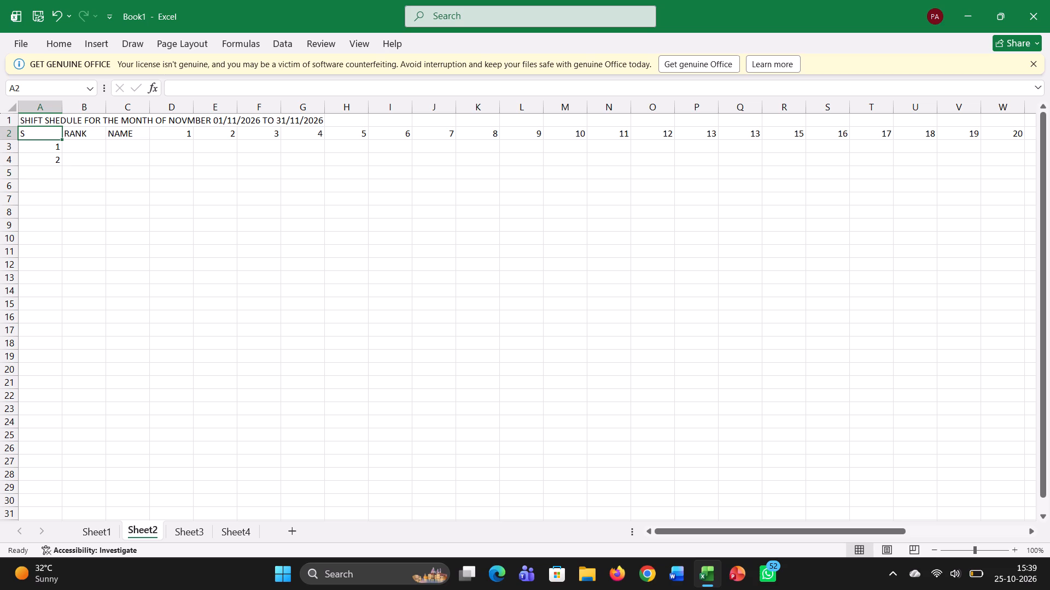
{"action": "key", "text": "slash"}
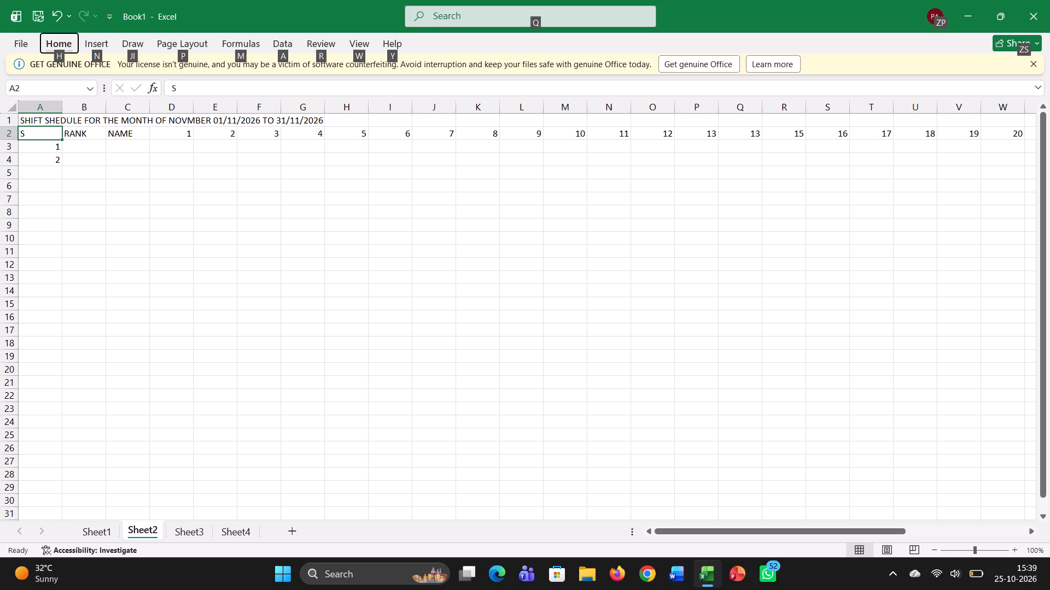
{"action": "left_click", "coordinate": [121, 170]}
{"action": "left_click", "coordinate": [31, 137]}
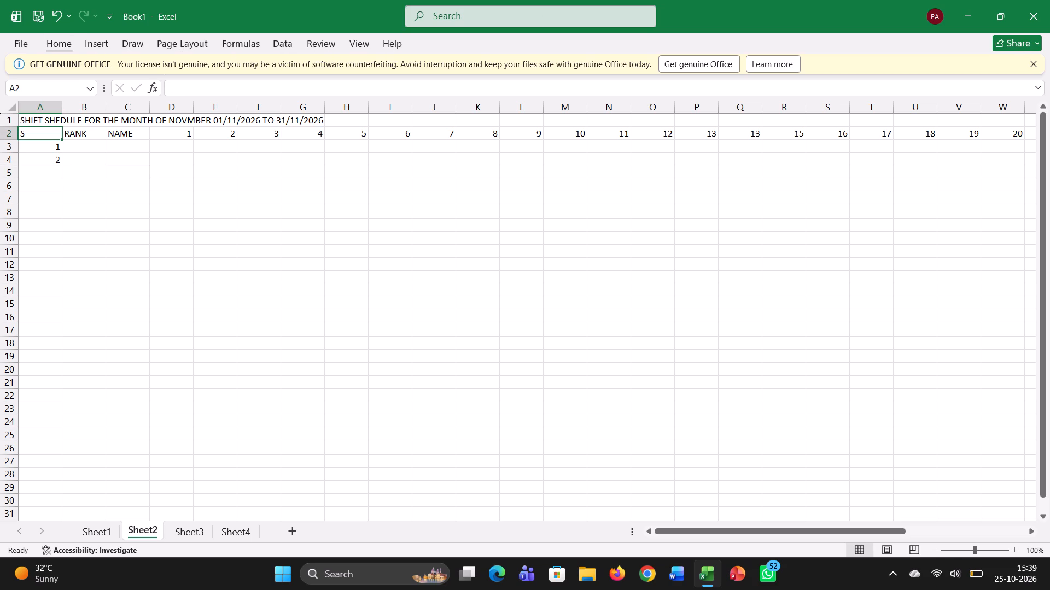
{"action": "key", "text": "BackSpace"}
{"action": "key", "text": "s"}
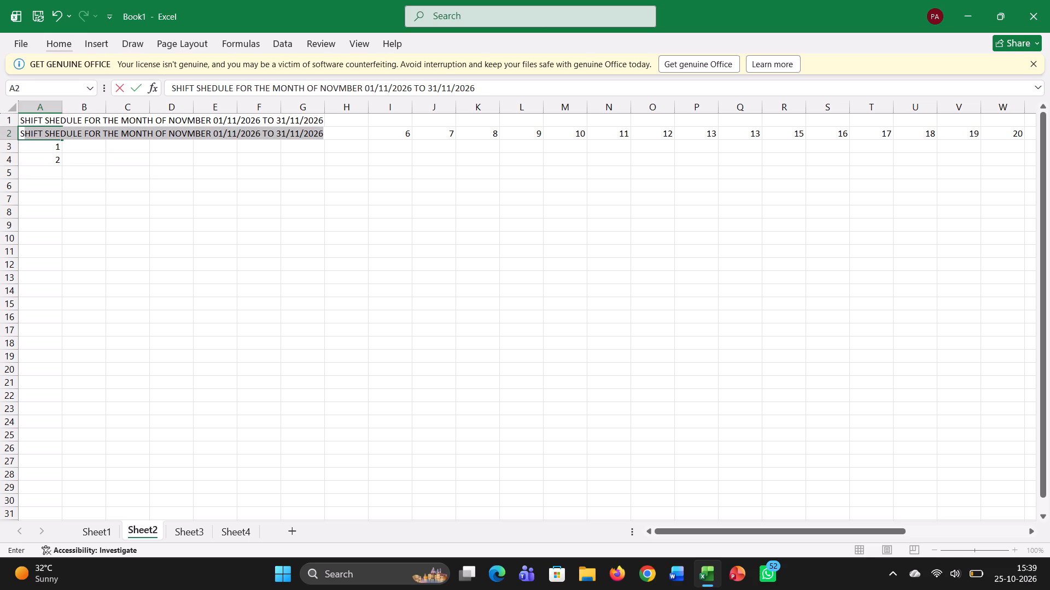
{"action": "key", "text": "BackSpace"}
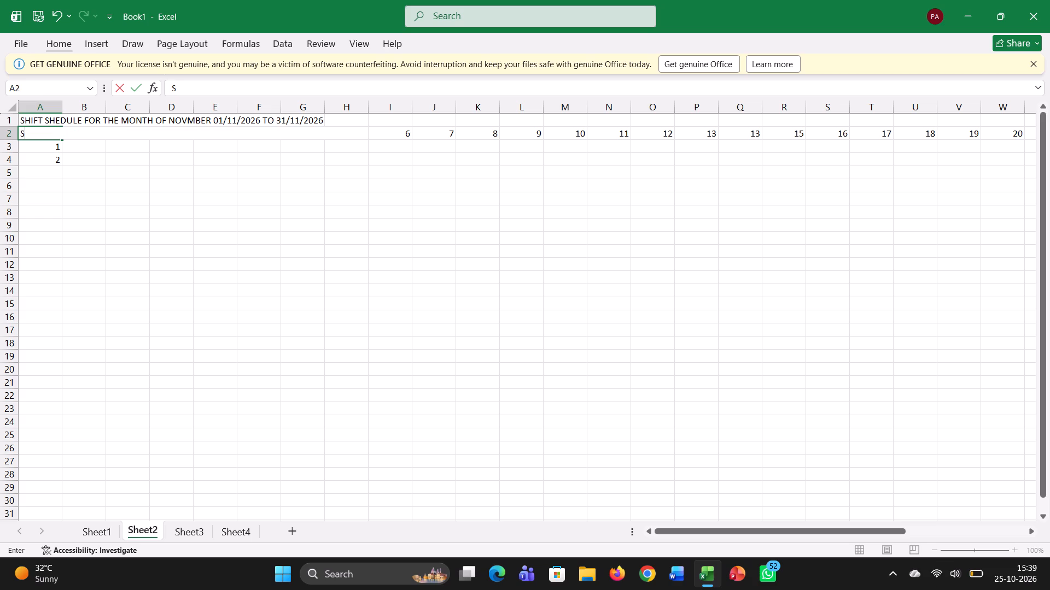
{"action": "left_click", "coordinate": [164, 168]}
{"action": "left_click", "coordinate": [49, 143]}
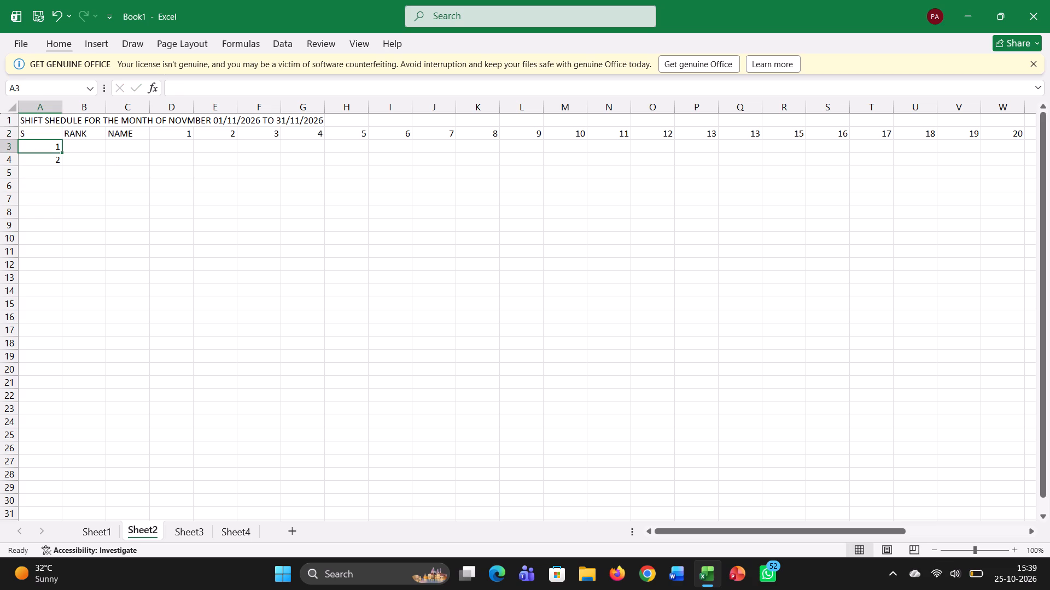
Enter the header S/NO in cell A2, replacing the existing content.
{"action": "left_click", "coordinate": [42, 136]}
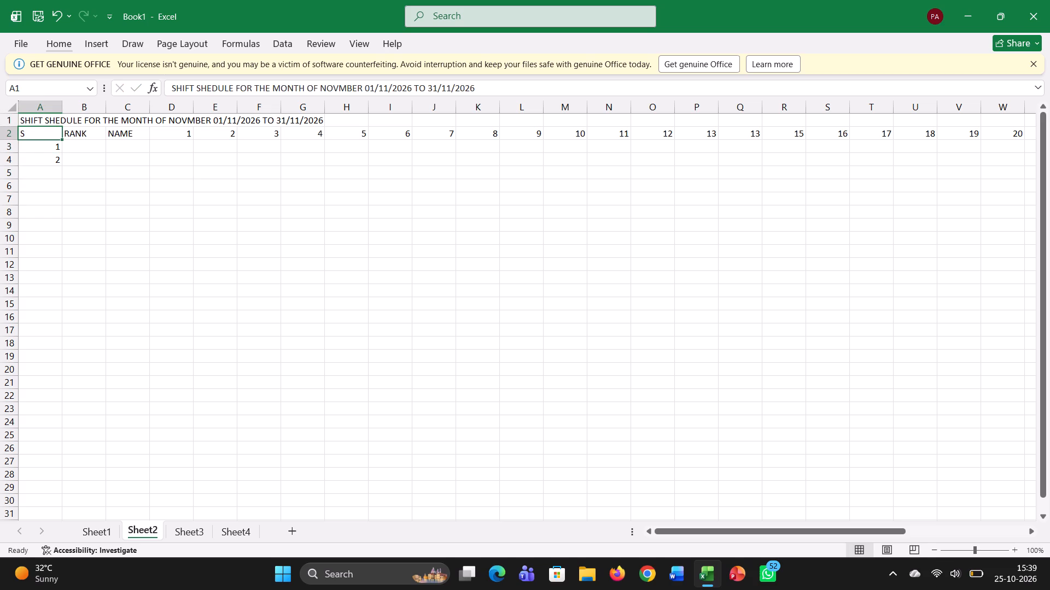
{"action": "key", "text": "BackSpace"}
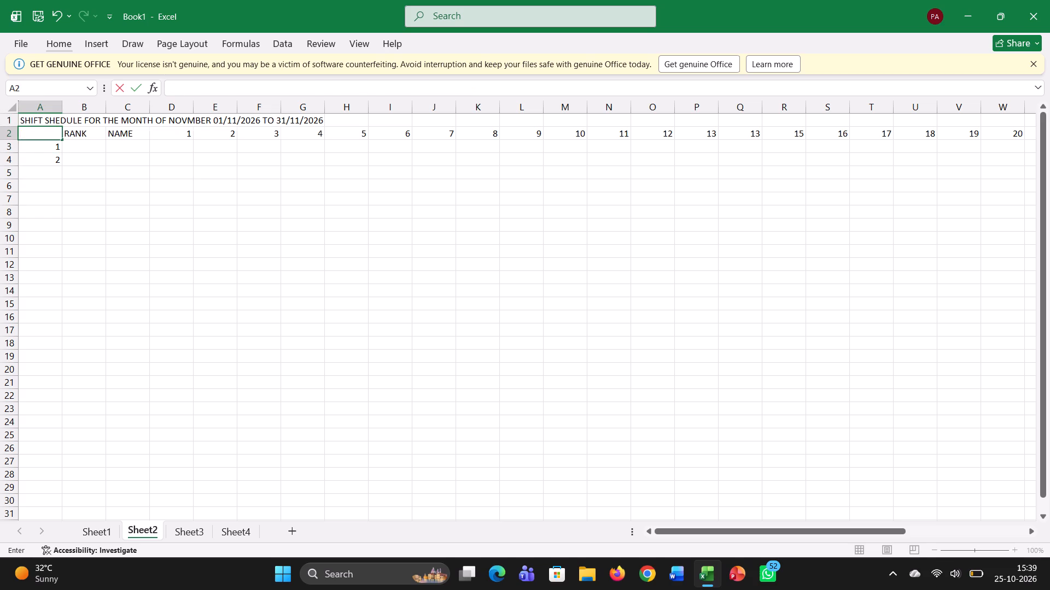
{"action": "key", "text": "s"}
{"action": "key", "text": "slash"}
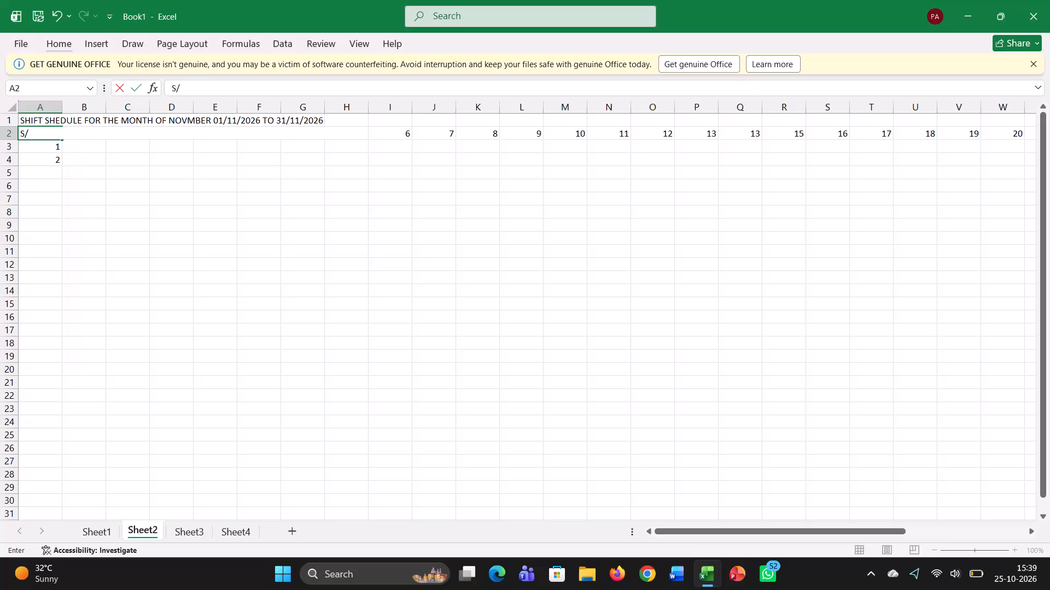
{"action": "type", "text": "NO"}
{"action": "left_click", "coordinate": [94, 151]}
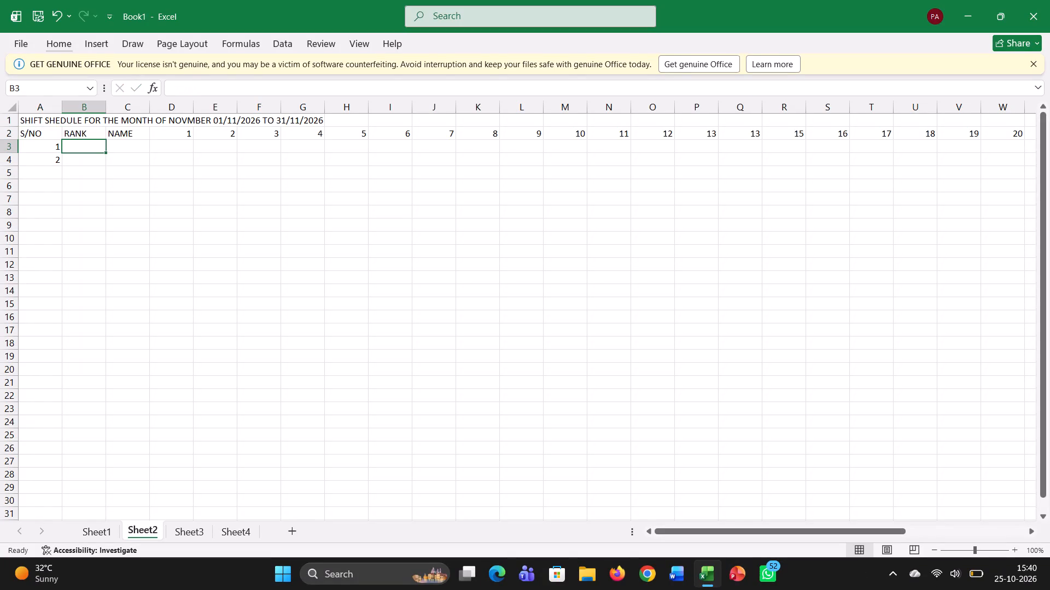
Enter the serial numbers 3 through 9 in cells A5 to A11 under the S/NO header.
{"action": "left_click", "coordinate": [56, 176]}
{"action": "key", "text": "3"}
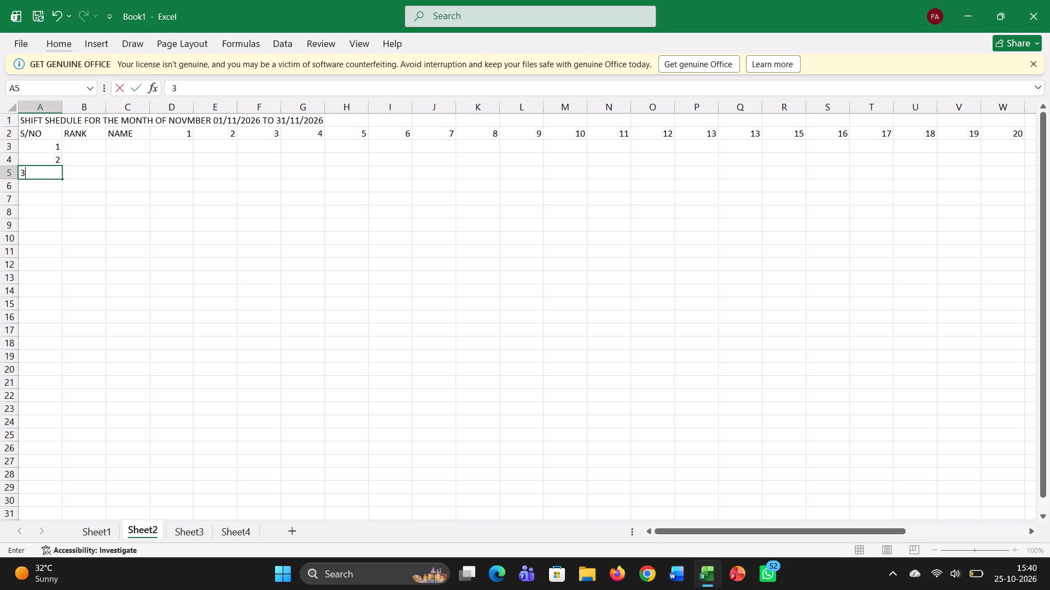
{"action": "key", "text": "Down"}
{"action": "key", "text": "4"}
{"action": "key", "text": "Down"}
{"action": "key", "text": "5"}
{"action": "key", "text": "Down"}
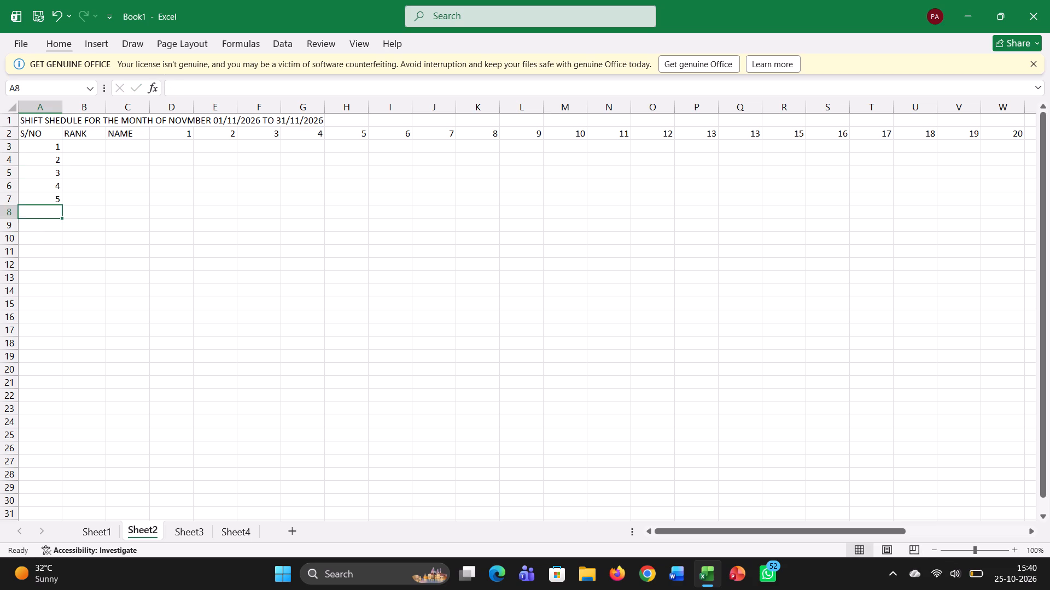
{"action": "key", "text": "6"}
{"action": "key", "text": "Down"}
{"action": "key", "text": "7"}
{"action": "key", "text": "Down"}
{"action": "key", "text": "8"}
{"action": "key", "text": "Down"}
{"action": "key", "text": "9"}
{"action": "key", "text": "Down"}
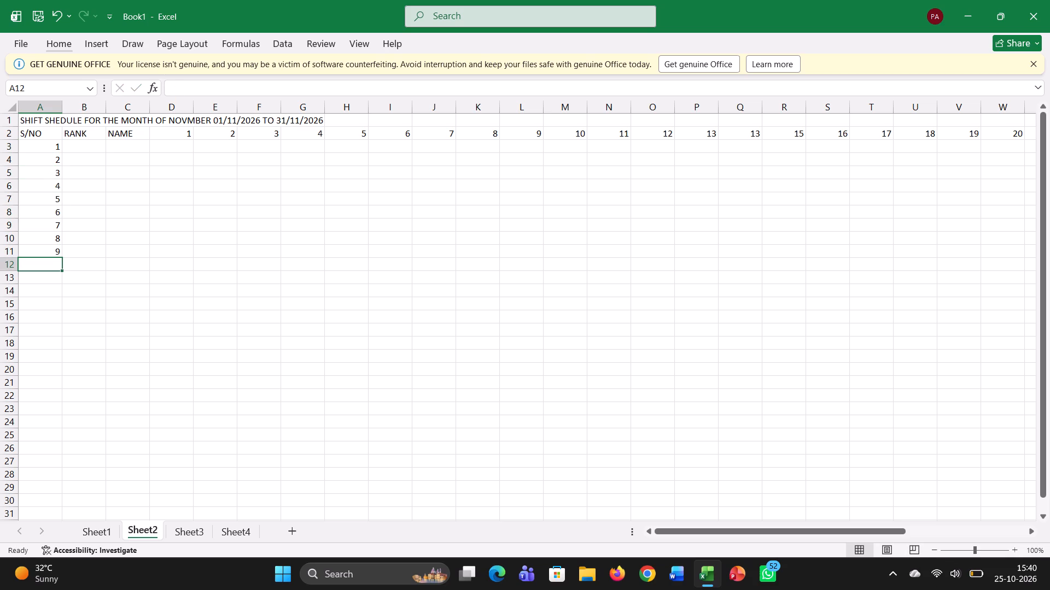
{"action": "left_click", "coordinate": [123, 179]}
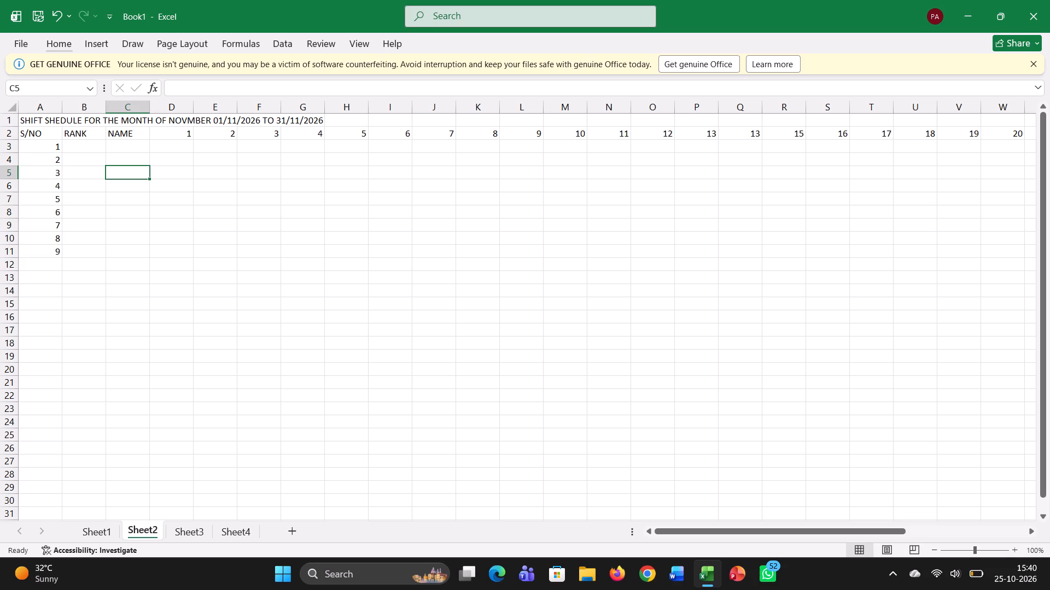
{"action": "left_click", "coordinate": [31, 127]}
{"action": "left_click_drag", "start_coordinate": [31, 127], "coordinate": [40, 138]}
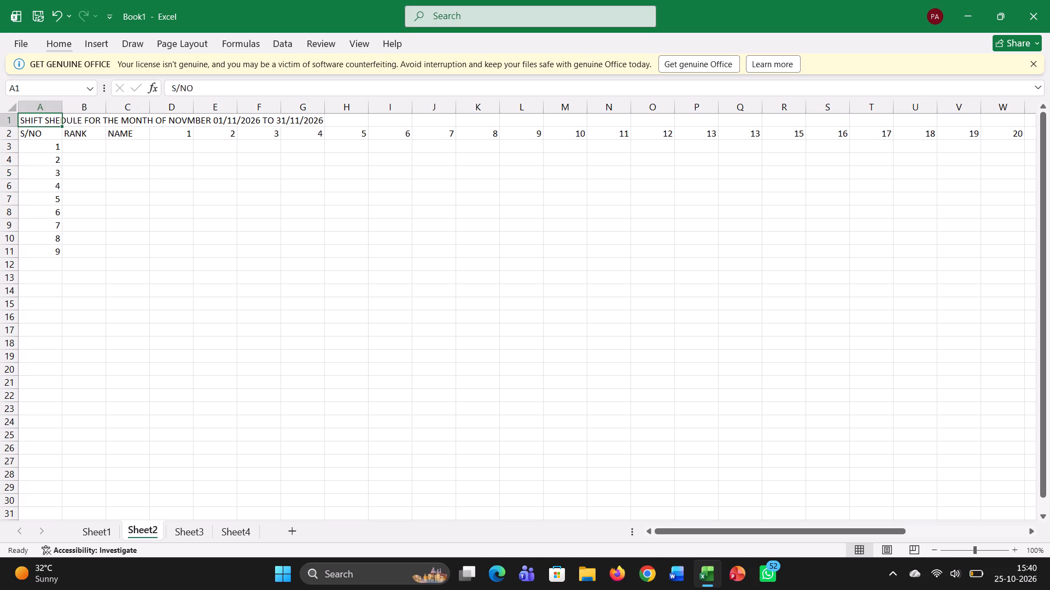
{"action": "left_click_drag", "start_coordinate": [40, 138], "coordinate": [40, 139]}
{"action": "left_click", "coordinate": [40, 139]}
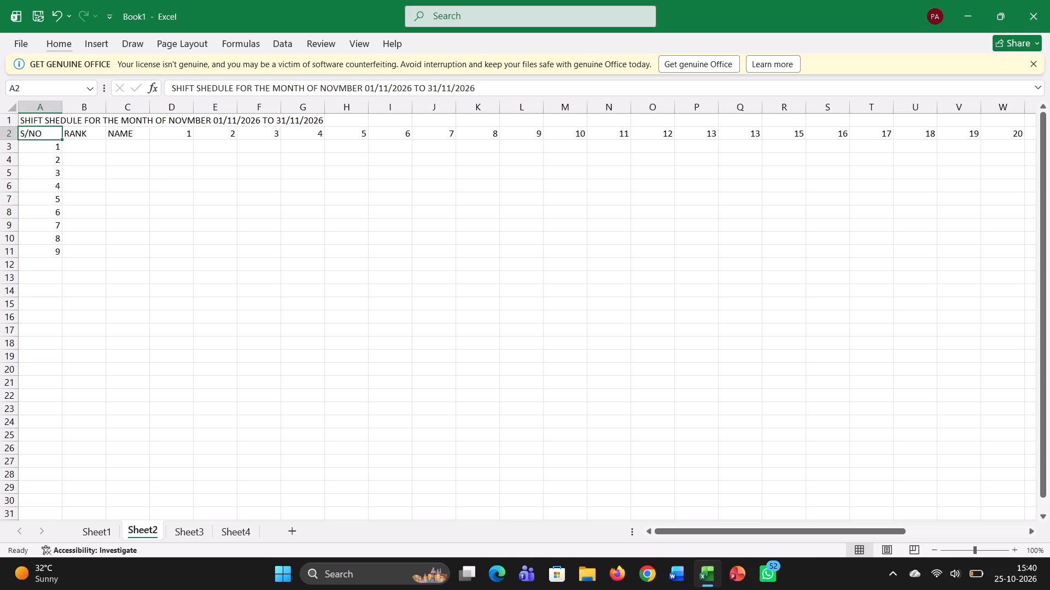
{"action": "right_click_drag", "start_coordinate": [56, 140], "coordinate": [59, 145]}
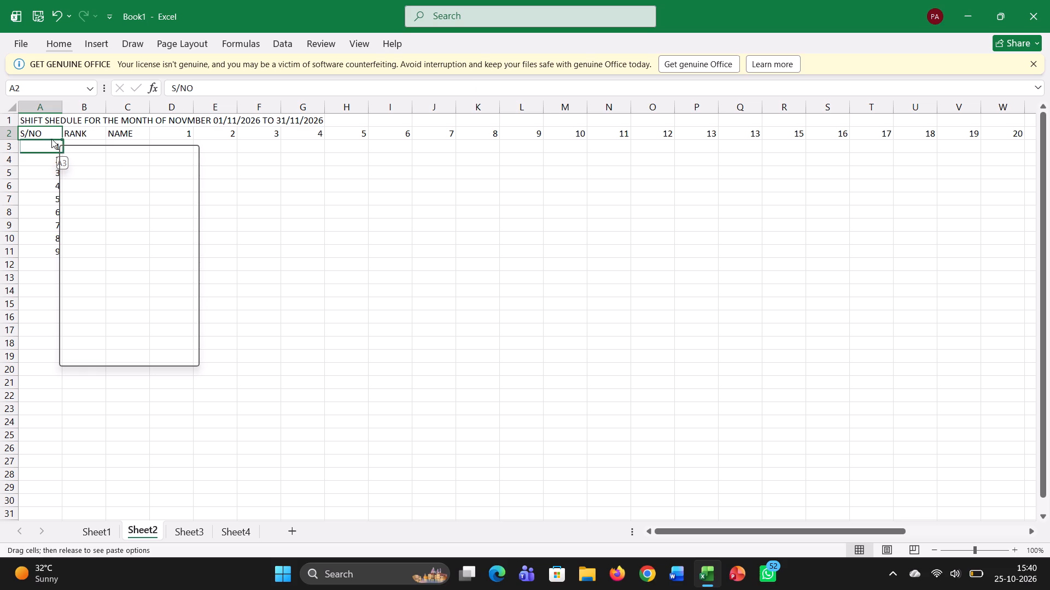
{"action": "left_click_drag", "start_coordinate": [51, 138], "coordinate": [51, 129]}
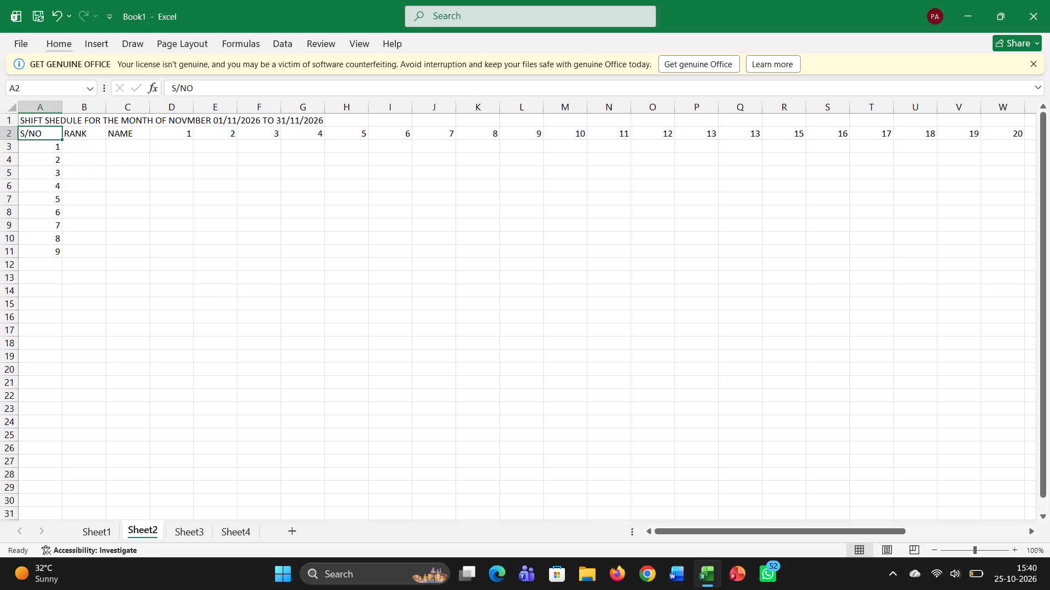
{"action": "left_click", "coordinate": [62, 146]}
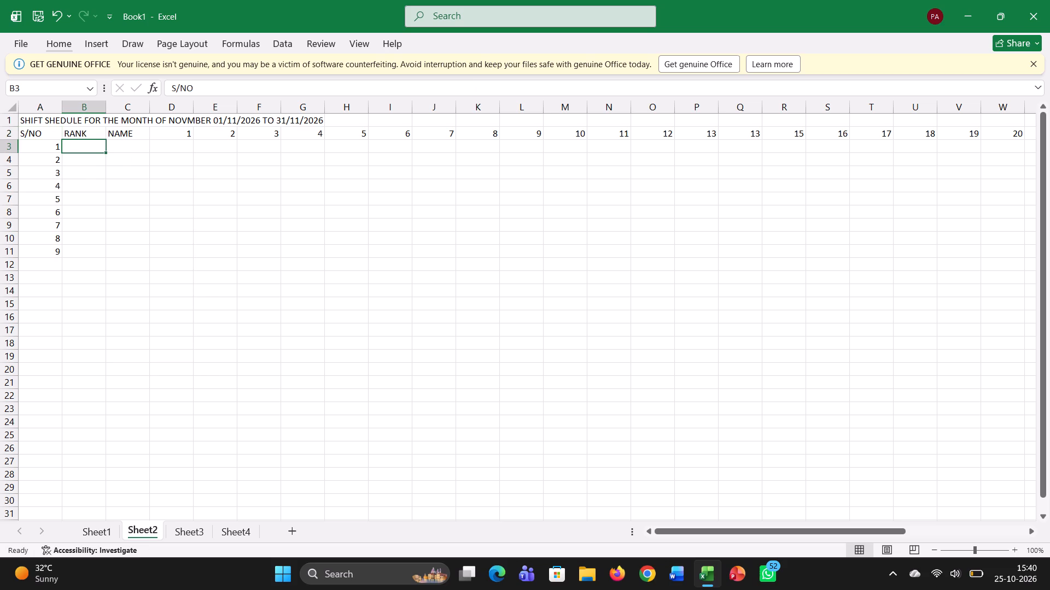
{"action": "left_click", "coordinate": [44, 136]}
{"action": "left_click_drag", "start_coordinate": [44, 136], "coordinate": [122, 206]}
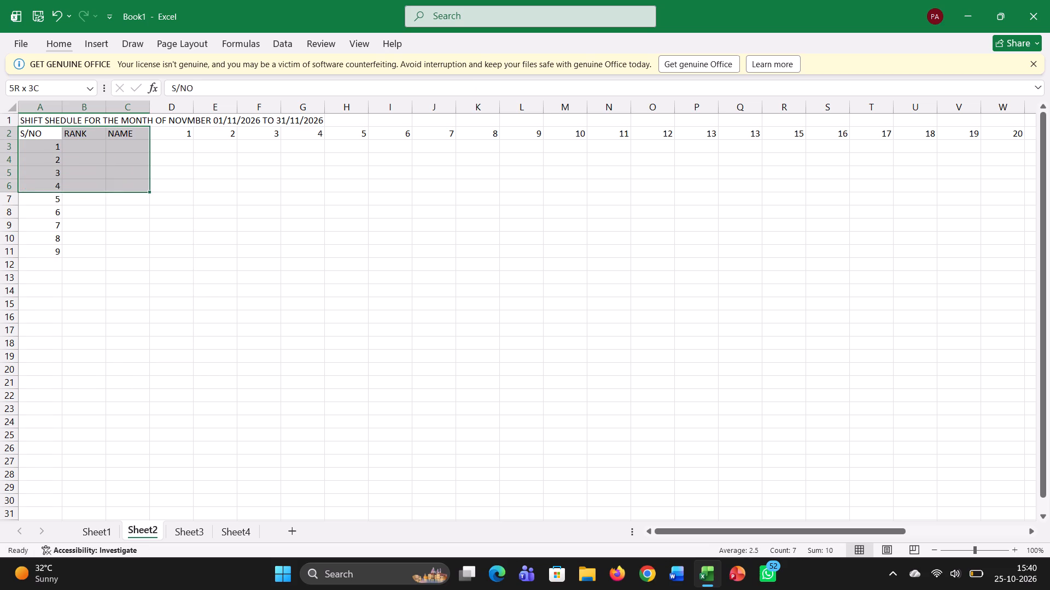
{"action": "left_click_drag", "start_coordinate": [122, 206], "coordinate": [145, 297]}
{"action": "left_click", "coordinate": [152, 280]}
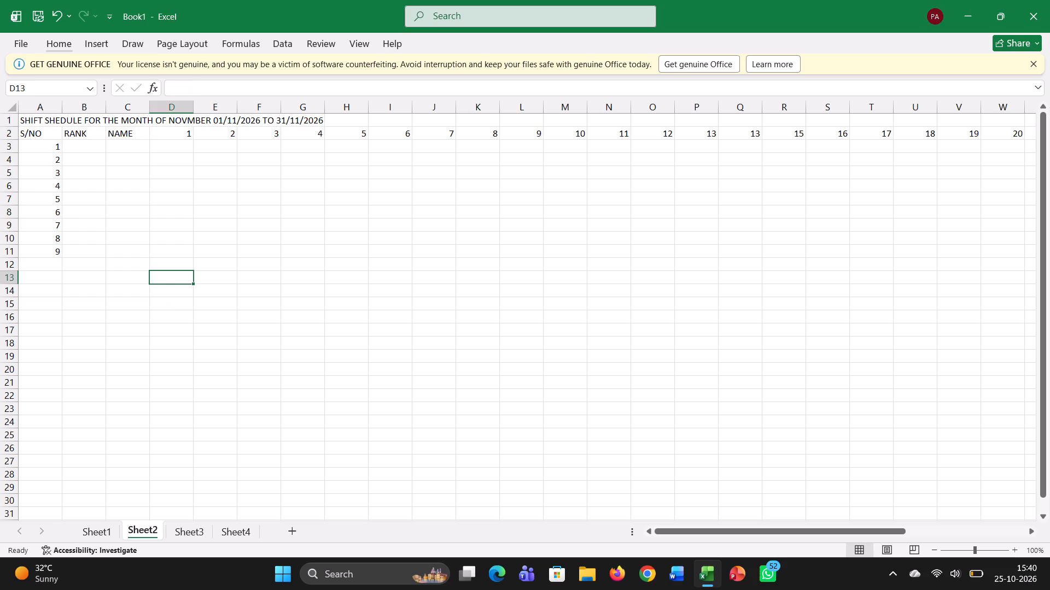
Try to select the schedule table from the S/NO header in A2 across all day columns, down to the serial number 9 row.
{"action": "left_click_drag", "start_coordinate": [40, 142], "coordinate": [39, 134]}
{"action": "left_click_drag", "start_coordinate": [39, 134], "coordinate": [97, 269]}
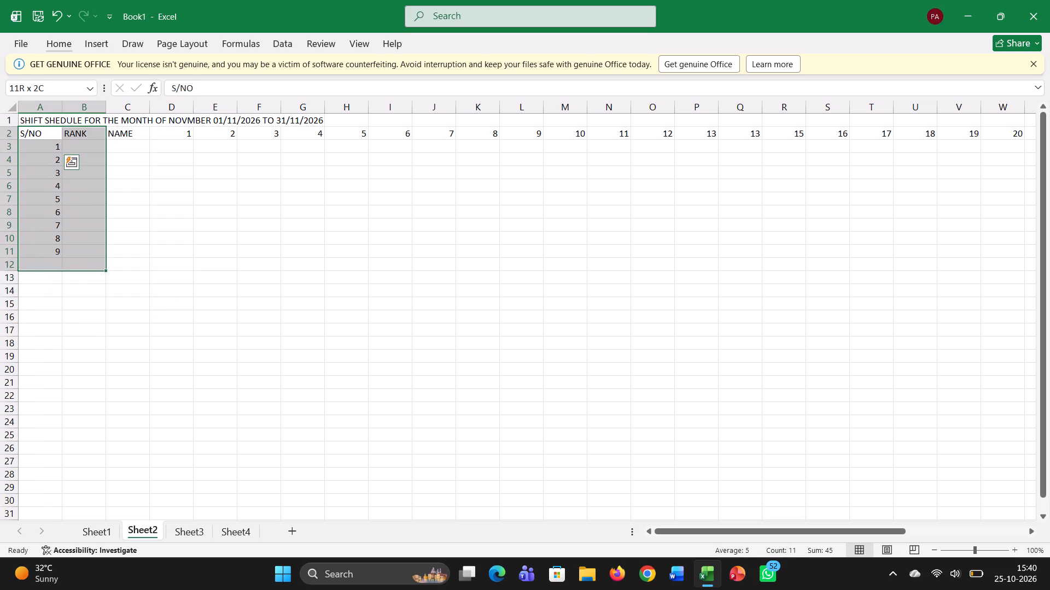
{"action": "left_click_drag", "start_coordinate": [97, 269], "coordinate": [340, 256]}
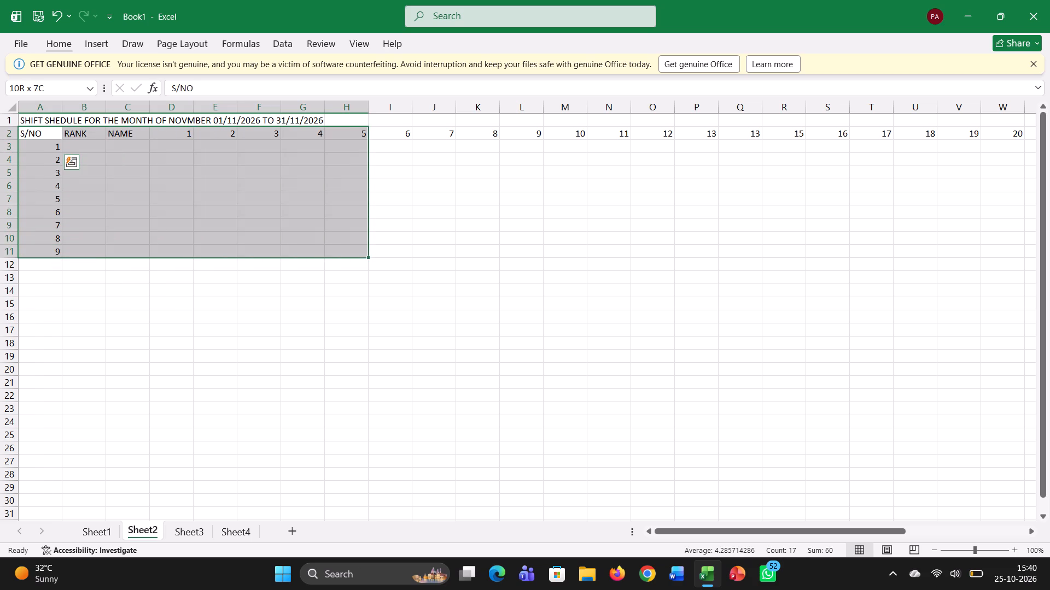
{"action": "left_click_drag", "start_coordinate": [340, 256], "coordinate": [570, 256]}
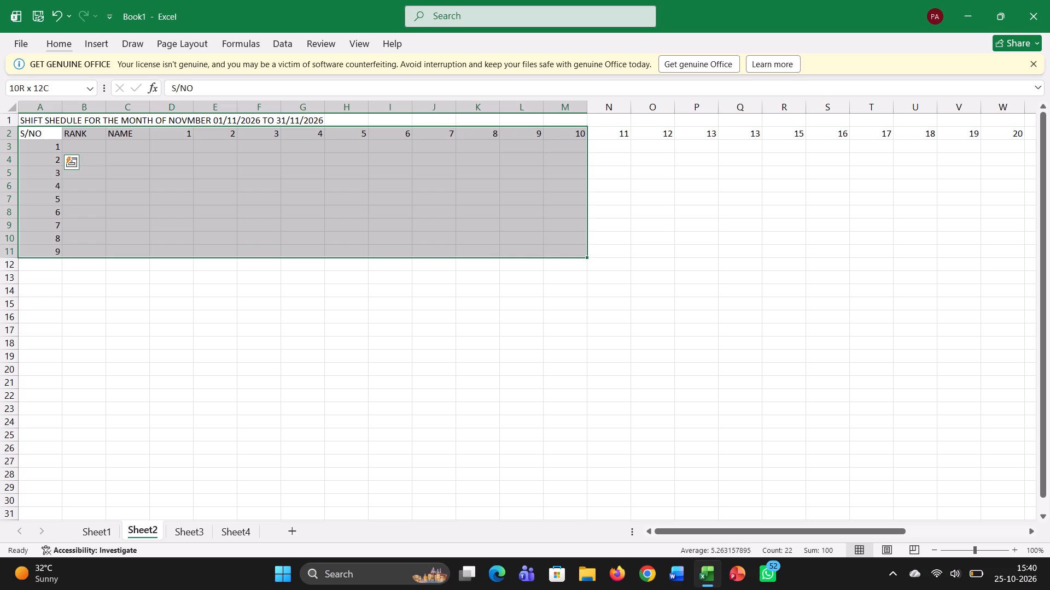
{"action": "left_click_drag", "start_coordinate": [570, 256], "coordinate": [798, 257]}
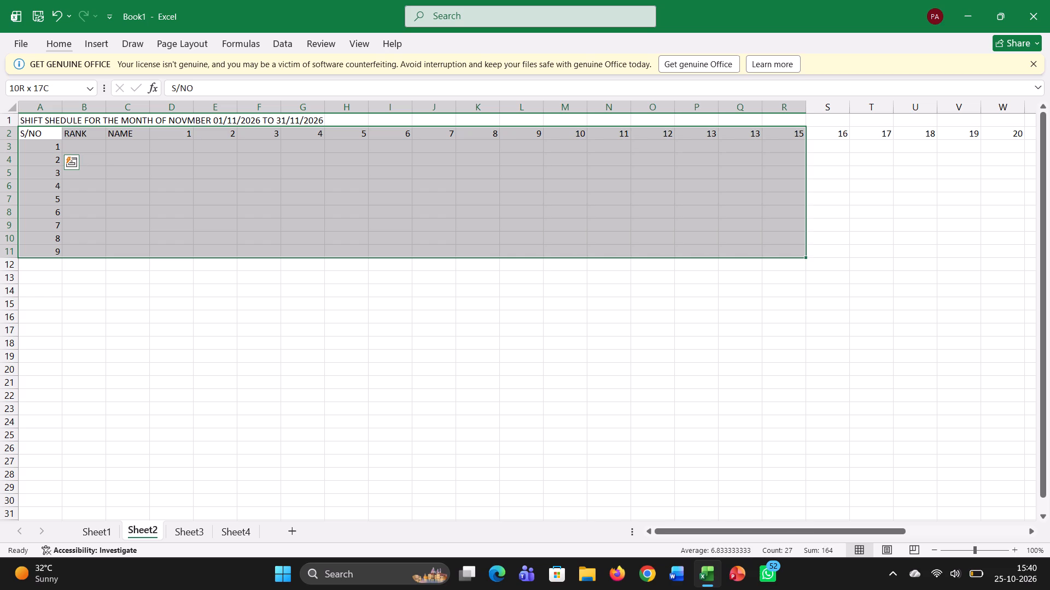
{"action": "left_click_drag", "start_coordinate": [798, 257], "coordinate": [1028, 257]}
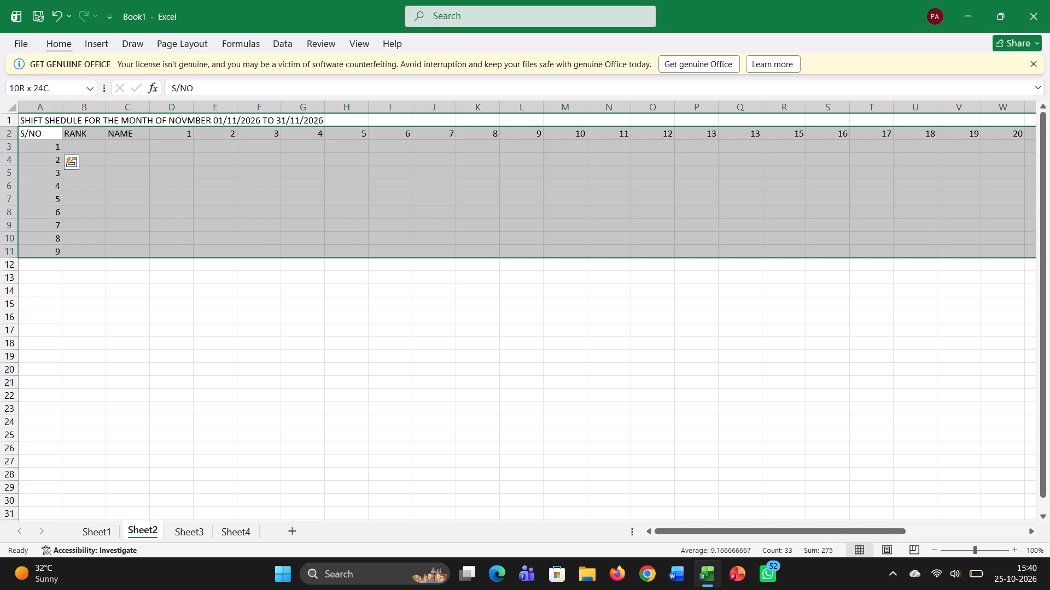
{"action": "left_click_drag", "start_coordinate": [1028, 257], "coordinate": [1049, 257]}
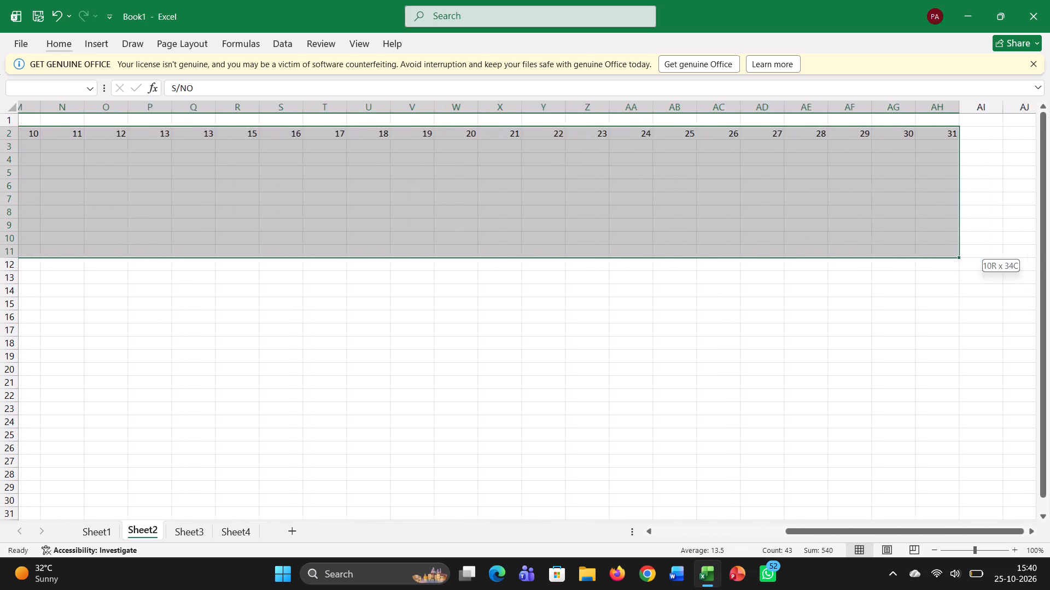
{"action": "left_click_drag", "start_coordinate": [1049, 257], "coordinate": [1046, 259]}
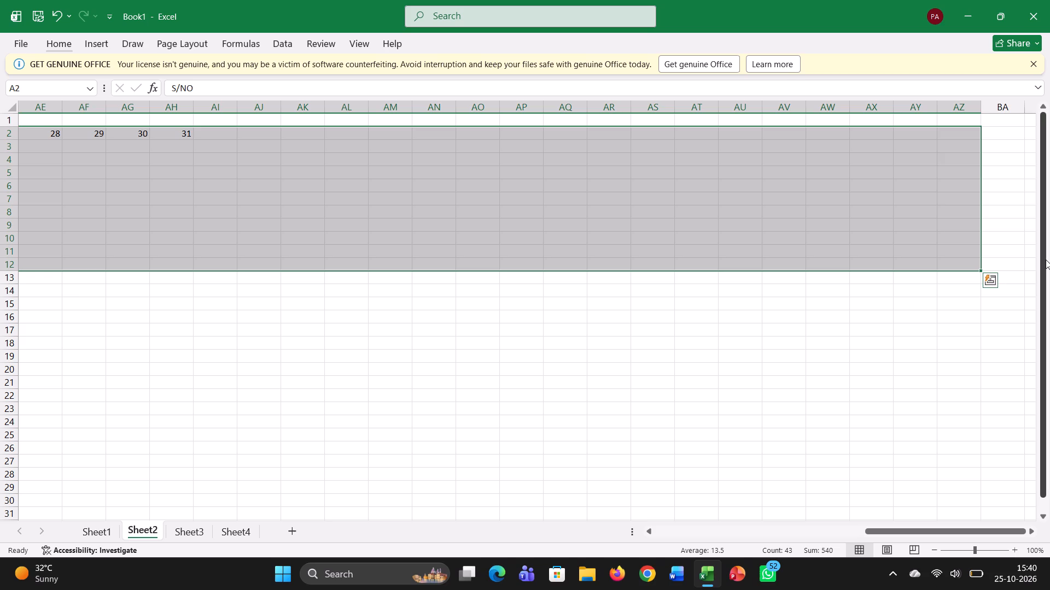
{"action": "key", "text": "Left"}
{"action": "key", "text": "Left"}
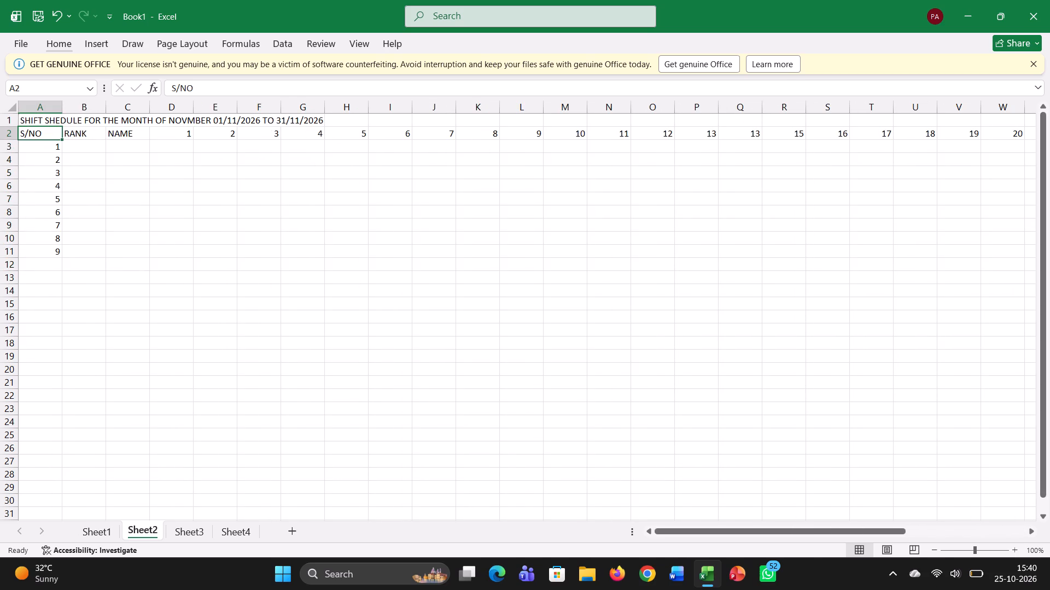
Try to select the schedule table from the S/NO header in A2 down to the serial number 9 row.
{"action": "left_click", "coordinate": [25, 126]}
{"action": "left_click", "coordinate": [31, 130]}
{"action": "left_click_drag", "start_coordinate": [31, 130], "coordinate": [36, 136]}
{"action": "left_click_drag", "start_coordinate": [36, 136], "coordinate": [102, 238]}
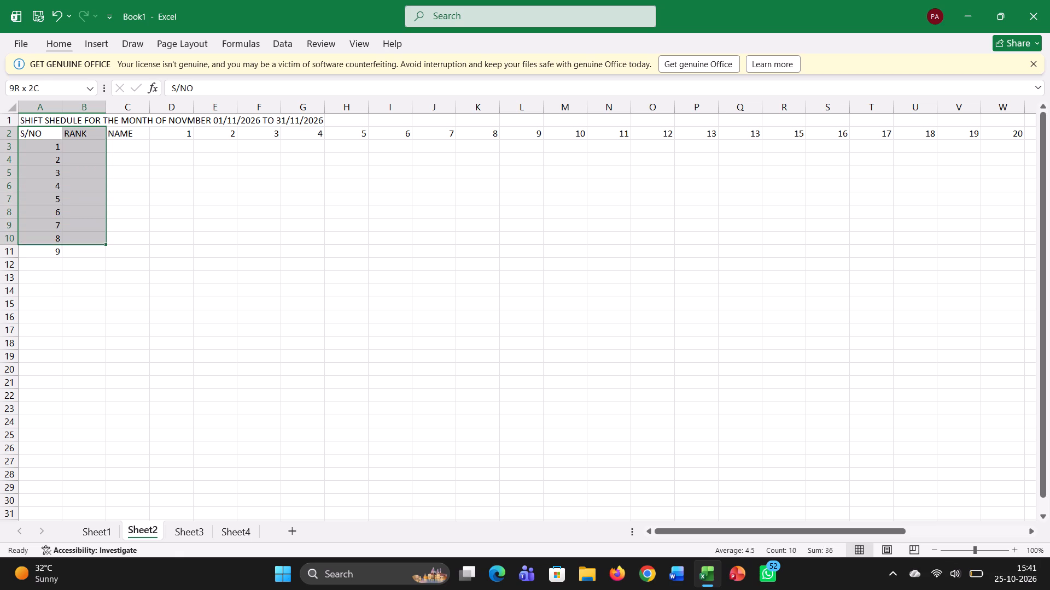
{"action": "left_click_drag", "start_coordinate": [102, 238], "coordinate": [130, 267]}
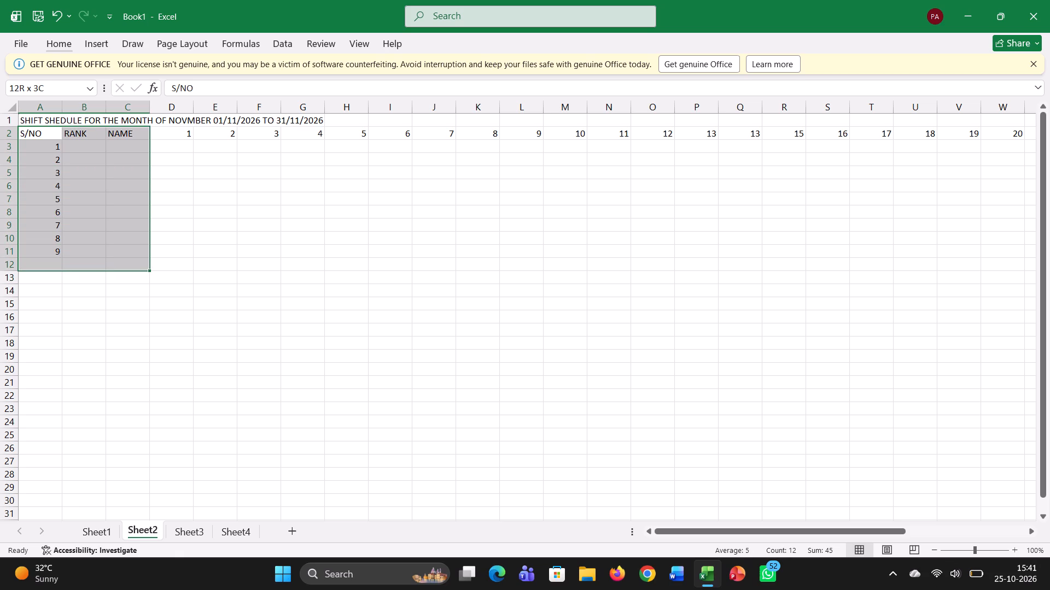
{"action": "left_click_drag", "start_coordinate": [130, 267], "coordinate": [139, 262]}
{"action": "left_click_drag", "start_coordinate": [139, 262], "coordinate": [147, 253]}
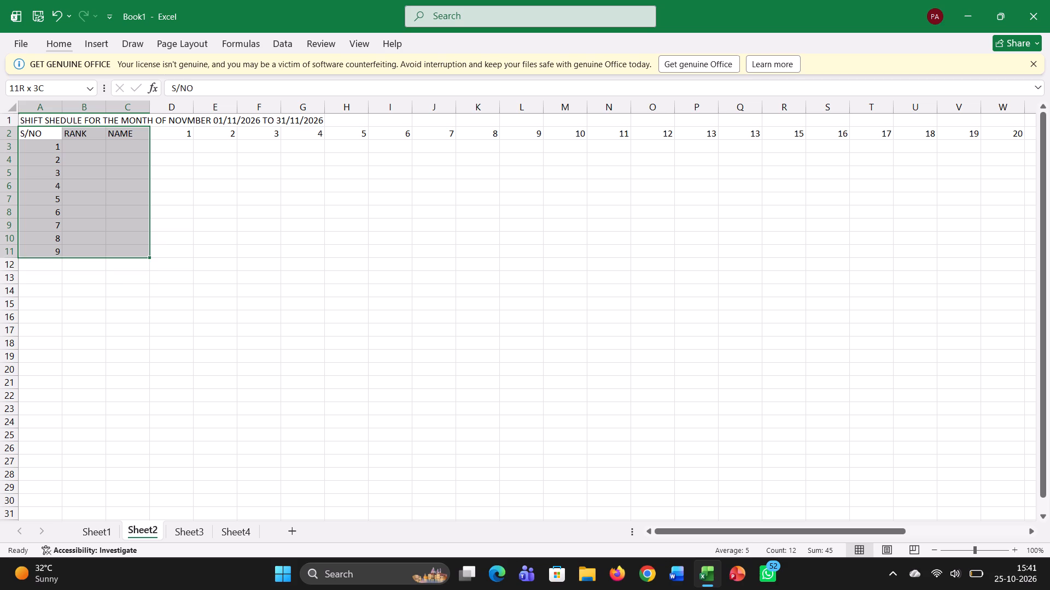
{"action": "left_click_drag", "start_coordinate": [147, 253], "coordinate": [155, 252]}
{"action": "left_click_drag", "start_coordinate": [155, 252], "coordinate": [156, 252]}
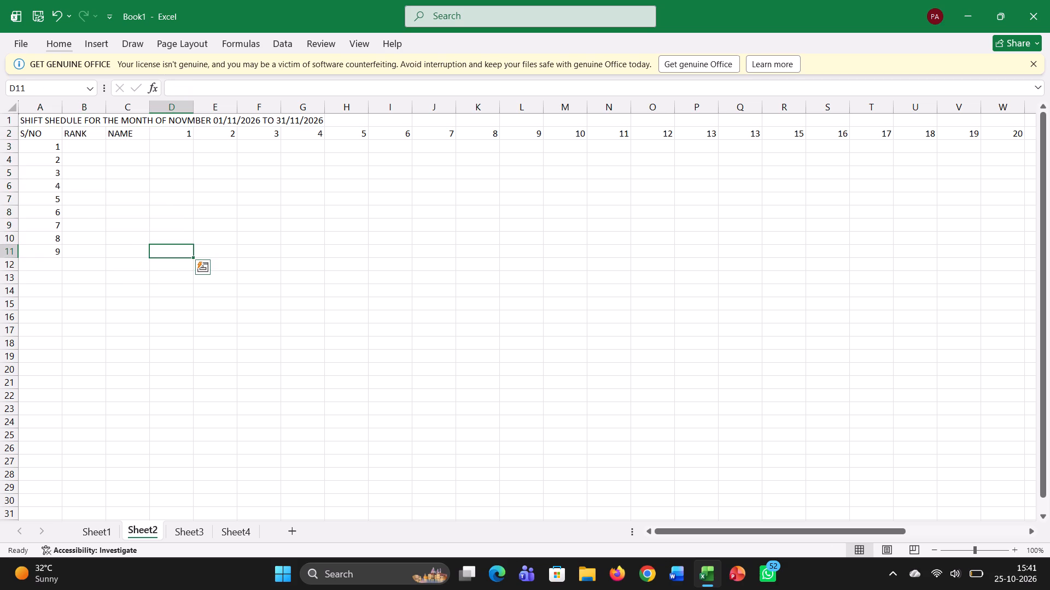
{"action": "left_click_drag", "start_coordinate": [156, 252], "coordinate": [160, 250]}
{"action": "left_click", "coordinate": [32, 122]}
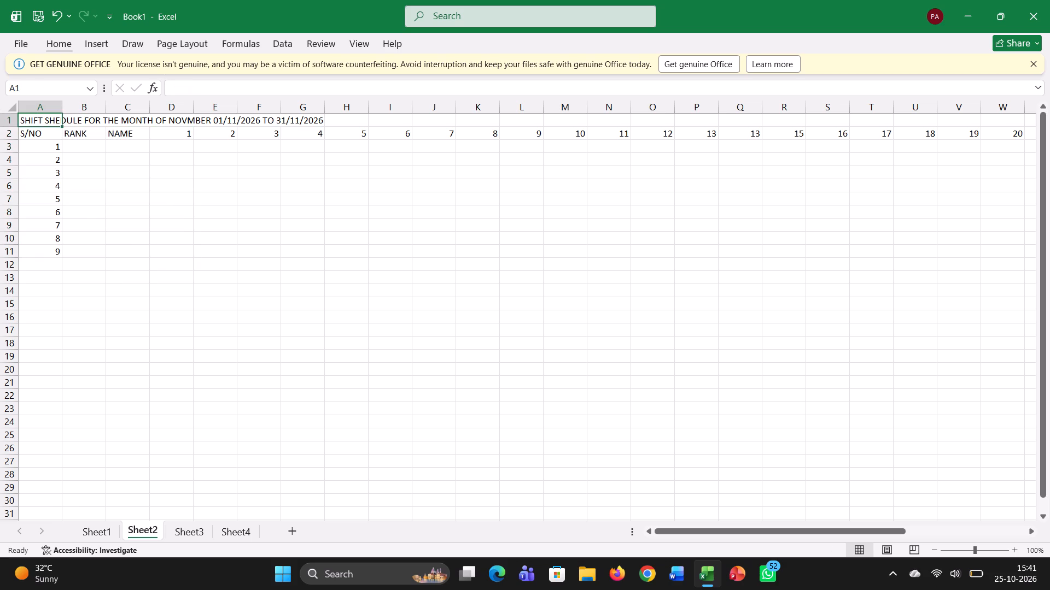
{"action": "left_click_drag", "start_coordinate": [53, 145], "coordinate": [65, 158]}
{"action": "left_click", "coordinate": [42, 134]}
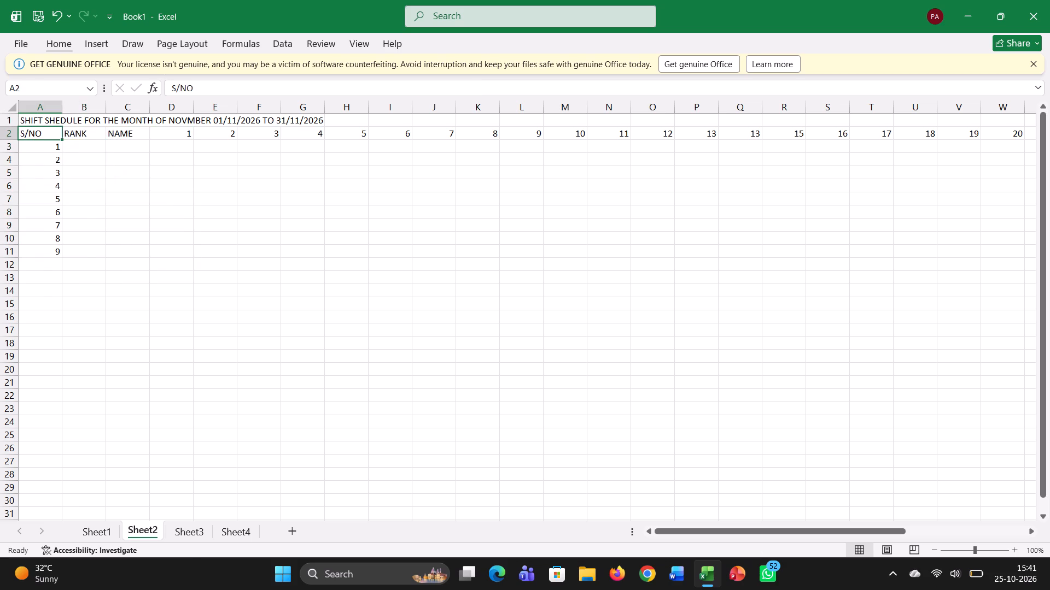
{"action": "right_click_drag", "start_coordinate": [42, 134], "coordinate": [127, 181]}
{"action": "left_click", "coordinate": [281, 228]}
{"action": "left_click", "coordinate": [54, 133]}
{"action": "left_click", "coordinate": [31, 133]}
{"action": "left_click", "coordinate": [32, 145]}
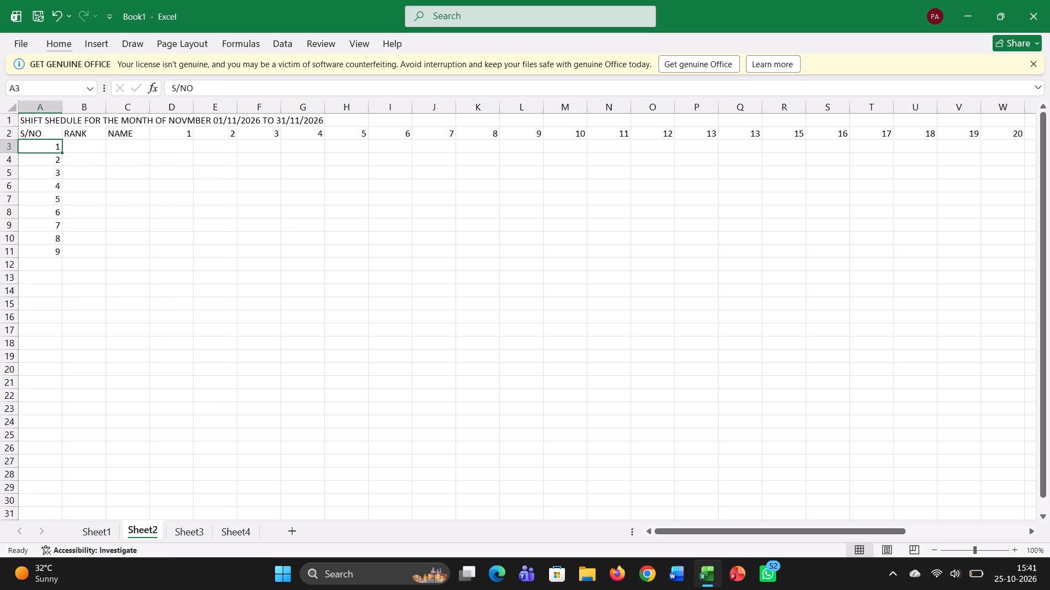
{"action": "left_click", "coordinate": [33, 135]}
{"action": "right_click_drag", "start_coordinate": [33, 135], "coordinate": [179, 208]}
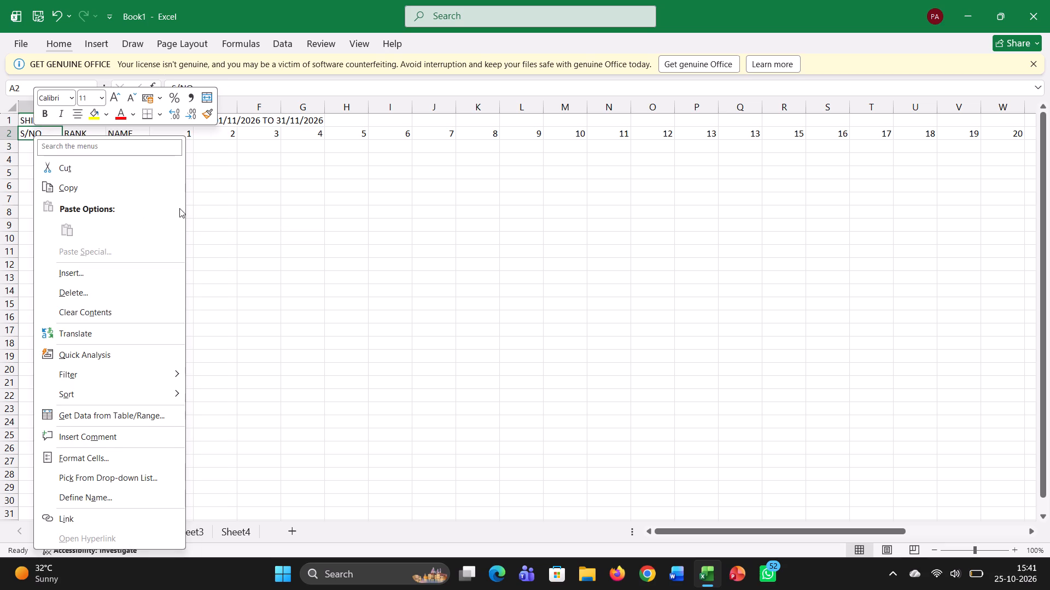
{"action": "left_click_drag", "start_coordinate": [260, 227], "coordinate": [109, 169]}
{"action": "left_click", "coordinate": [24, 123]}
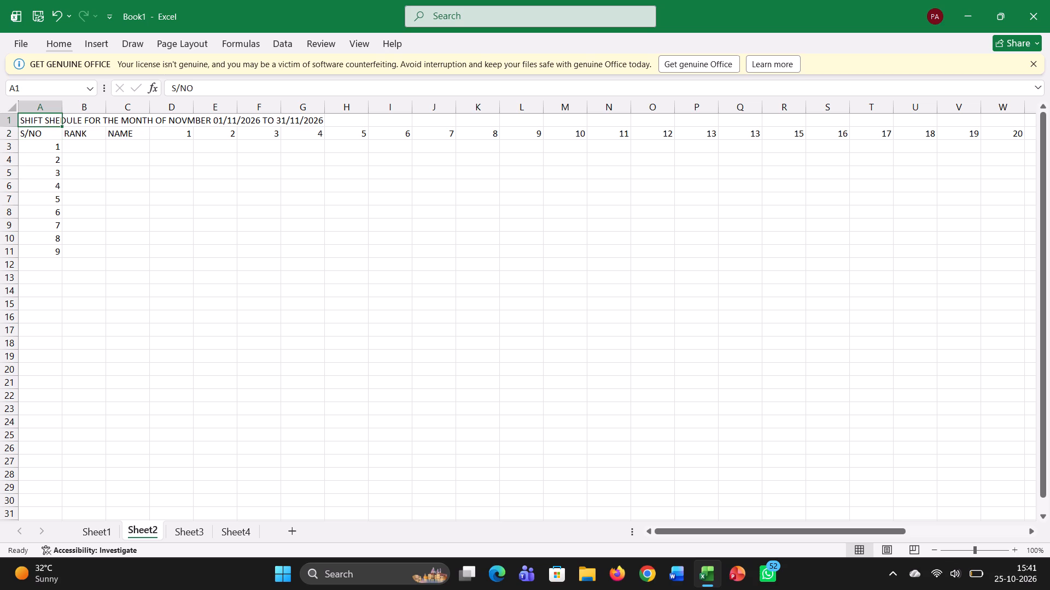
Make the whole schedule table, A2 to AH11, bold with font size 14.
{"action": "left_click_drag", "start_coordinate": [33, 137], "coordinate": [107, 245]}
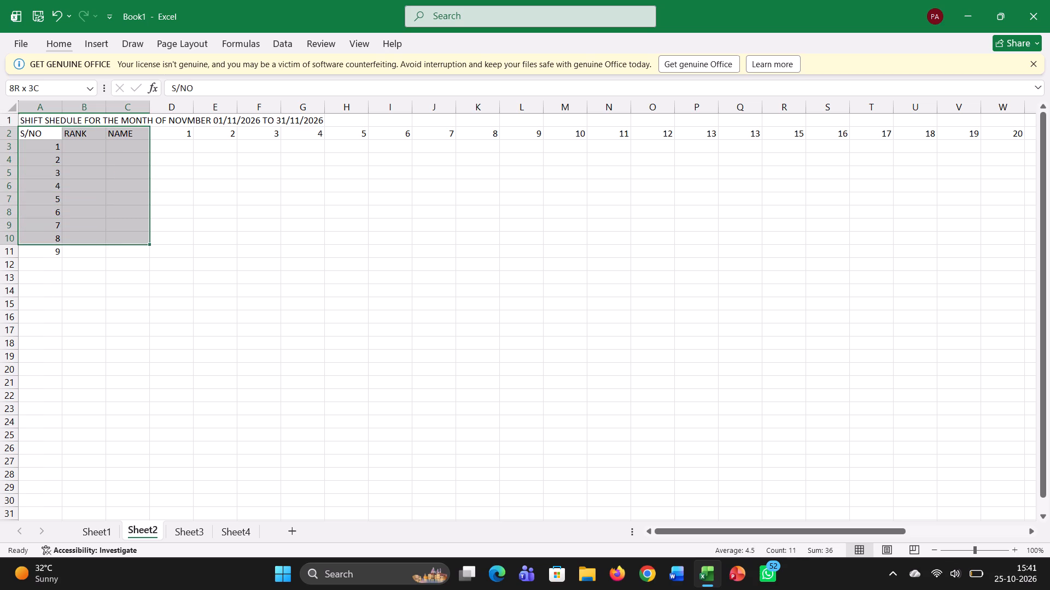
{"action": "left_click_drag", "start_coordinate": [107, 245], "coordinate": [328, 247]}
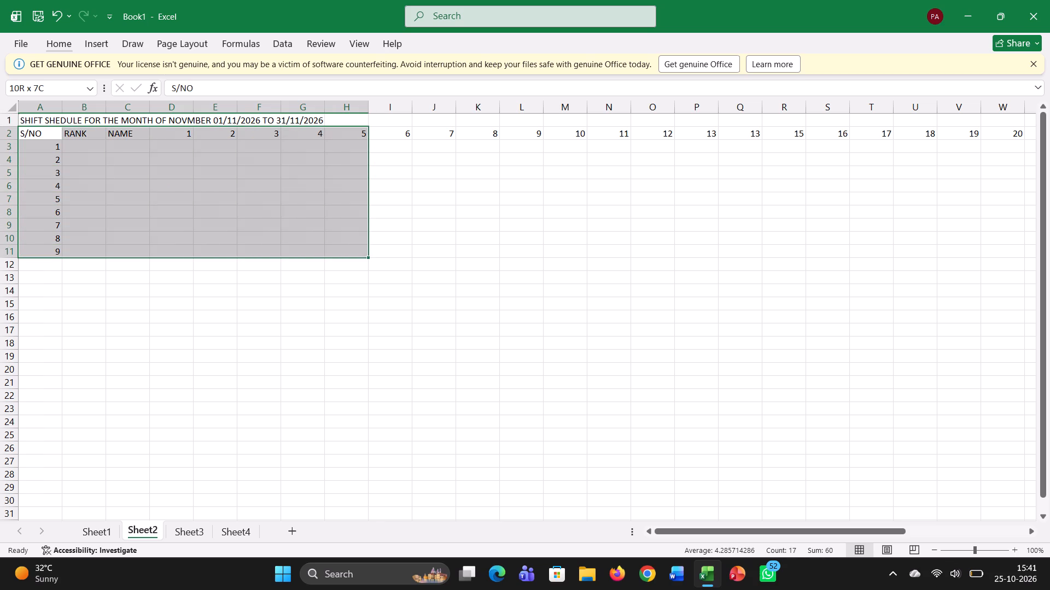
{"action": "left_click_drag", "start_coordinate": [328, 247], "coordinate": [557, 247]}
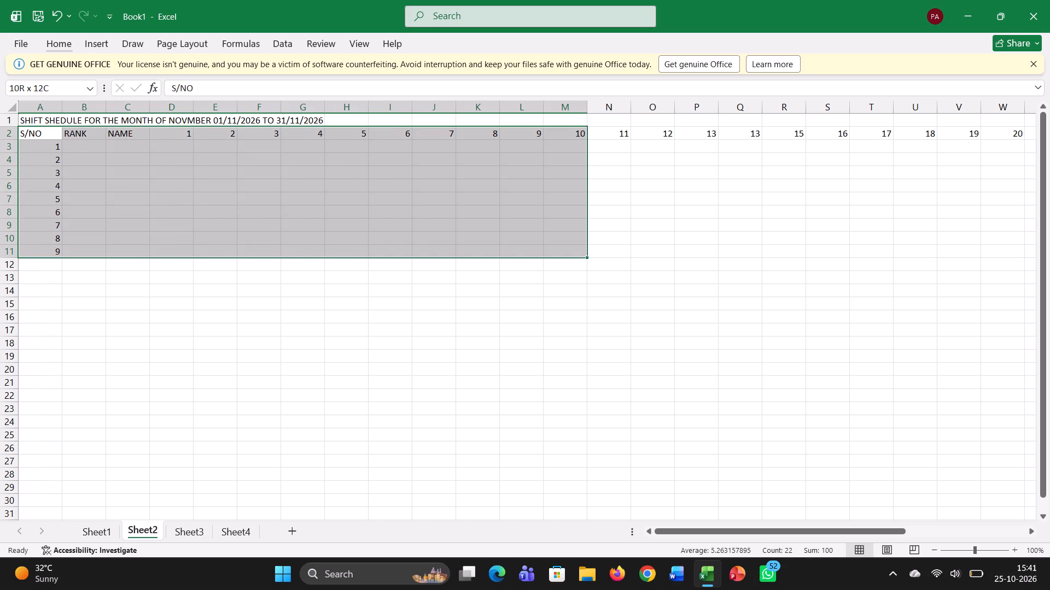
{"action": "left_click_drag", "start_coordinate": [557, 247], "coordinate": [787, 247]}
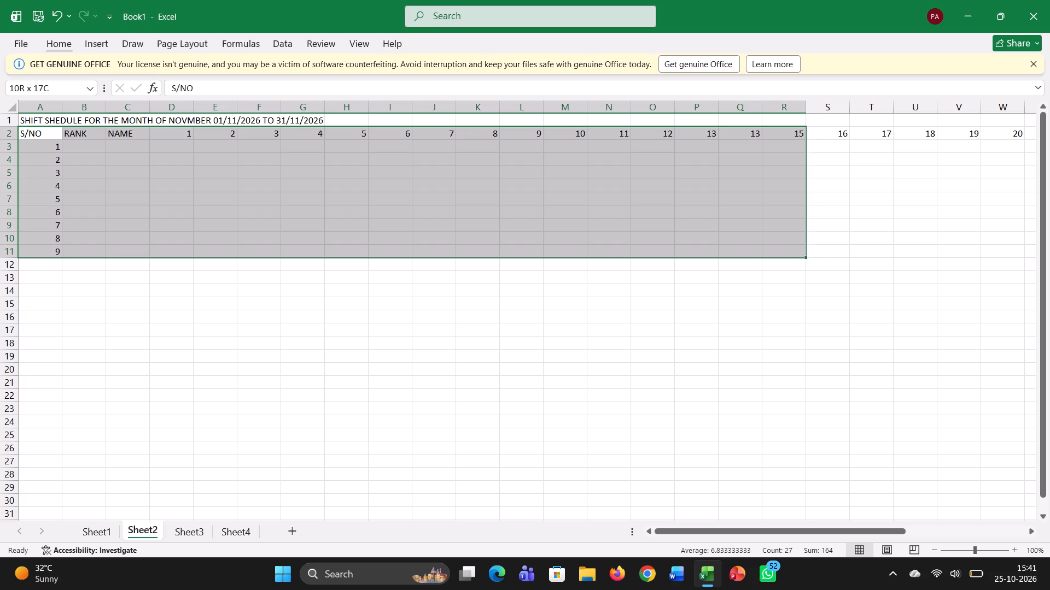
{"action": "left_click_drag", "start_coordinate": [787, 247], "coordinate": [1017, 247]}
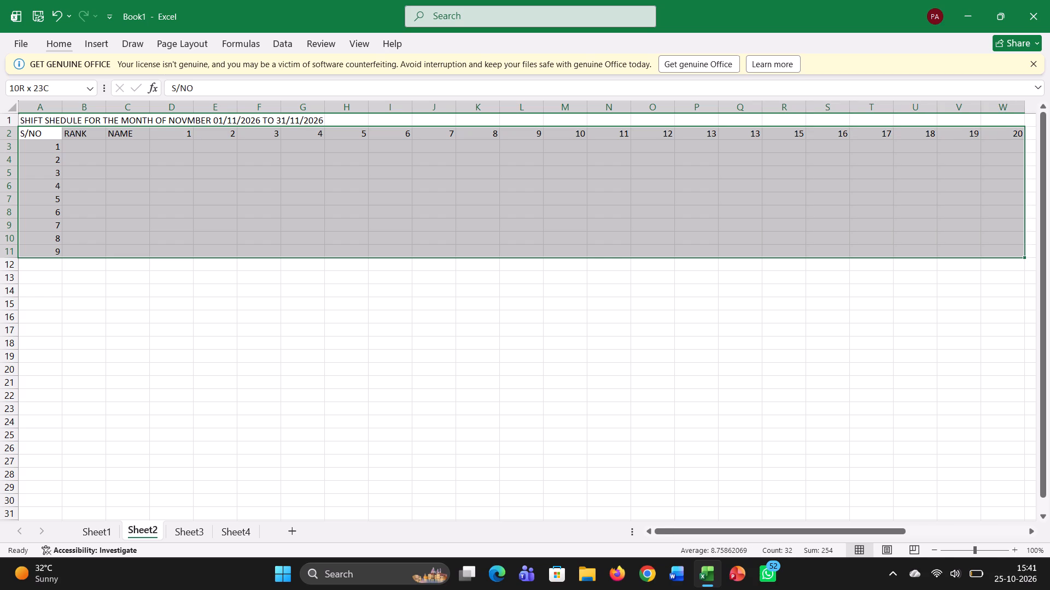
{"action": "left_click_drag", "start_coordinate": [1017, 247], "coordinate": [1049, 247]}
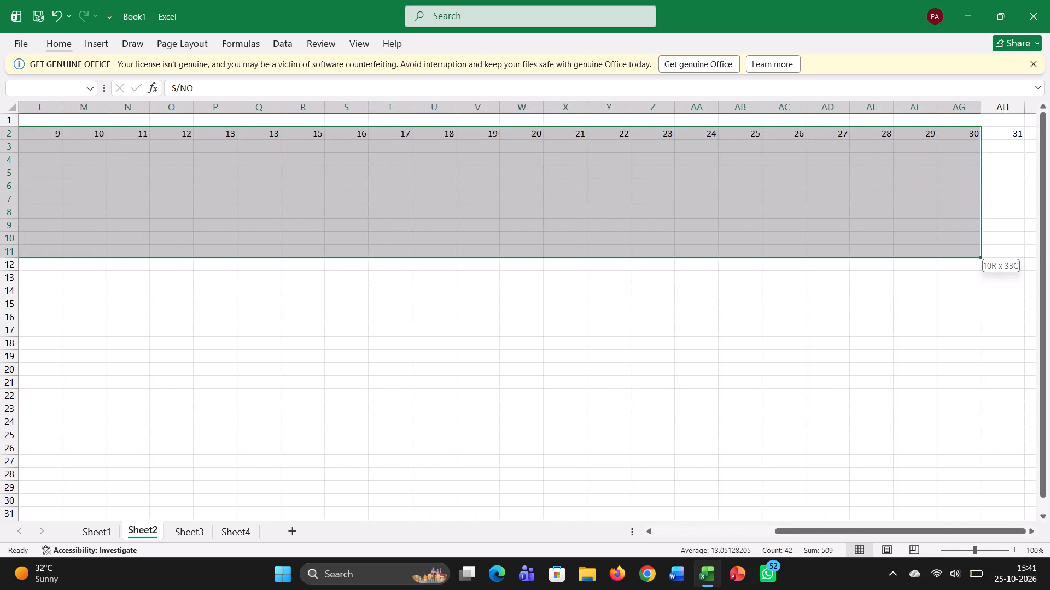
{"action": "left_click_drag", "start_coordinate": [1049, 247], "coordinate": [1049, 248]}
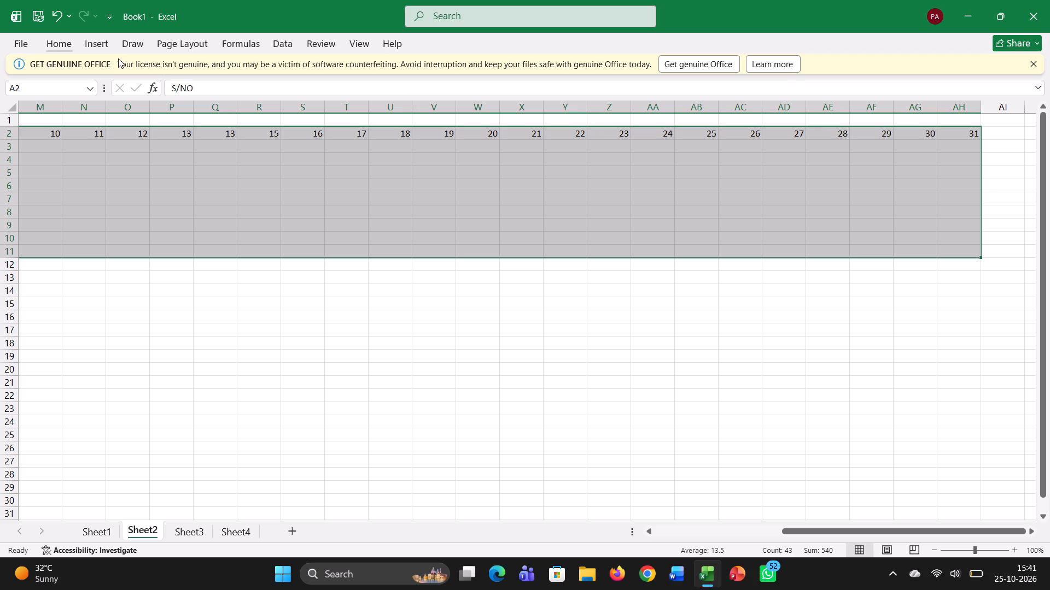
{"action": "left_click", "coordinate": [63, 38]}
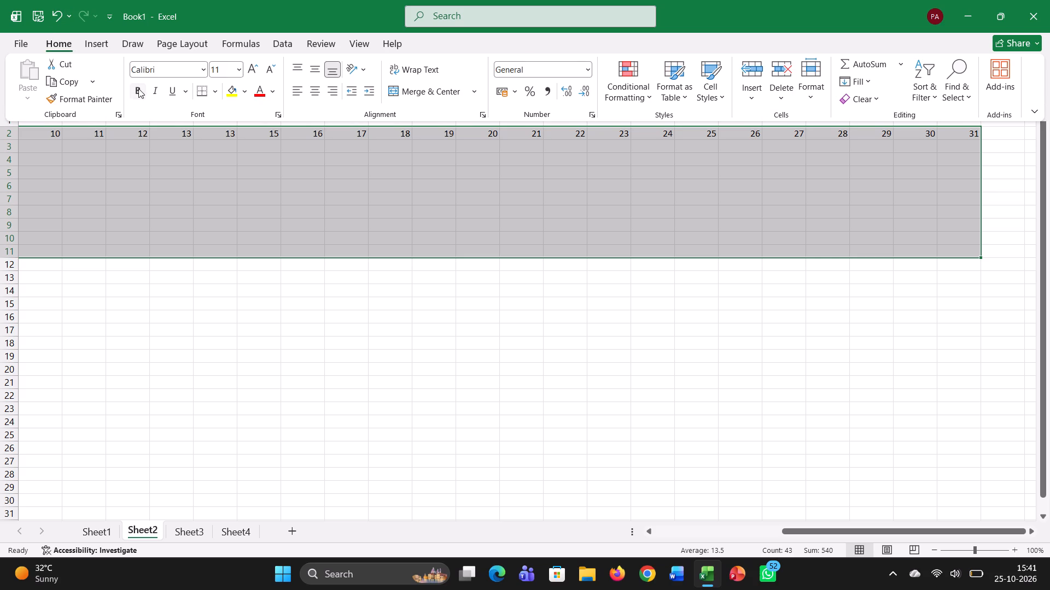
{"action": "left_click", "coordinate": [138, 88]}
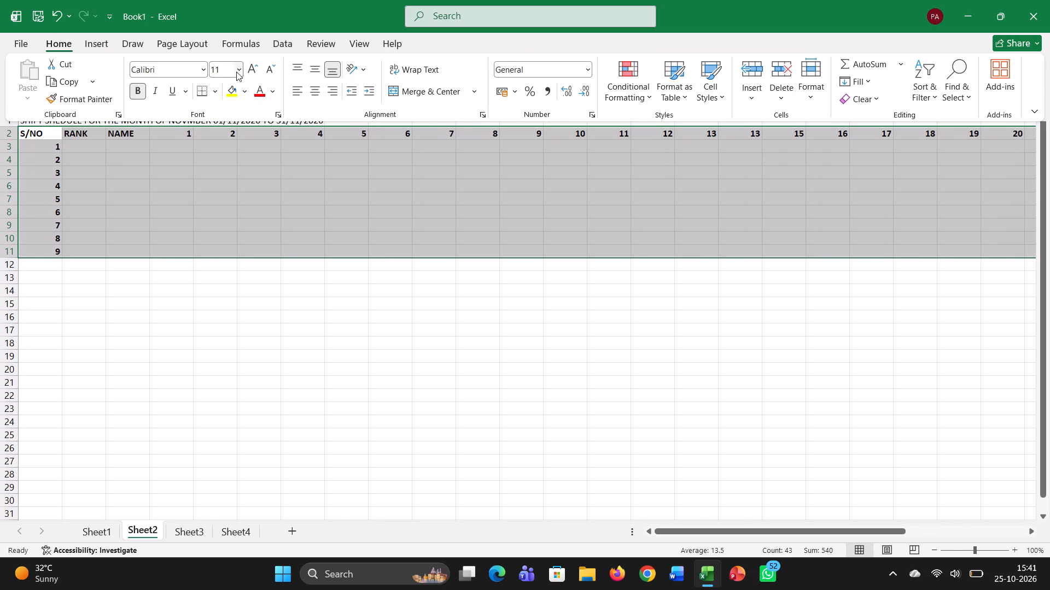
{"action": "left_click", "coordinate": [241, 68]}
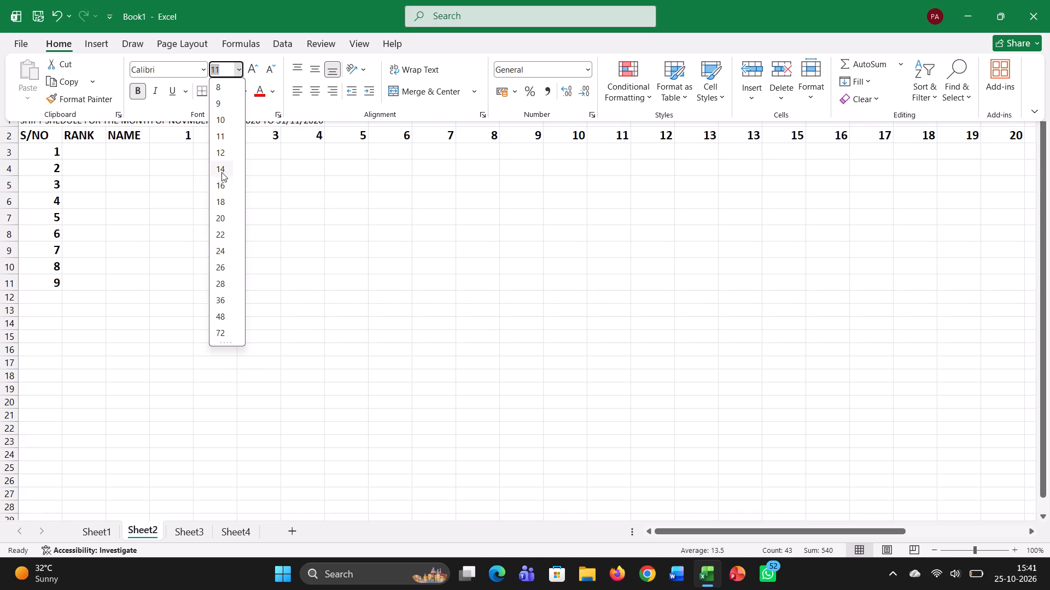
{"action": "left_click", "coordinate": [225, 168]}
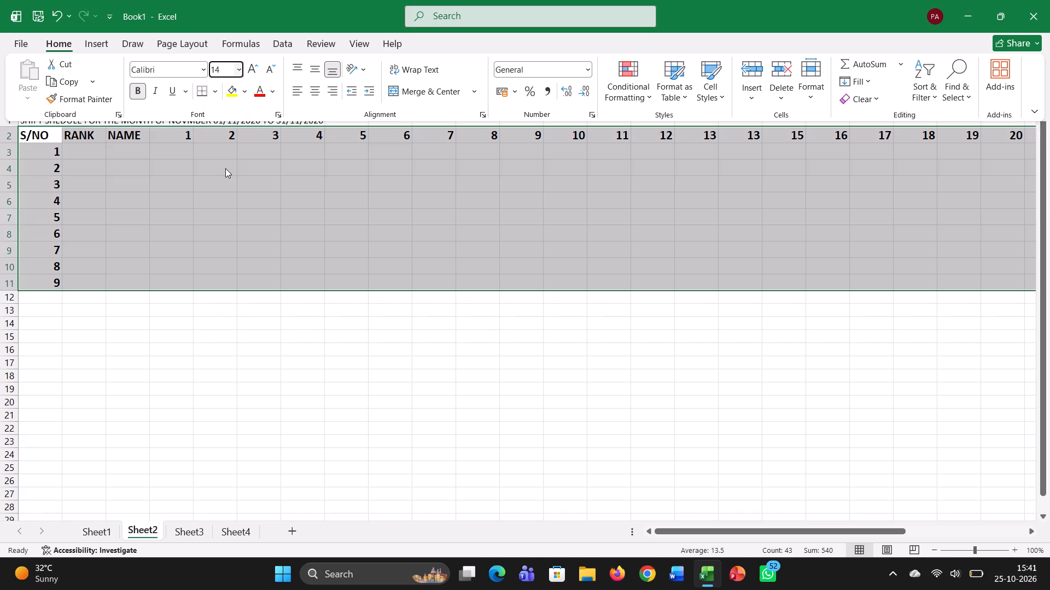
Apply All Borders to the selected schedule table.
{"action": "left_click", "coordinate": [210, 87]}
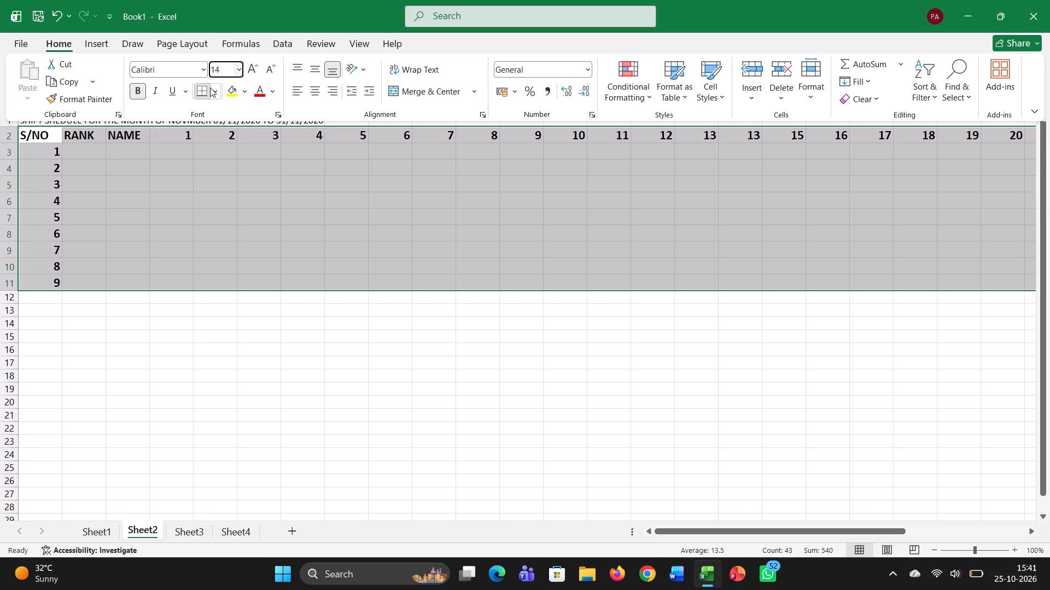
{"action": "left_click", "coordinate": [215, 95]}
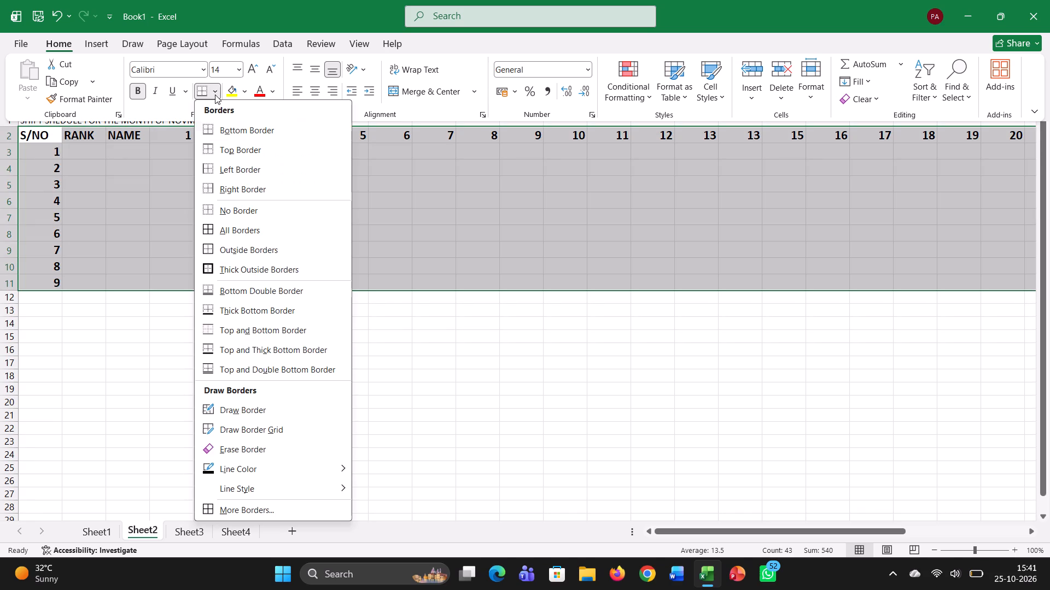
{"action": "left_click", "coordinate": [222, 226]}
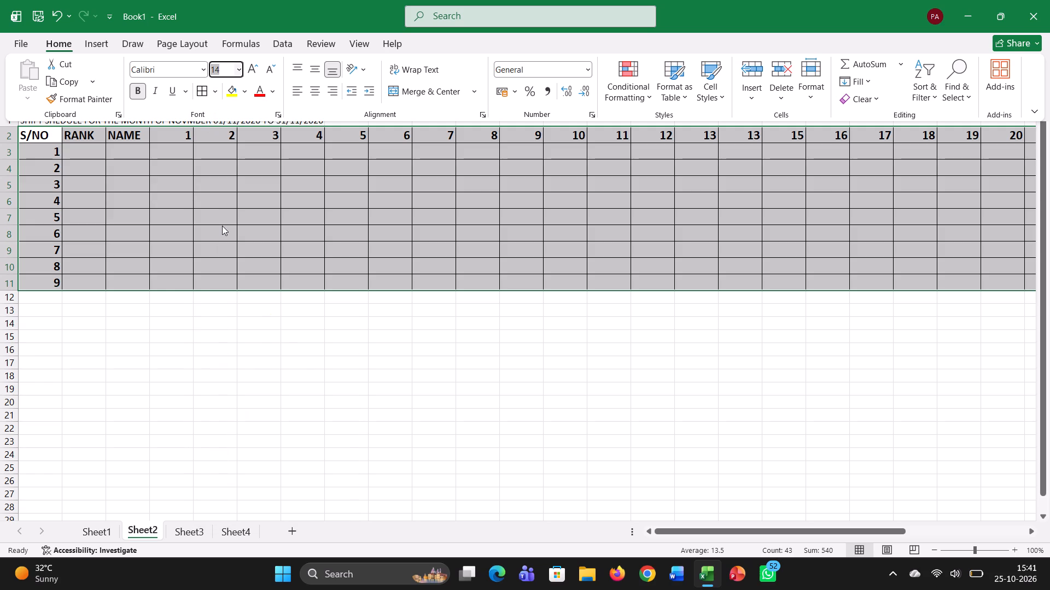
{"action": "left_click", "coordinate": [254, 338]}
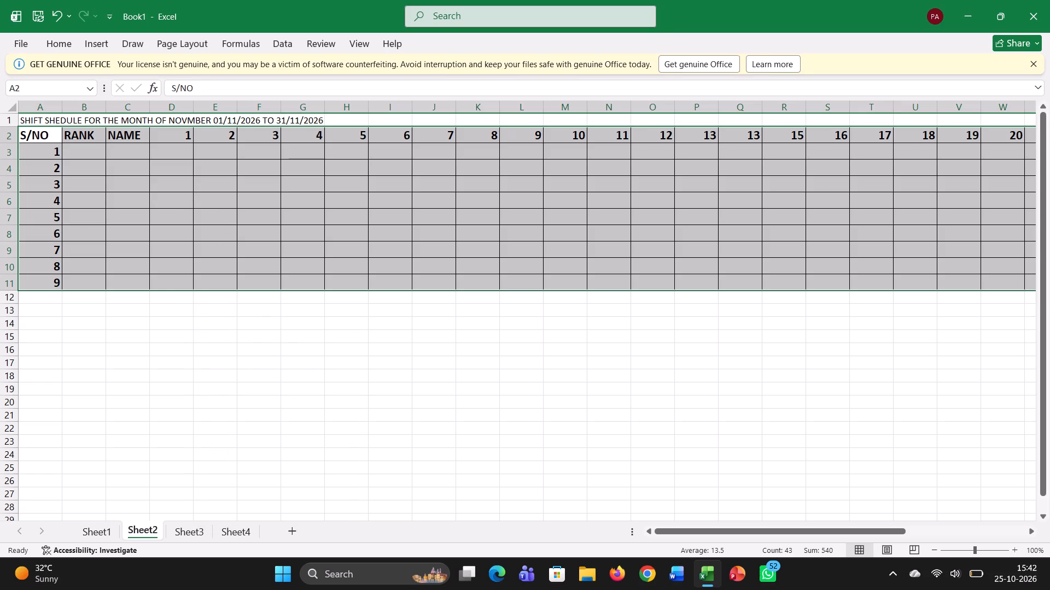
Merge and center the schedule title in row 1 across A1 to AH1, the full width of the table.
{"action": "left_click", "coordinate": [51, 117]}
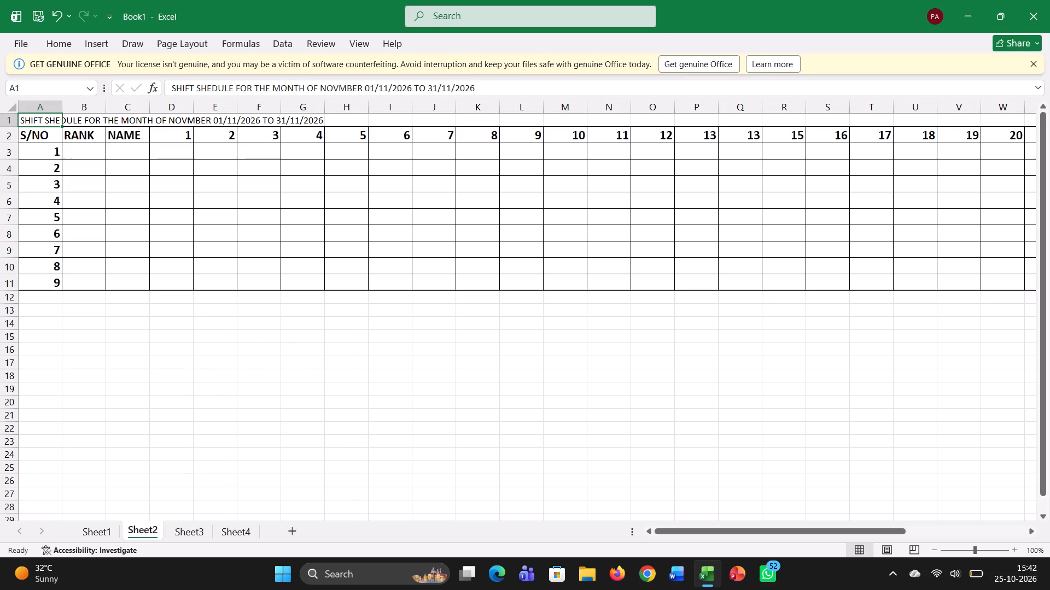
{"action": "left_click_drag", "start_coordinate": [51, 117], "coordinate": [116, 118]}
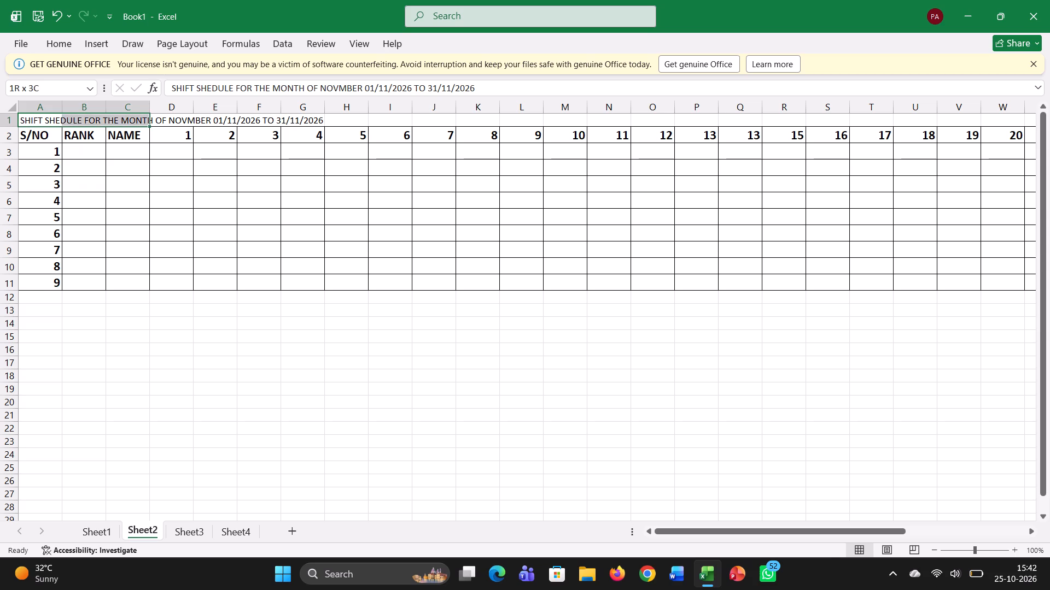
{"action": "left_click_drag", "start_coordinate": [116, 118], "coordinate": [205, 122]}
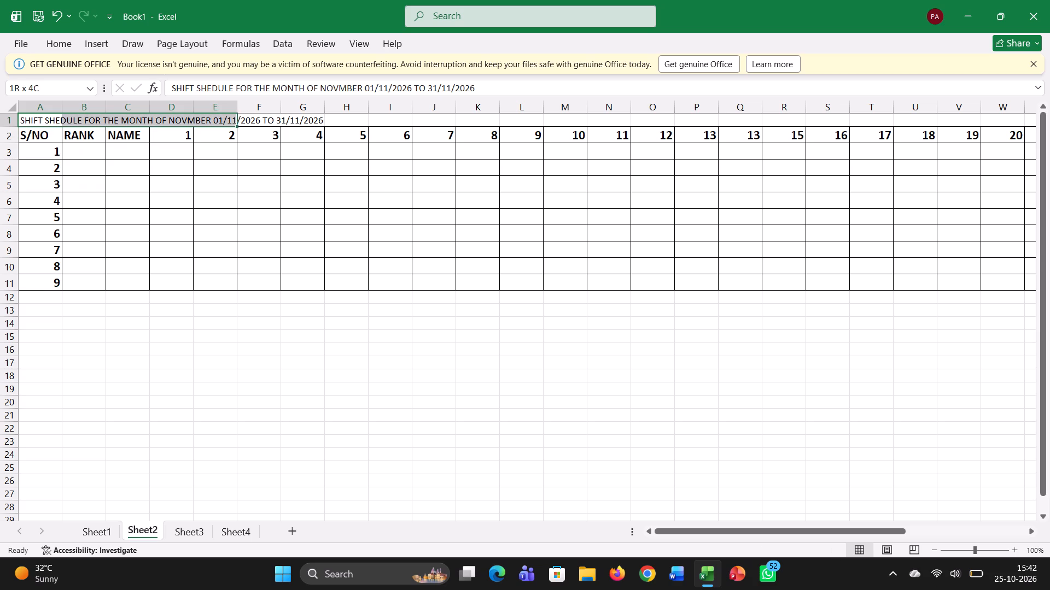
{"action": "left_click_drag", "start_coordinate": [205, 122], "coordinate": [436, 120]}
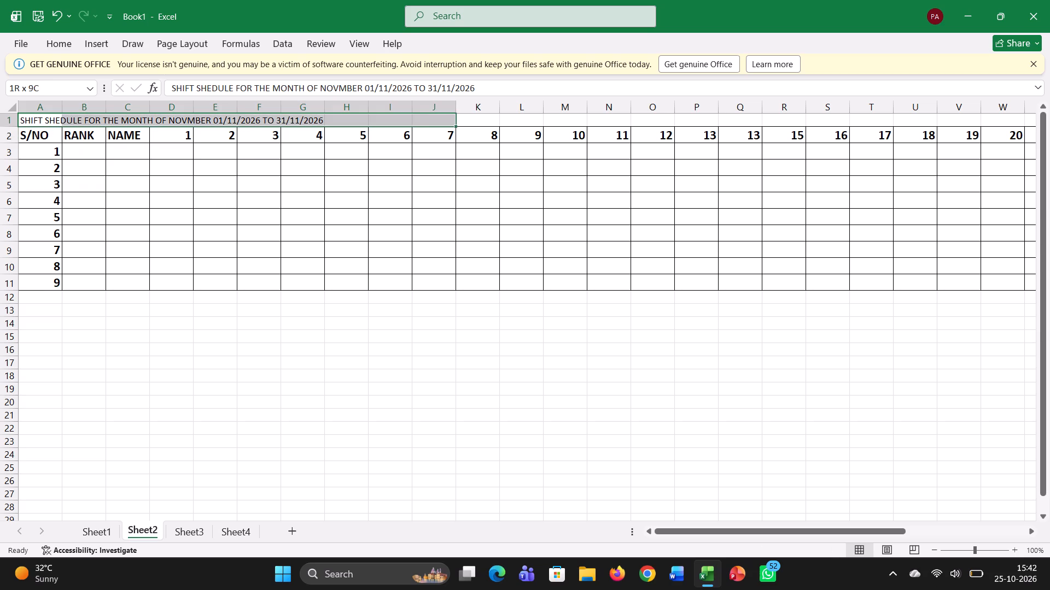
{"action": "left_click_drag", "start_coordinate": [436, 120], "coordinate": [666, 120]}
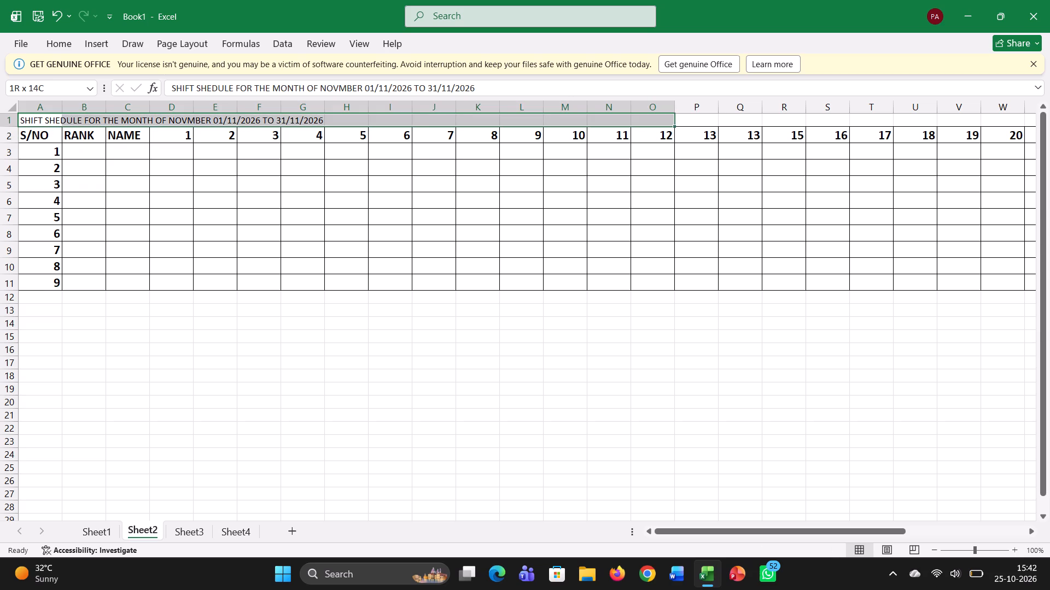
{"action": "left_click_drag", "start_coordinate": [666, 120], "coordinate": [896, 120]}
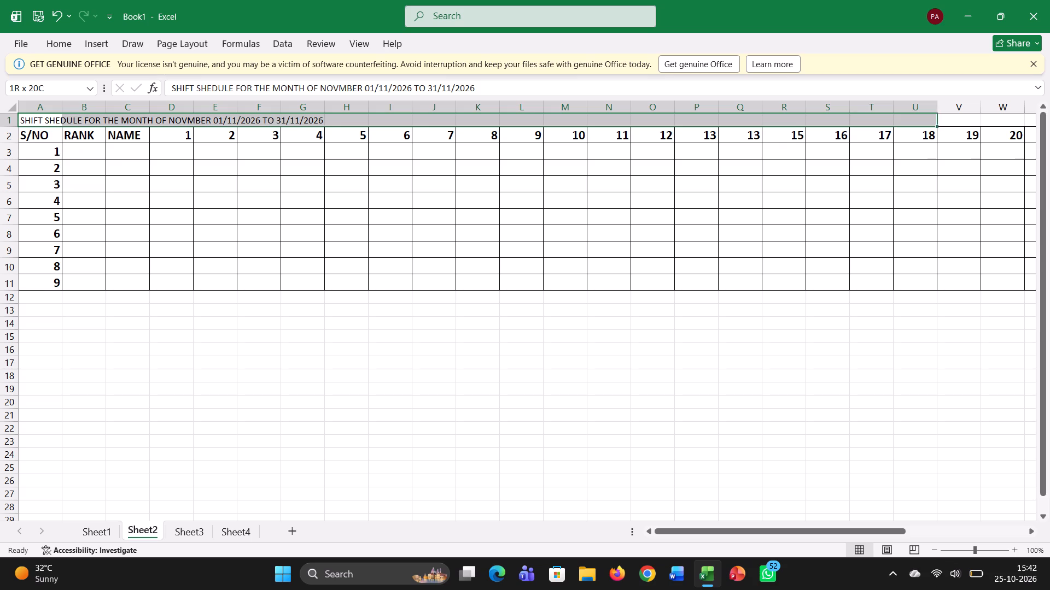
{"action": "left_click_drag", "start_coordinate": [896, 120], "coordinate": [1049, 120]}
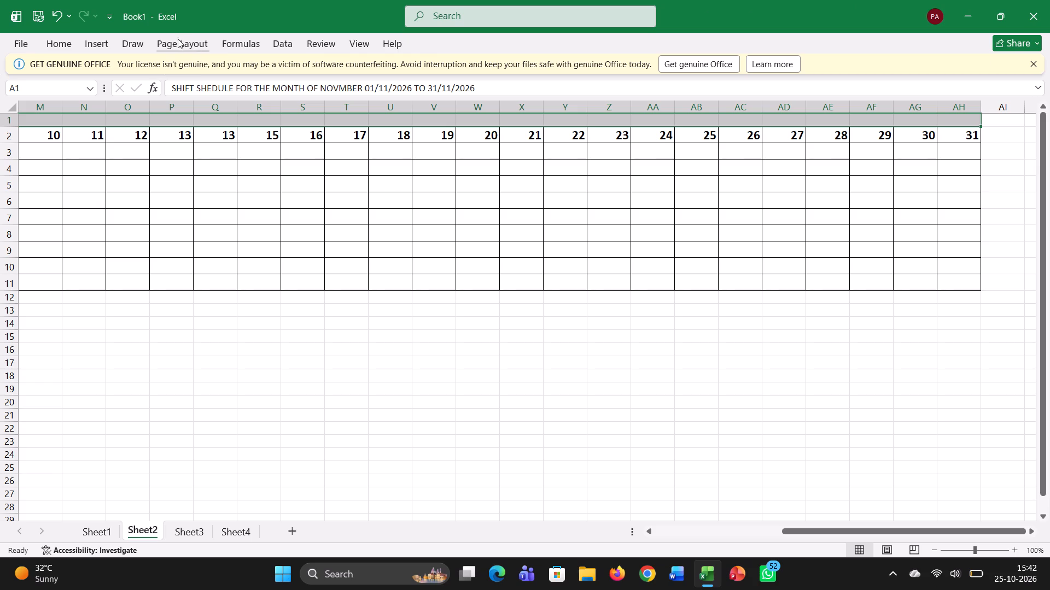
{"action": "left_click", "coordinate": [69, 38]}
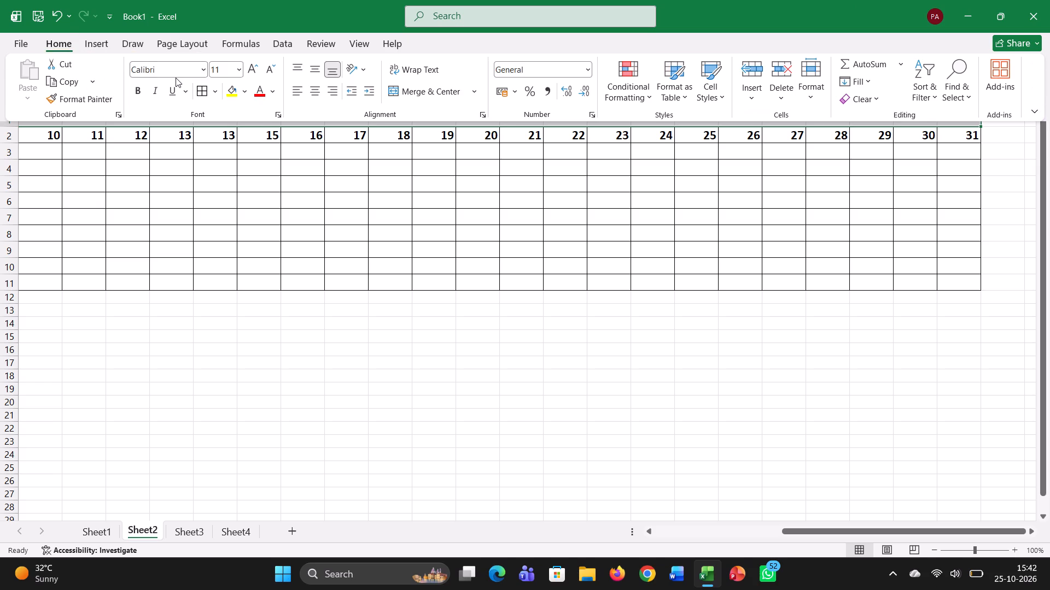
{"action": "left_click", "coordinate": [419, 93]}
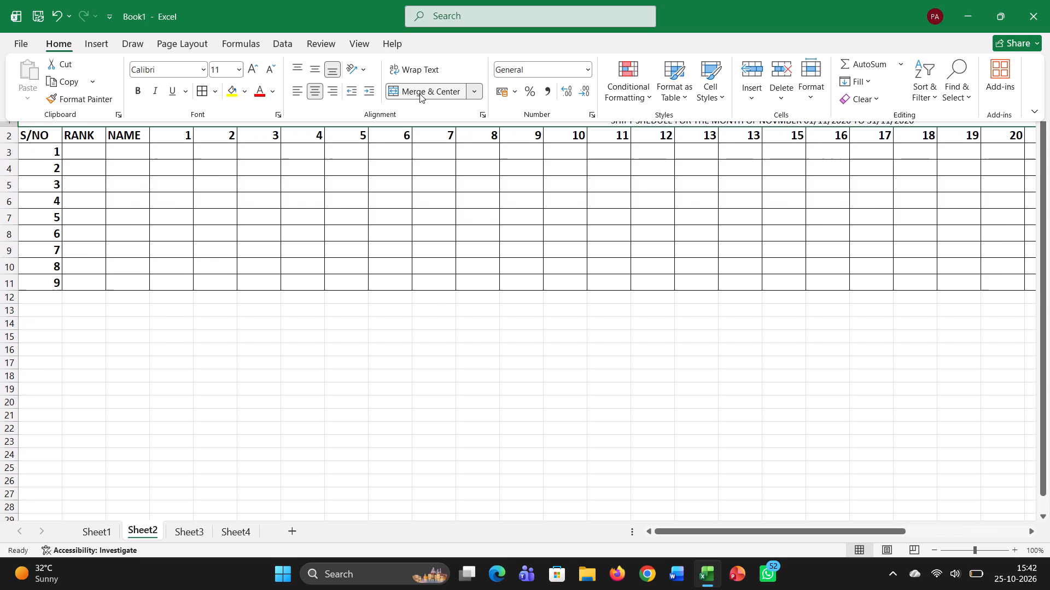
Fill the merged title row with yellow and set its font size to 14.
{"action": "left_click", "coordinate": [236, 92]}
{"action": "left_click", "coordinate": [239, 72]}
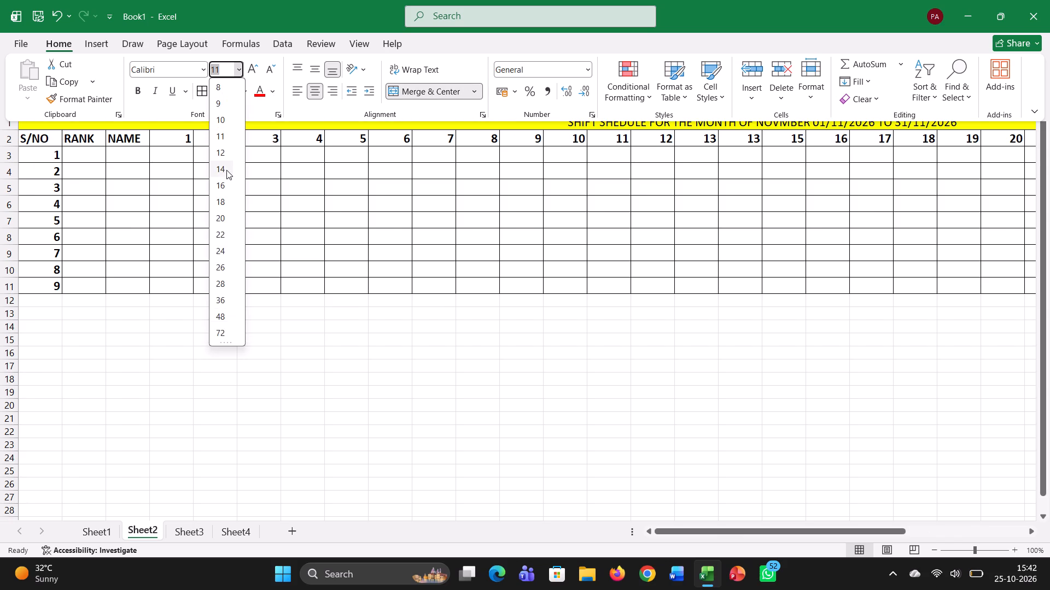
{"action": "left_click", "coordinate": [226, 170]}
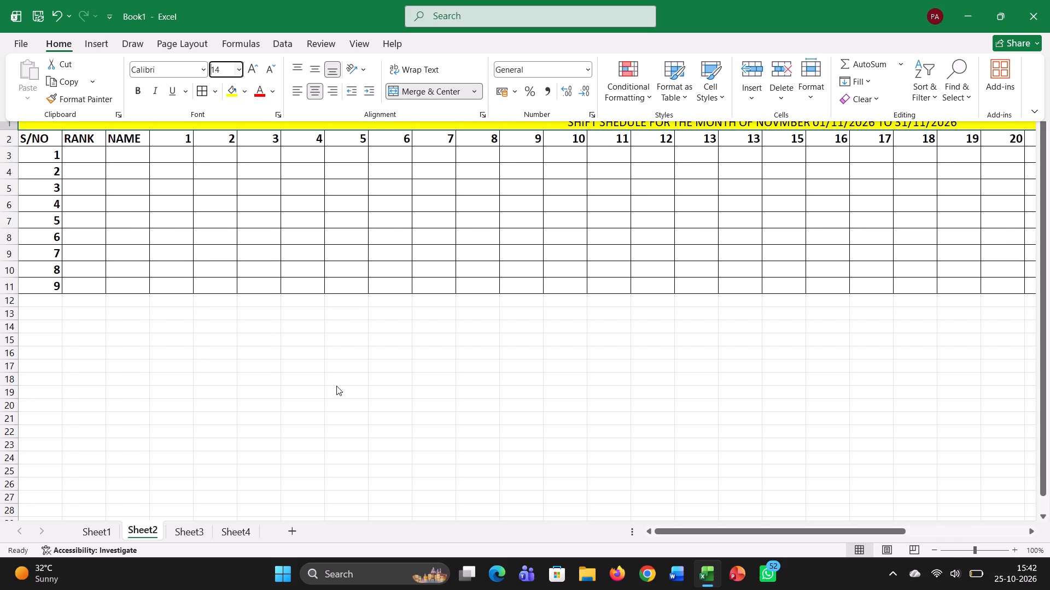
{"action": "left_click", "coordinate": [390, 451]}
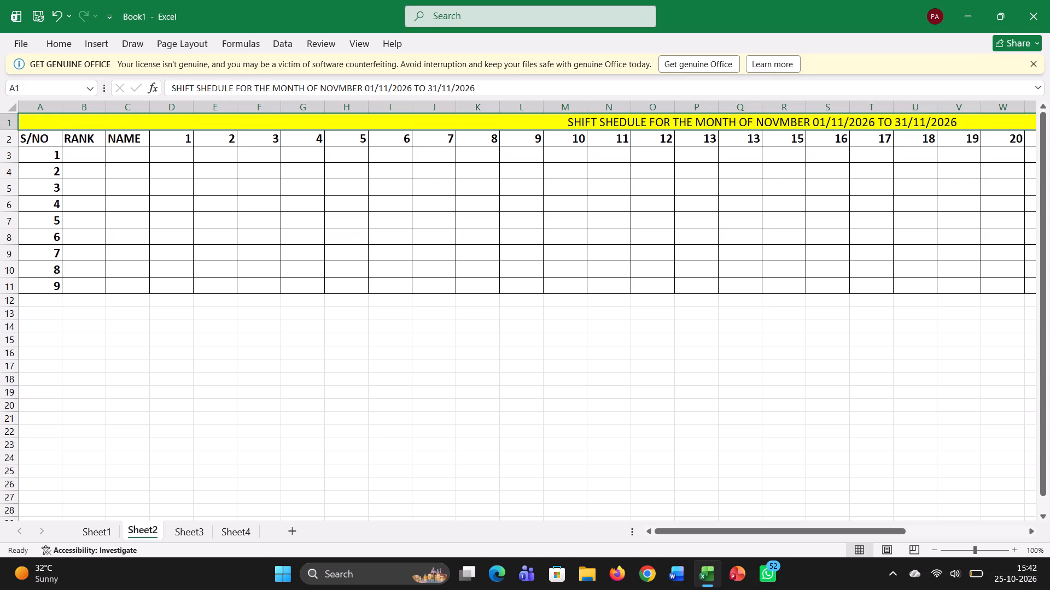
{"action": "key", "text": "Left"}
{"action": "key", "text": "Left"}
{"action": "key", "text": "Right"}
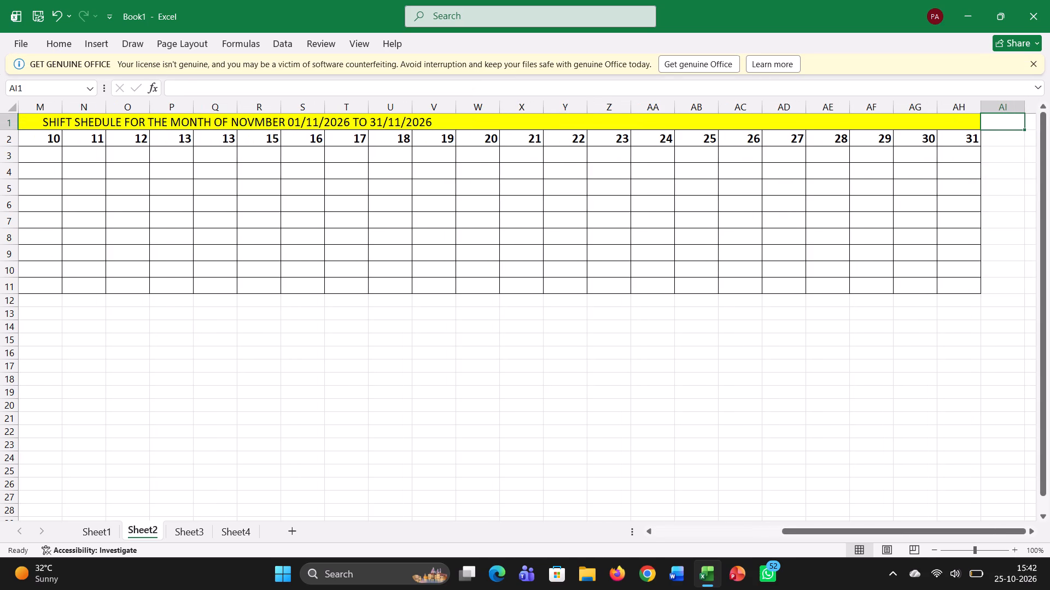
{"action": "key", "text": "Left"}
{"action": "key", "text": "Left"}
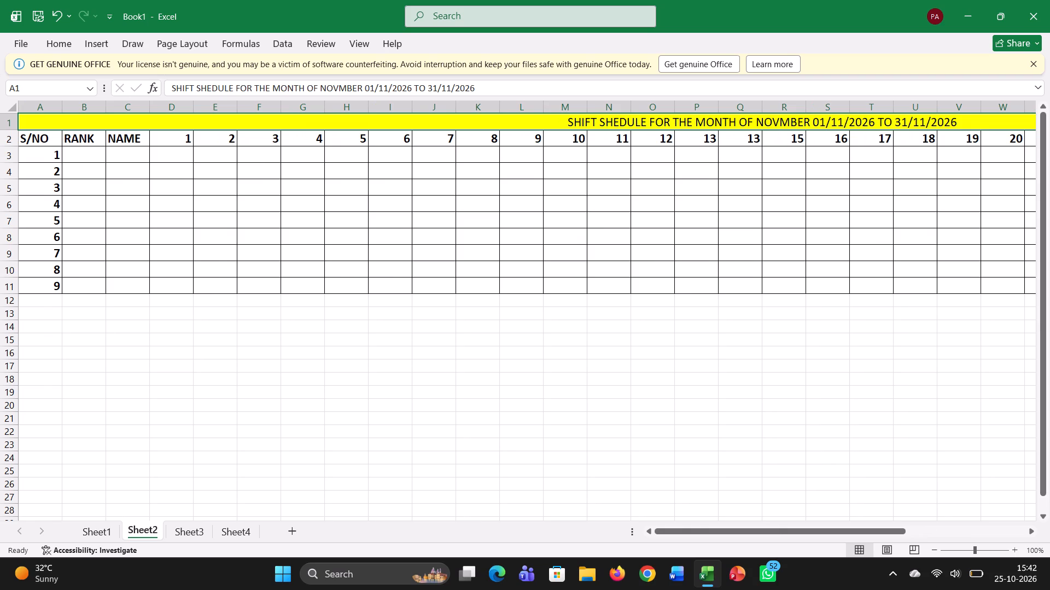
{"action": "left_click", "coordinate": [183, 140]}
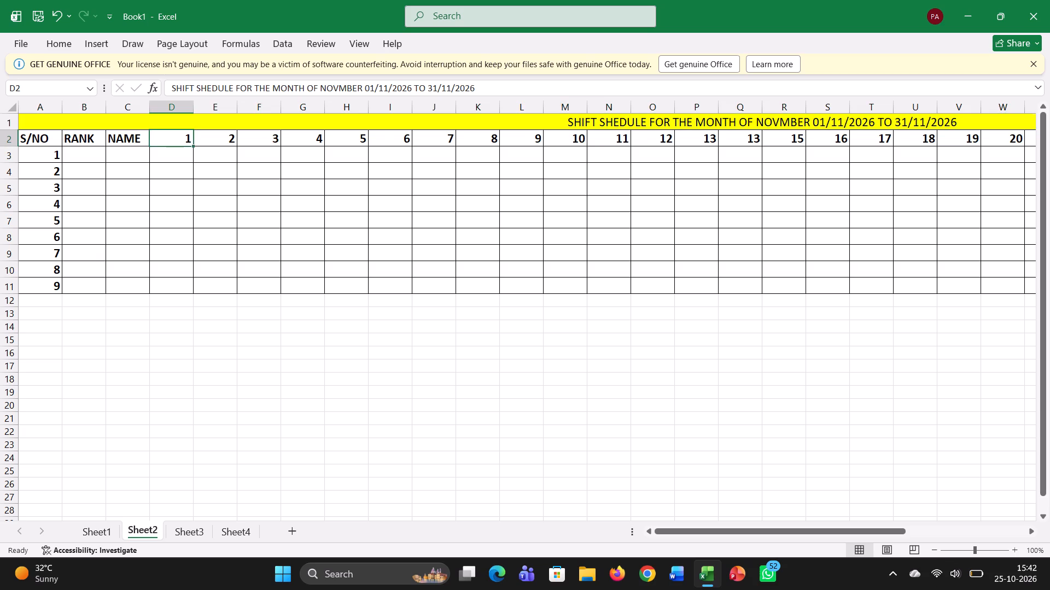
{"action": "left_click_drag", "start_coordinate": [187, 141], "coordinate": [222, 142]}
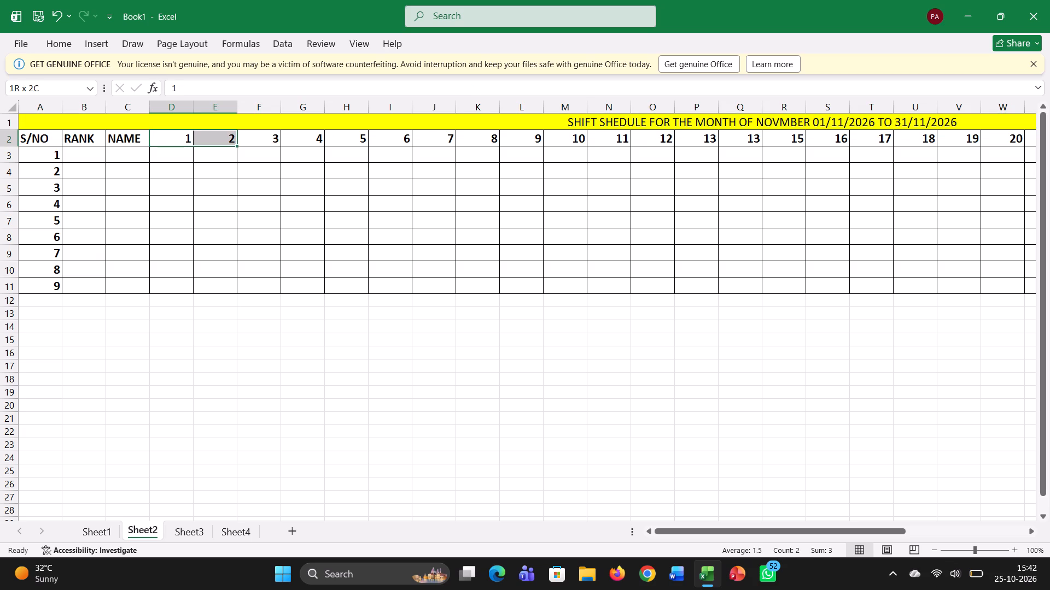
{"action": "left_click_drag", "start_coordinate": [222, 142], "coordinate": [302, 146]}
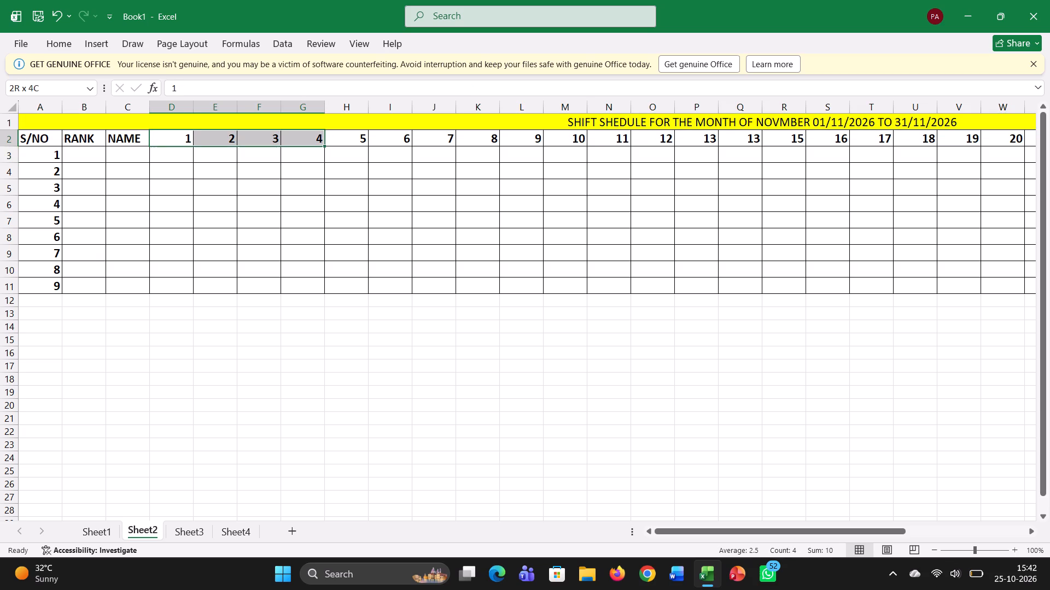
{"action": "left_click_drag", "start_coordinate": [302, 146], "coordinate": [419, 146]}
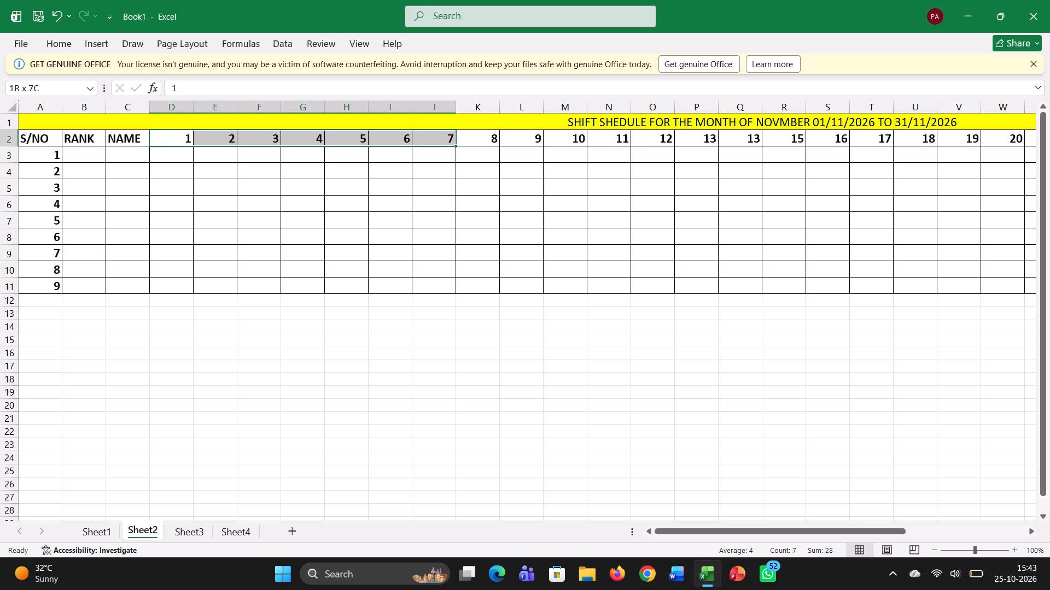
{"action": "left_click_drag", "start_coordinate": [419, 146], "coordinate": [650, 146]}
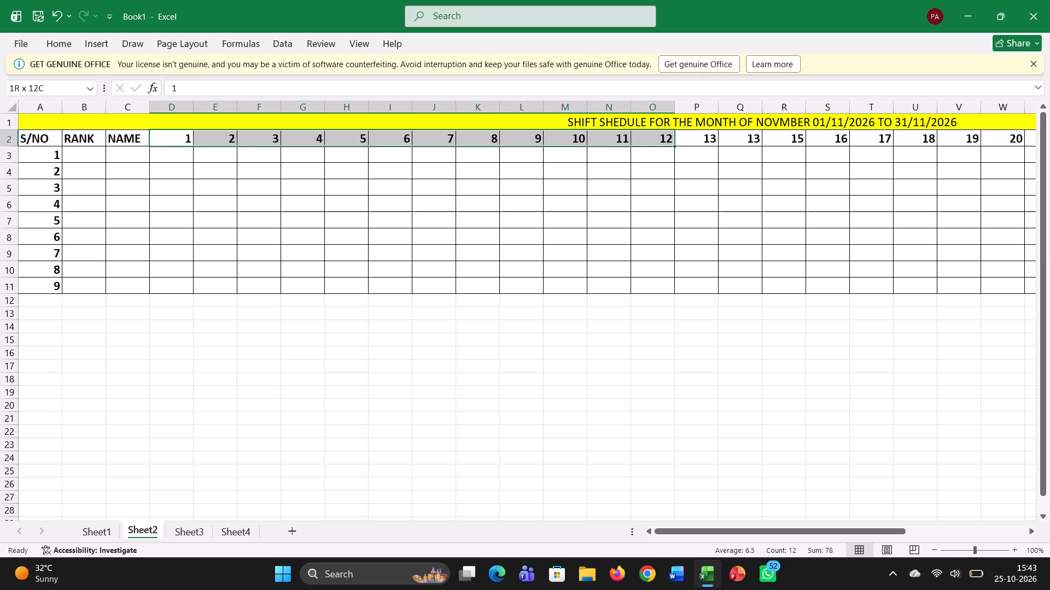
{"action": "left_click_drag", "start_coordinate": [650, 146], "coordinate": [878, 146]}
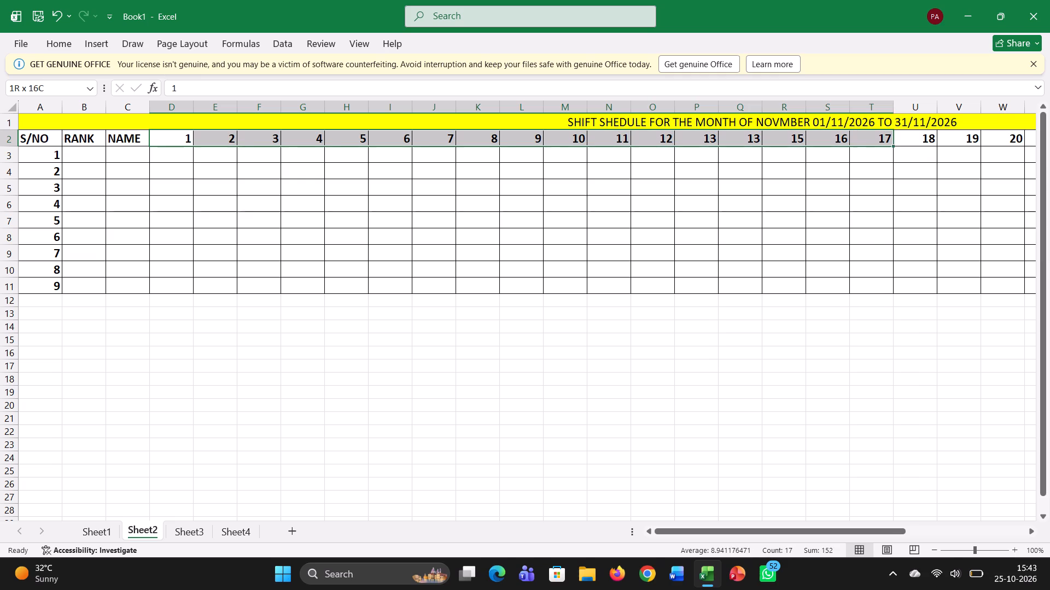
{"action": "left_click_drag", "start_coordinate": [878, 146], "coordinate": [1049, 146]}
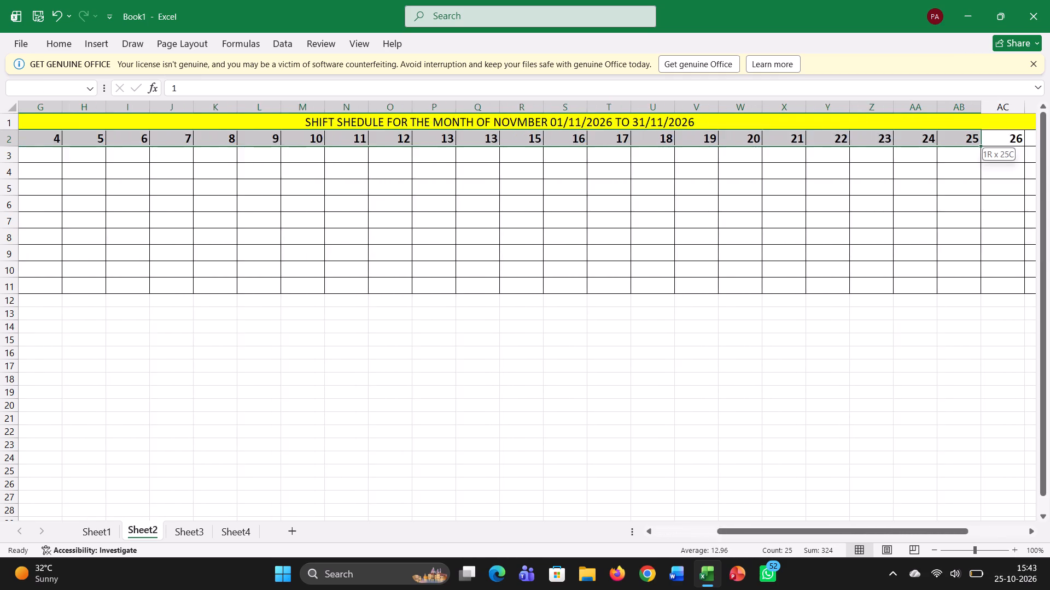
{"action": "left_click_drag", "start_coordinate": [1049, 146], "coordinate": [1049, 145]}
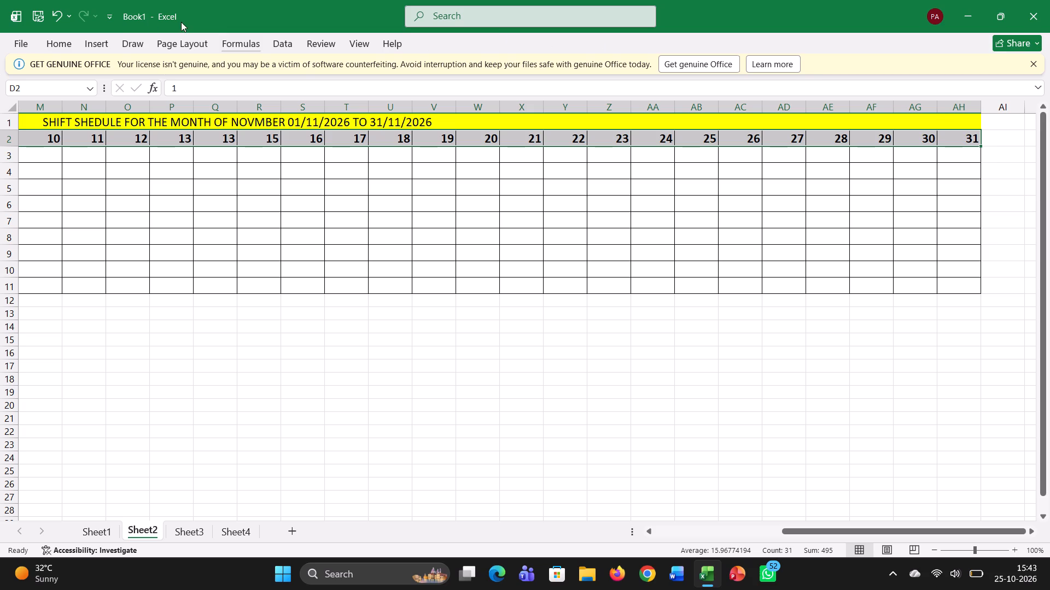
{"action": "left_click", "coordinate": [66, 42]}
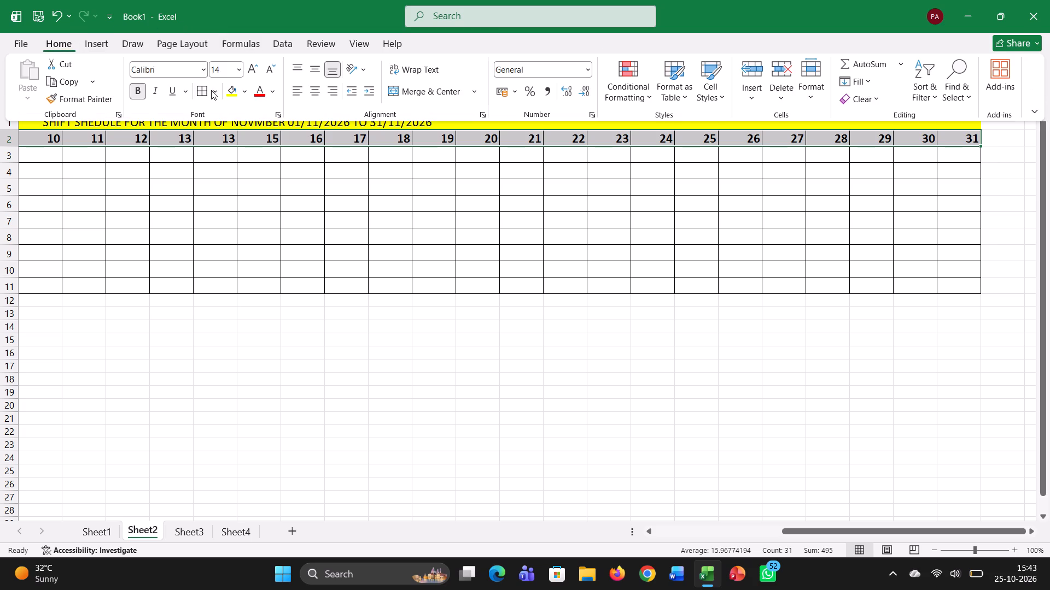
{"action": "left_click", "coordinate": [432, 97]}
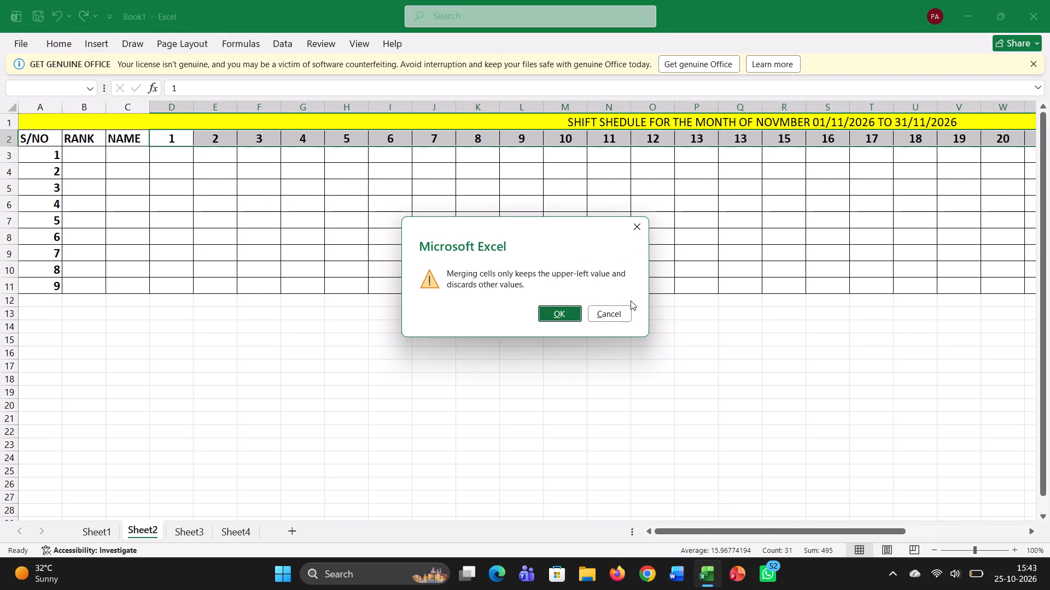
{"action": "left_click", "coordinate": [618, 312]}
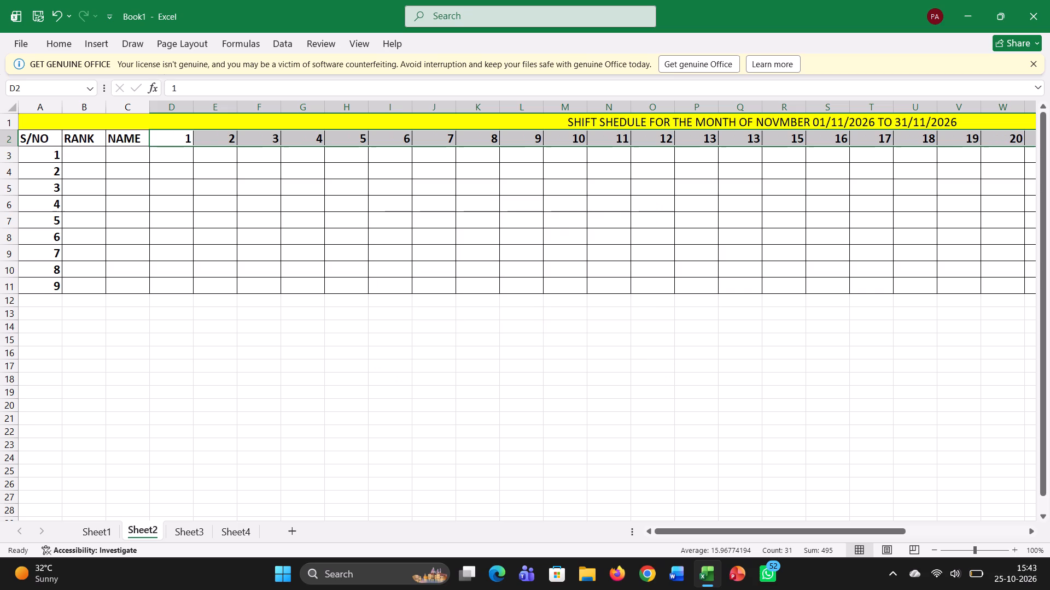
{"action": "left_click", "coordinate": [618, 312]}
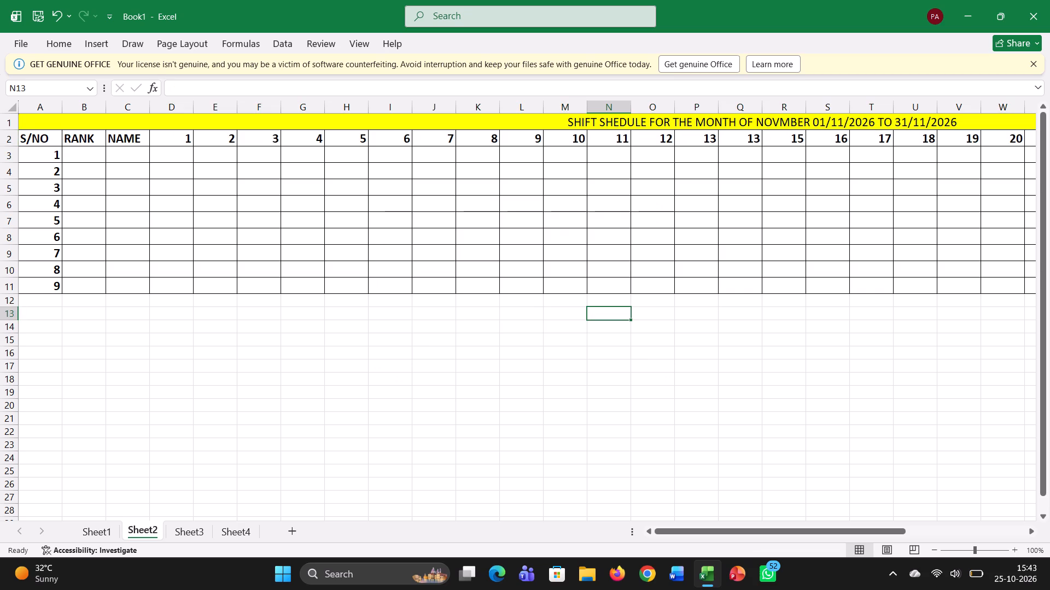
Enter the rank I/C for serial number 1 and L/G for serial number 2 in the RANK column.
{"action": "left_click", "coordinate": [77, 151]}
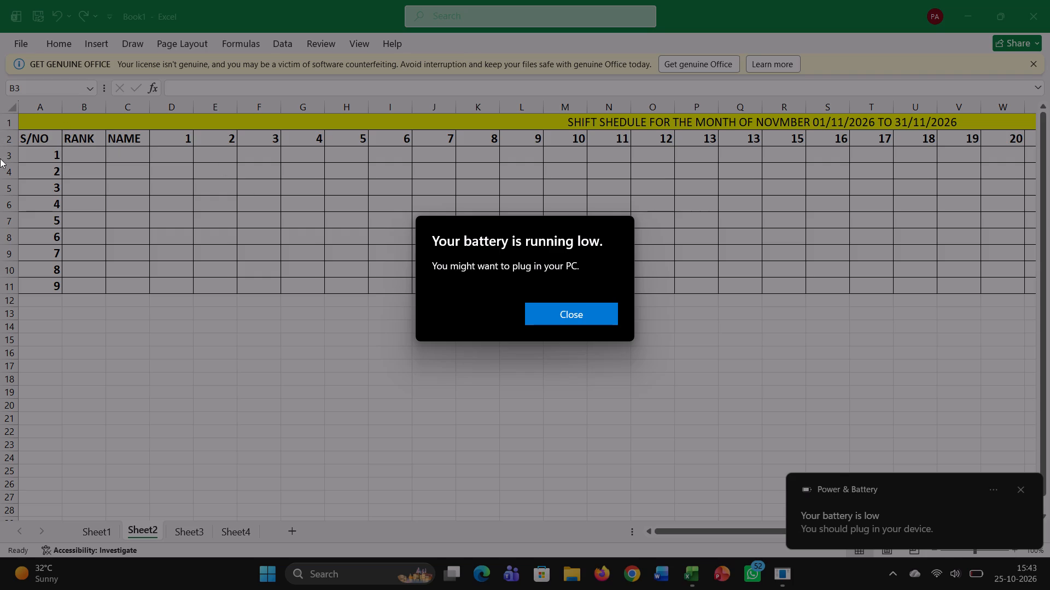
{"action": "left_click", "coordinate": [595, 311]}
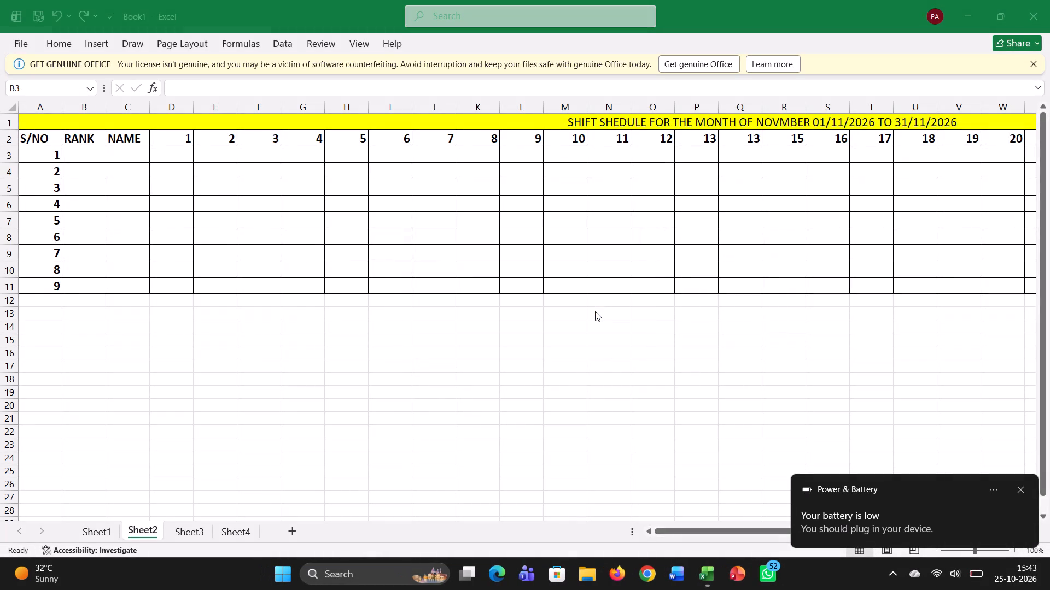
{"action": "left_click", "coordinate": [100, 143]}
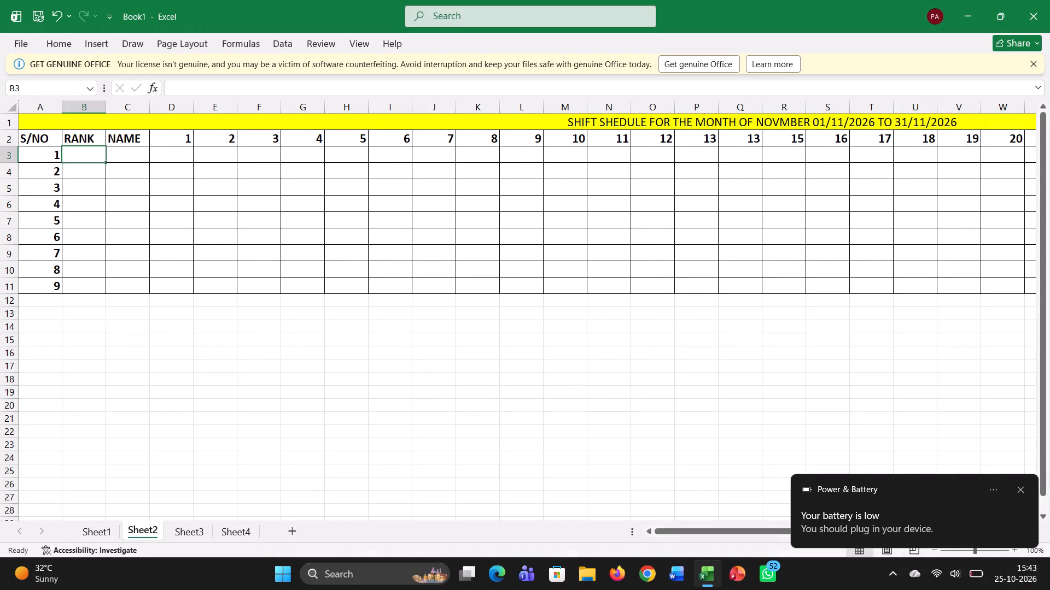
{"action": "left_click", "coordinate": [95, 149]}
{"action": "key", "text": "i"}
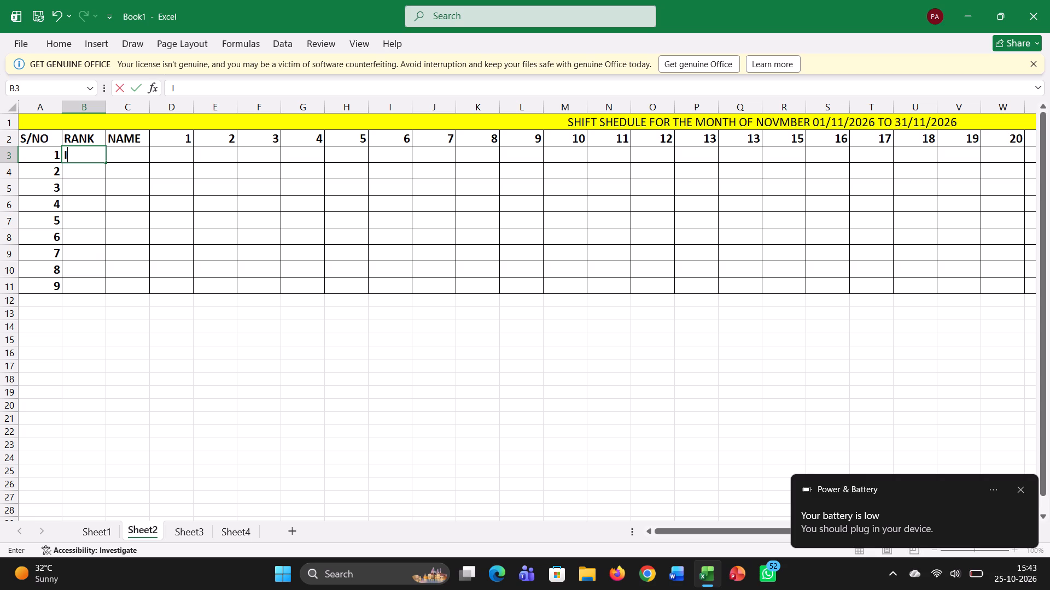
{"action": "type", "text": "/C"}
{"action": "left_click", "coordinate": [77, 173]}
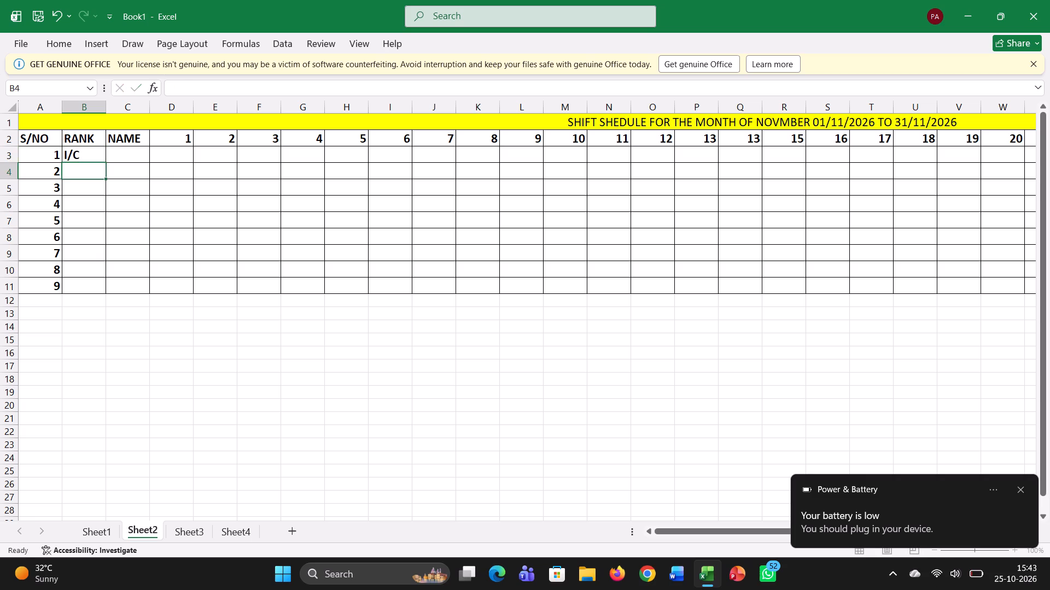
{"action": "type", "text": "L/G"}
Enter the rank S/G for serial numbers 3 to 7 in the RANK column, cells B5 to B9.
{"action": "left_click", "coordinate": [86, 191]}
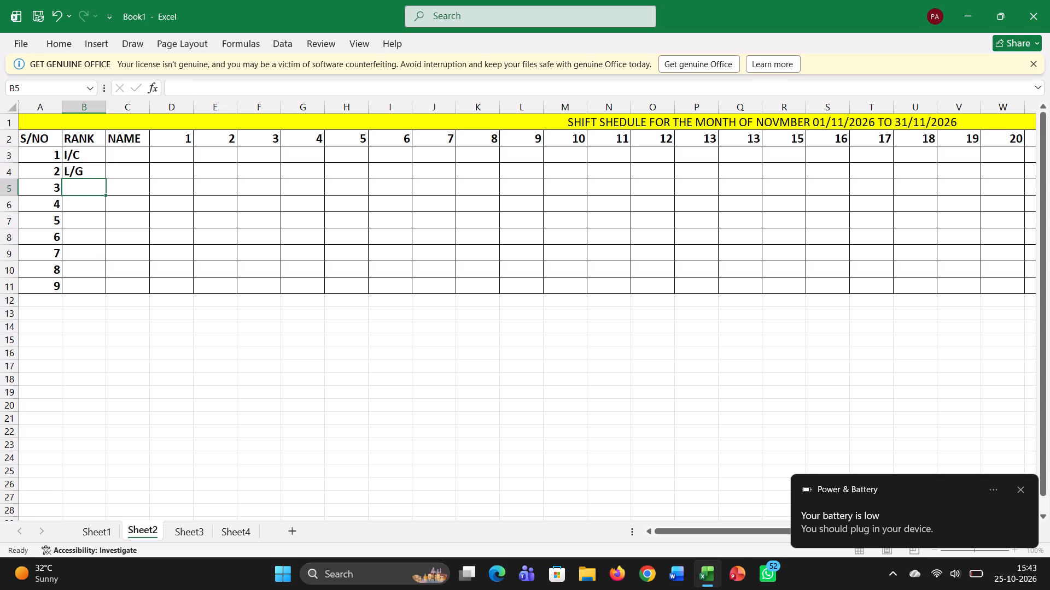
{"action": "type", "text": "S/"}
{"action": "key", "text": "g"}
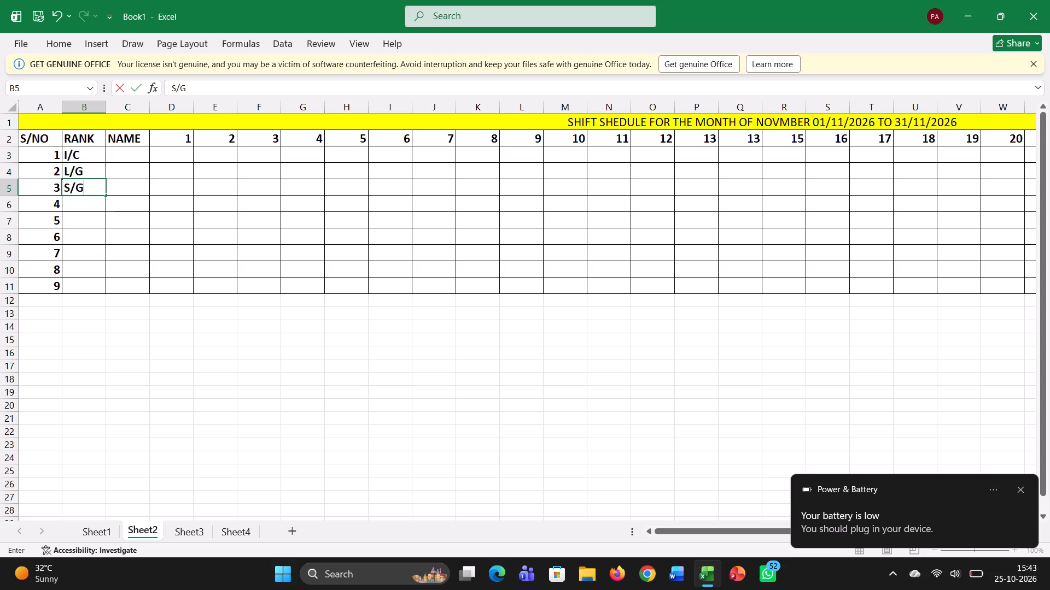
{"action": "left_click", "coordinate": [79, 199]}
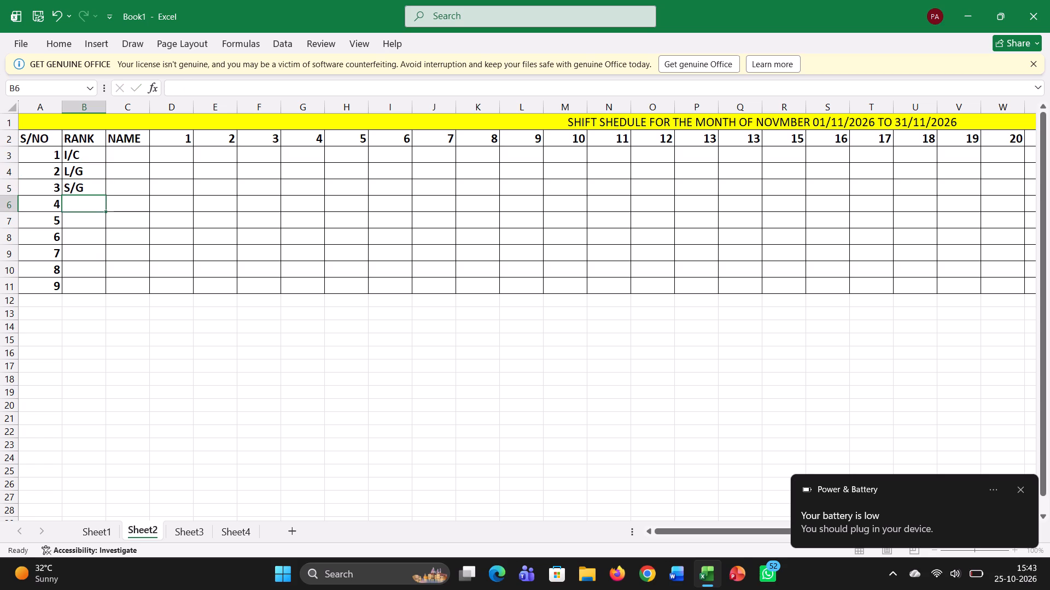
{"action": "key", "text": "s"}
{"action": "left_click", "coordinate": [77, 217]}
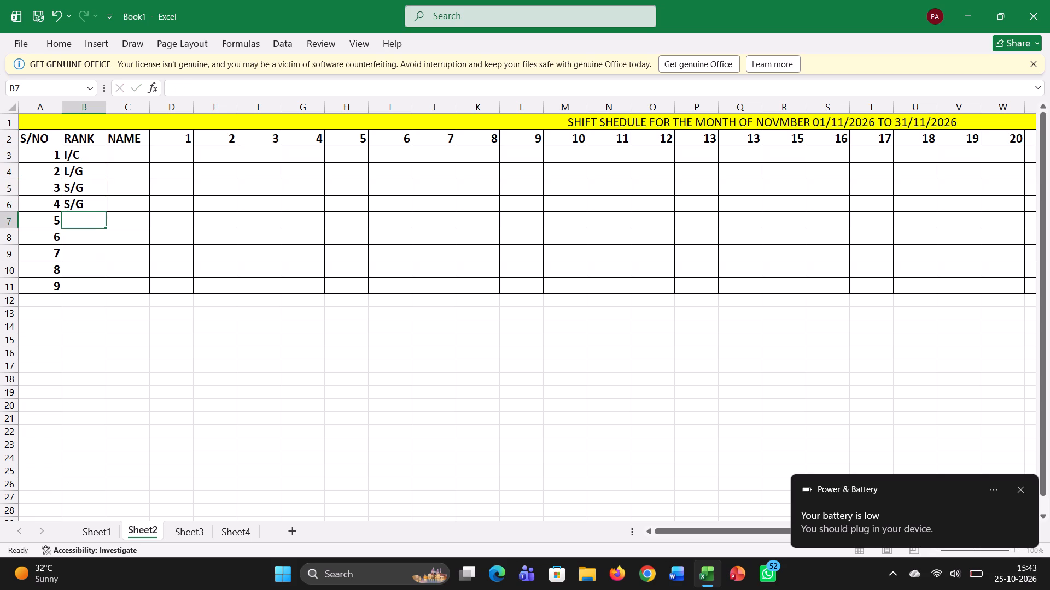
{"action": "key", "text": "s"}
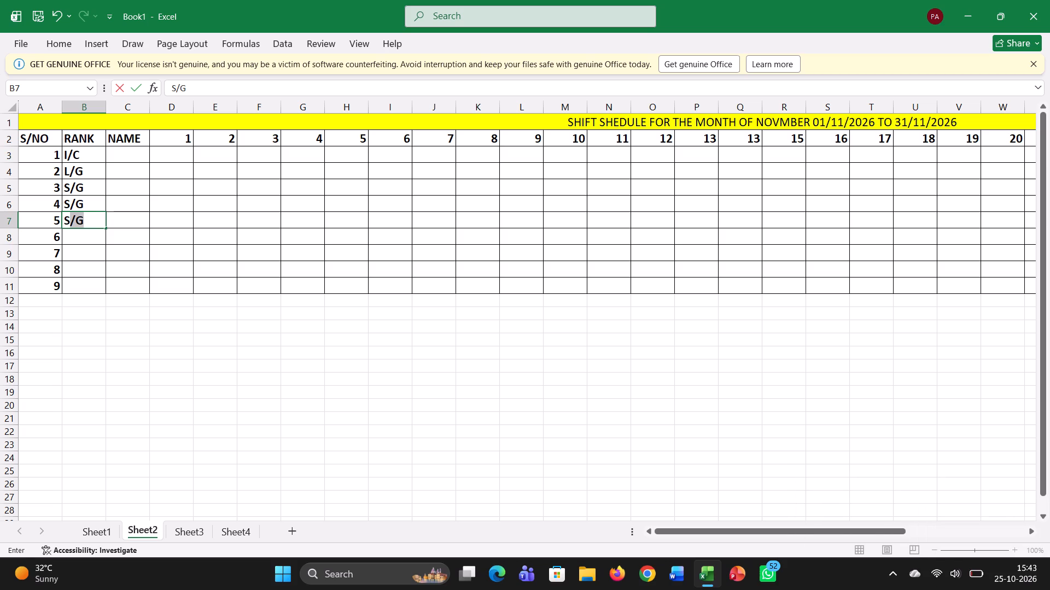
{"action": "left_click", "coordinate": [74, 234]}
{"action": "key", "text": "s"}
{"action": "left_click", "coordinate": [71, 255]}
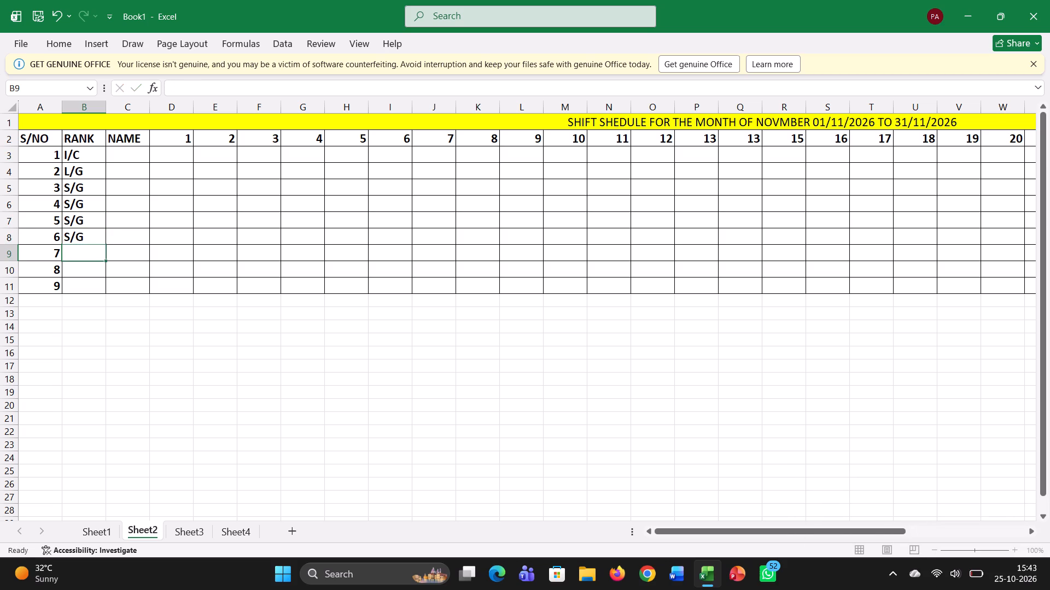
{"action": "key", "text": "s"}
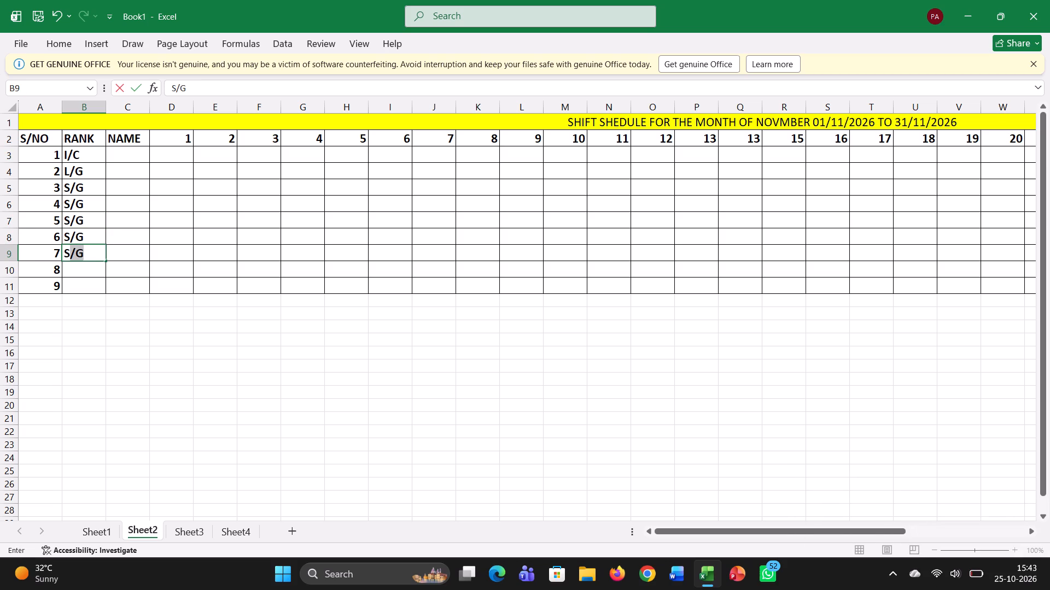
Enter the rank S/G for serial numbers 8 and 9 in cells B10 and B11.
{"action": "left_click", "coordinate": [71, 267]}
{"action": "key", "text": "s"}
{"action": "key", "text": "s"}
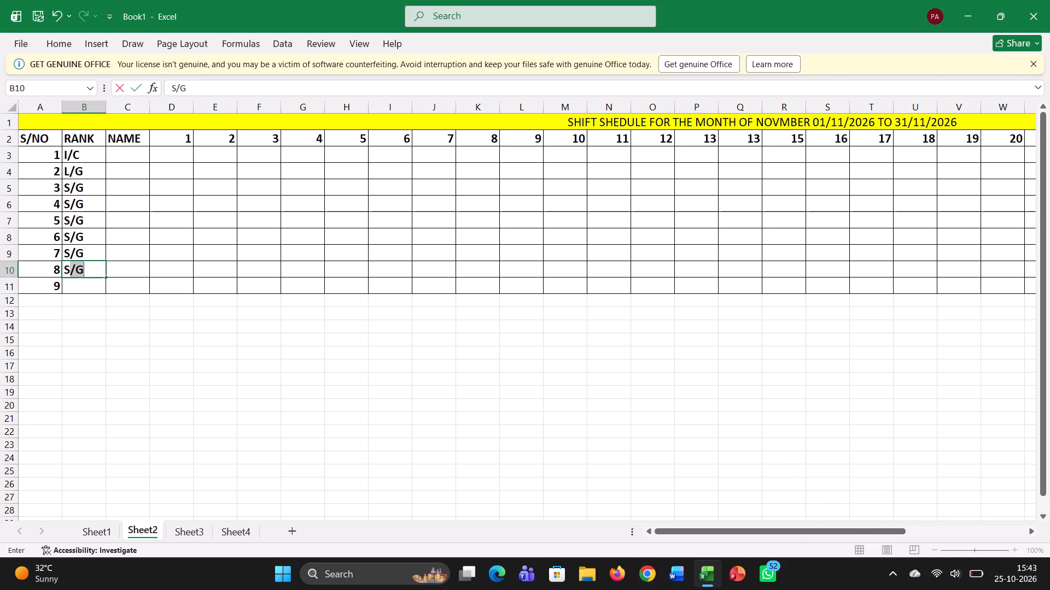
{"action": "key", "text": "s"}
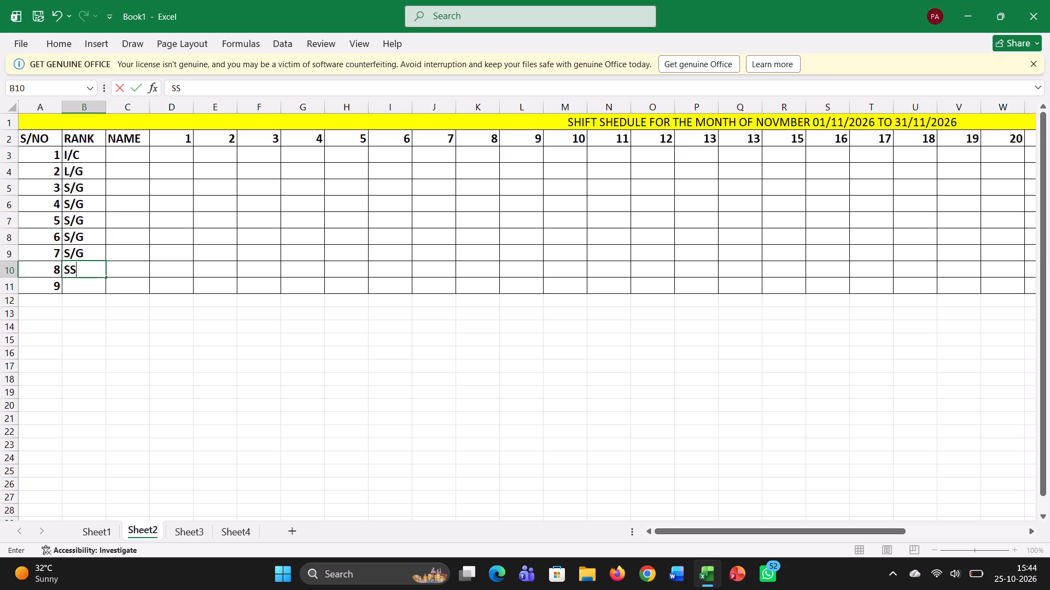
{"action": "left_click", "coordinate": [83, 277]}
{"action": "left_click", "coordinate": [86, 269]}
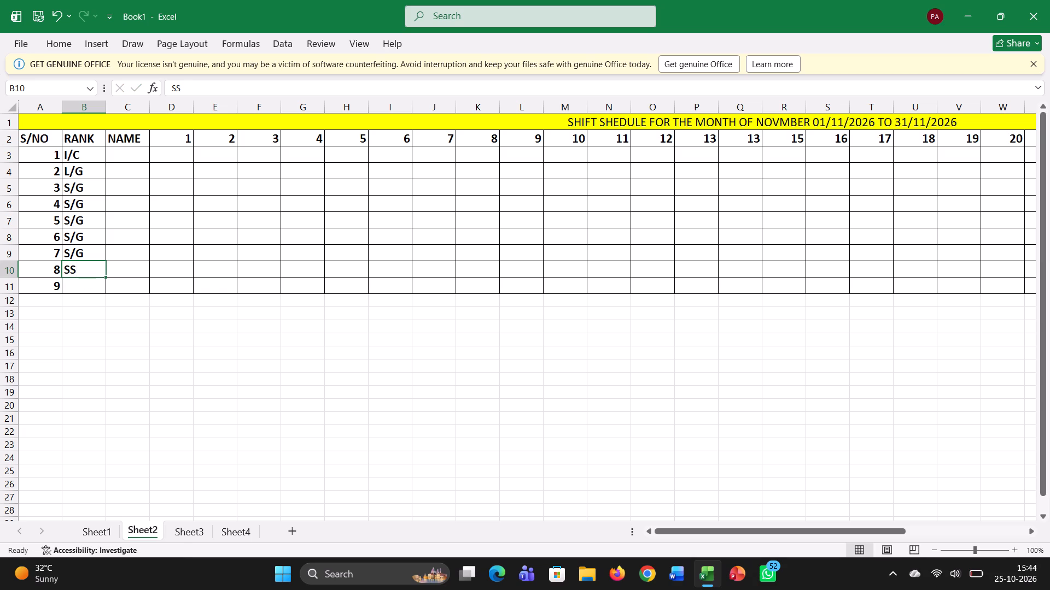
{"action": "key", "text": "BackSpace"}
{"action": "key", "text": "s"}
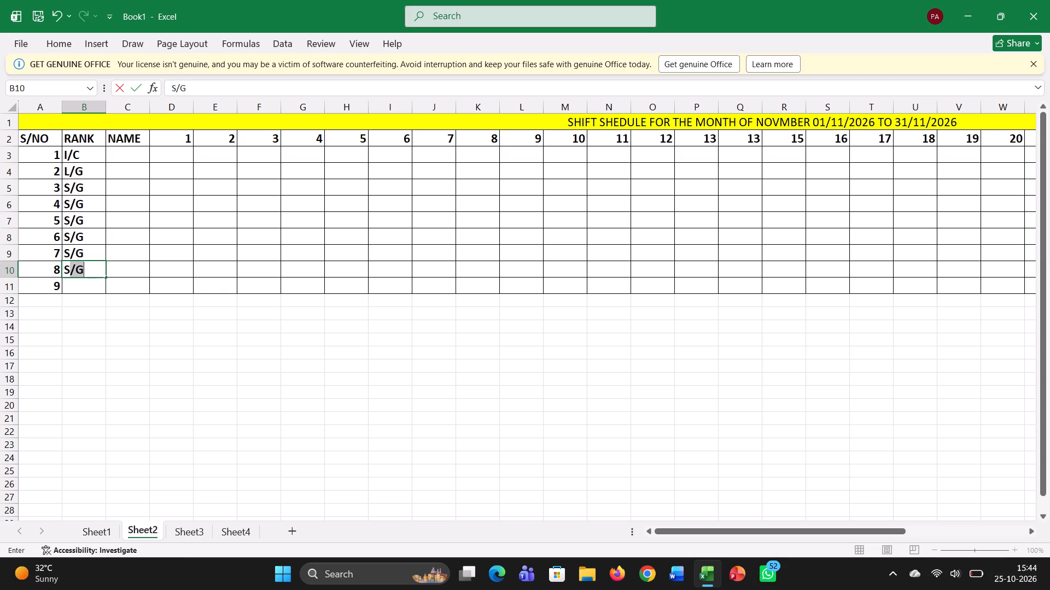
{"action": "left_click", "coordinate": [86, 286]}
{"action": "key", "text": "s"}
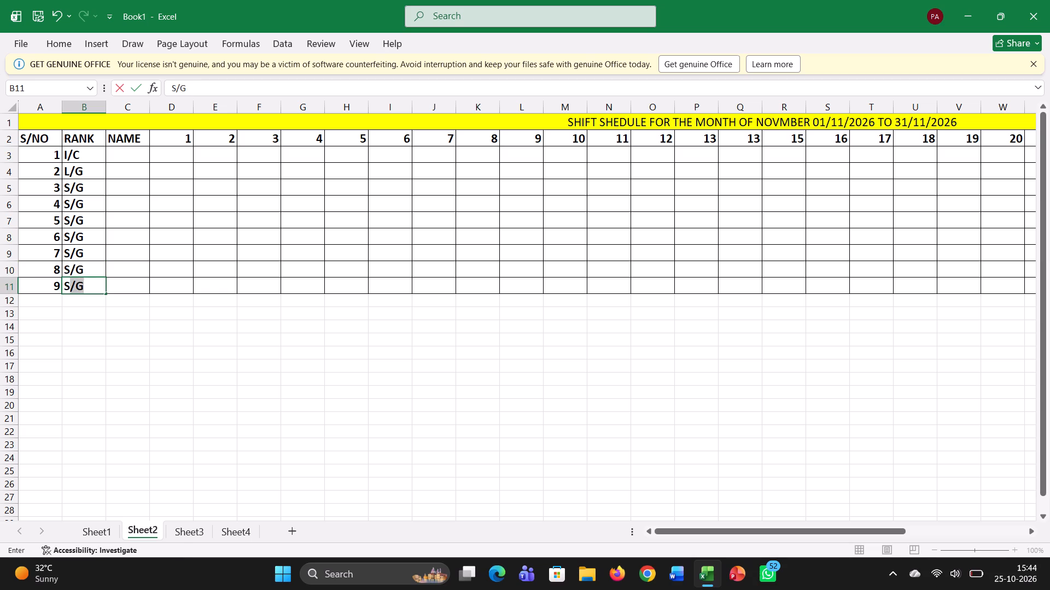
{"action": "left_click", "coordinate": [185, 342]}
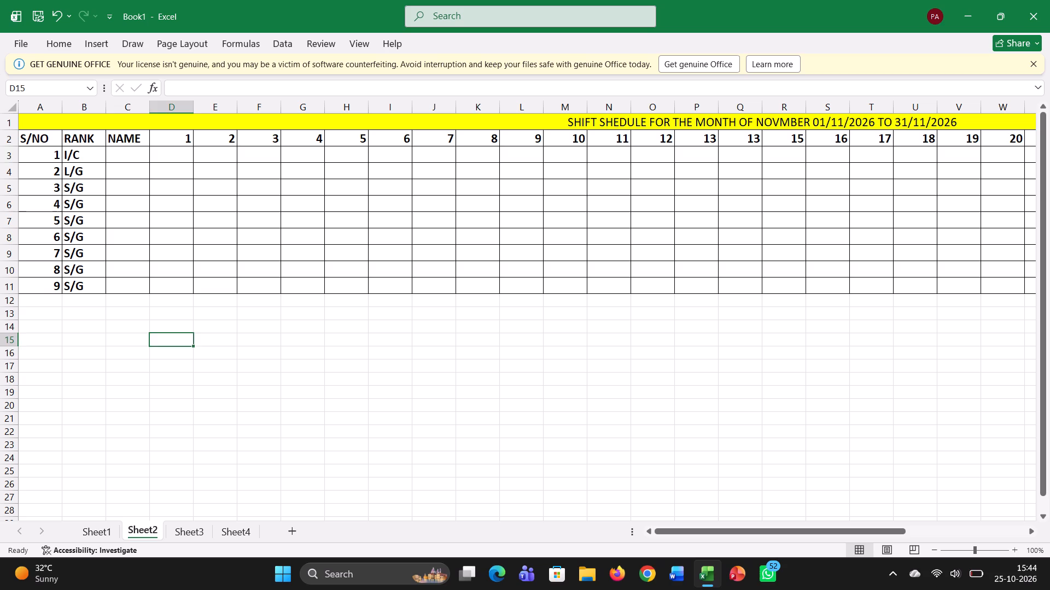
Fill in the staff names for serial numbers 1 to 3 in the NAME column, cells C3 to C5.
{"action": "left_click", "coordinate": [127, 162]}
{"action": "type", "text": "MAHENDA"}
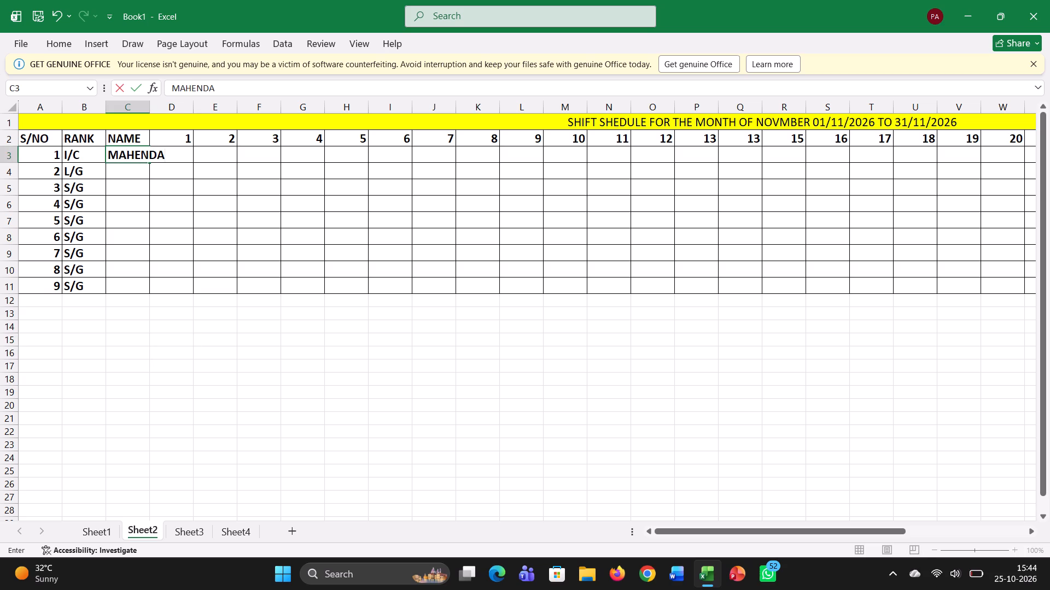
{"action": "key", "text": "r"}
{"action": "left_click", "coordinate": [126, 172]}
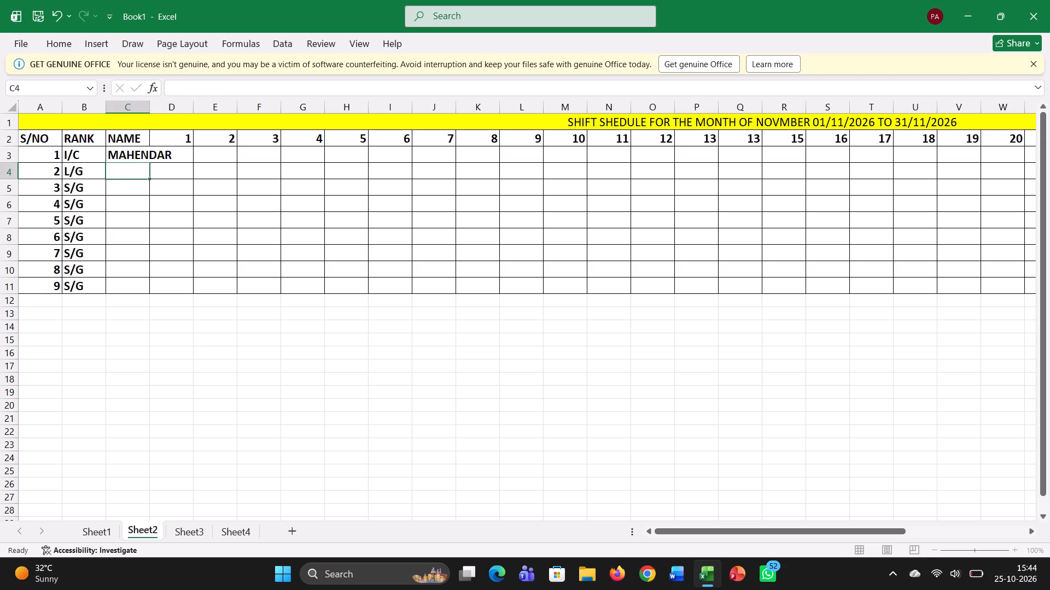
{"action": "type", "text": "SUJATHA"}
{"action": "left_click", "coordinate": [118, 193]}
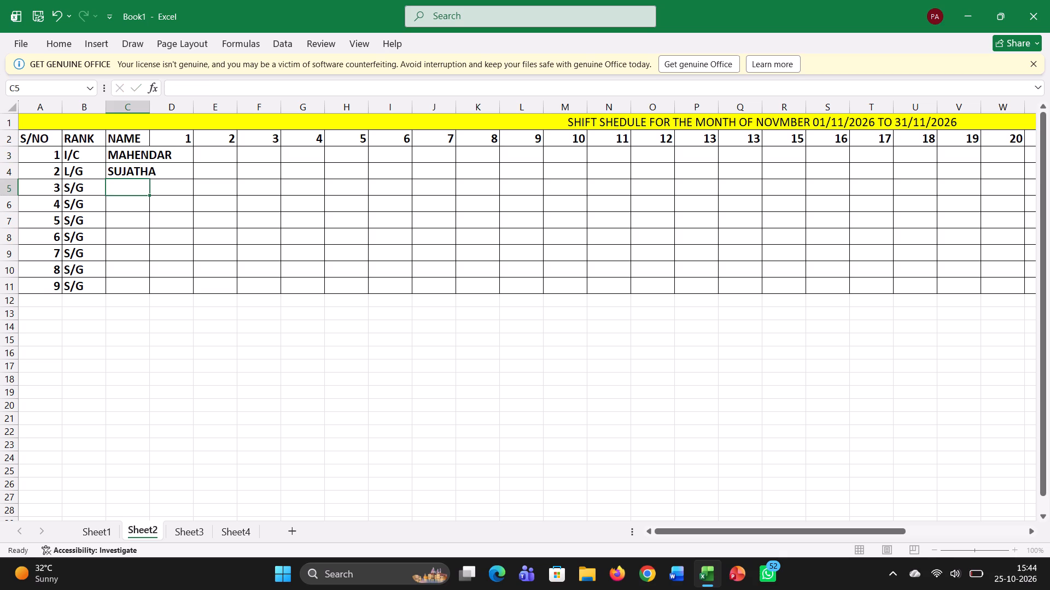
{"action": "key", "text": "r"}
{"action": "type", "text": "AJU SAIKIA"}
Enter the staff member's first name and surname for serial number 4 in cell C6.
{"action": "left_click", "coordinate": [118, 200]}
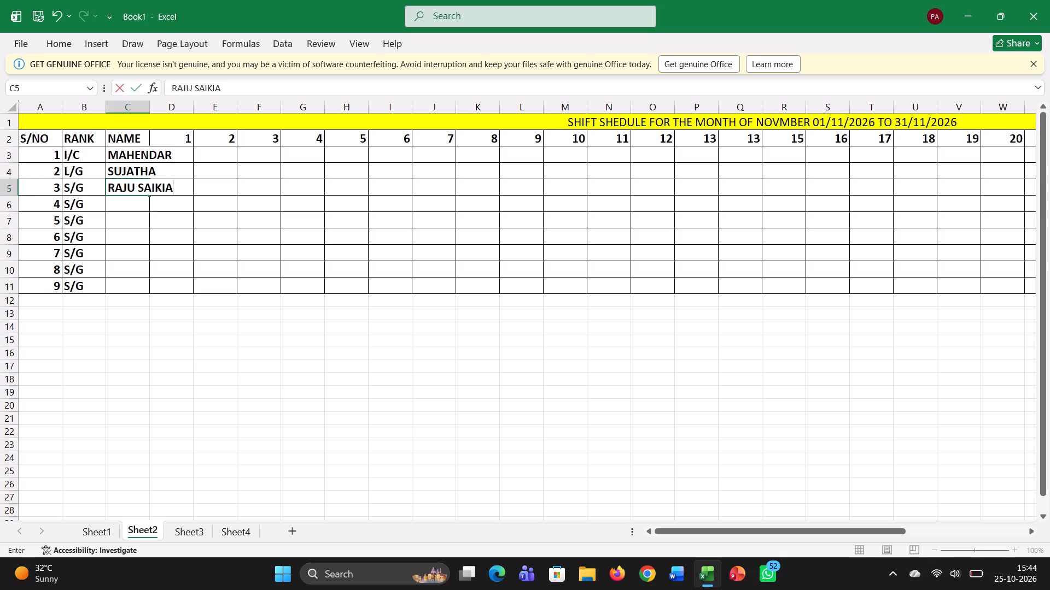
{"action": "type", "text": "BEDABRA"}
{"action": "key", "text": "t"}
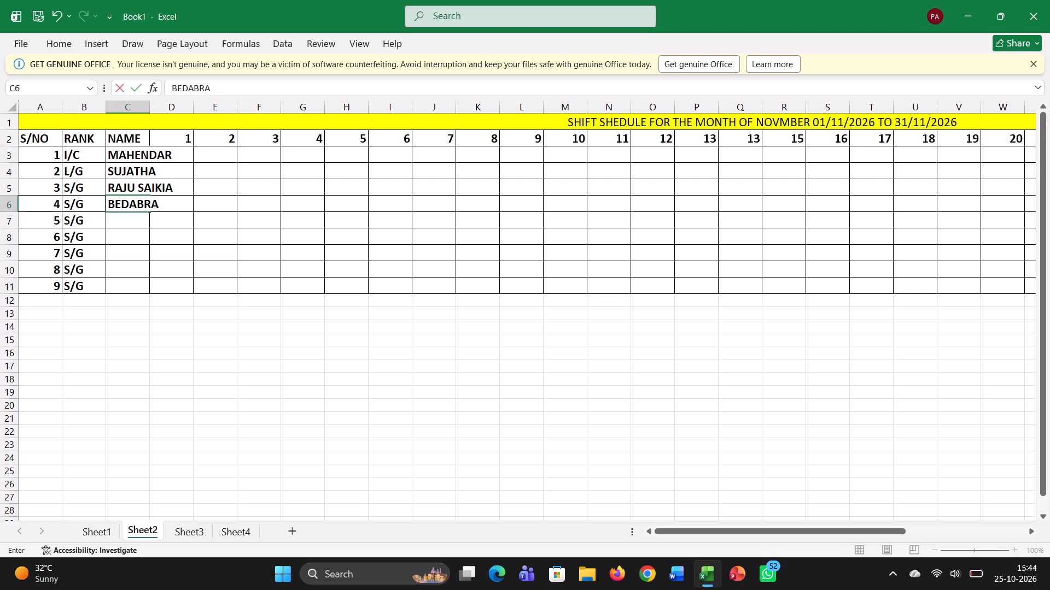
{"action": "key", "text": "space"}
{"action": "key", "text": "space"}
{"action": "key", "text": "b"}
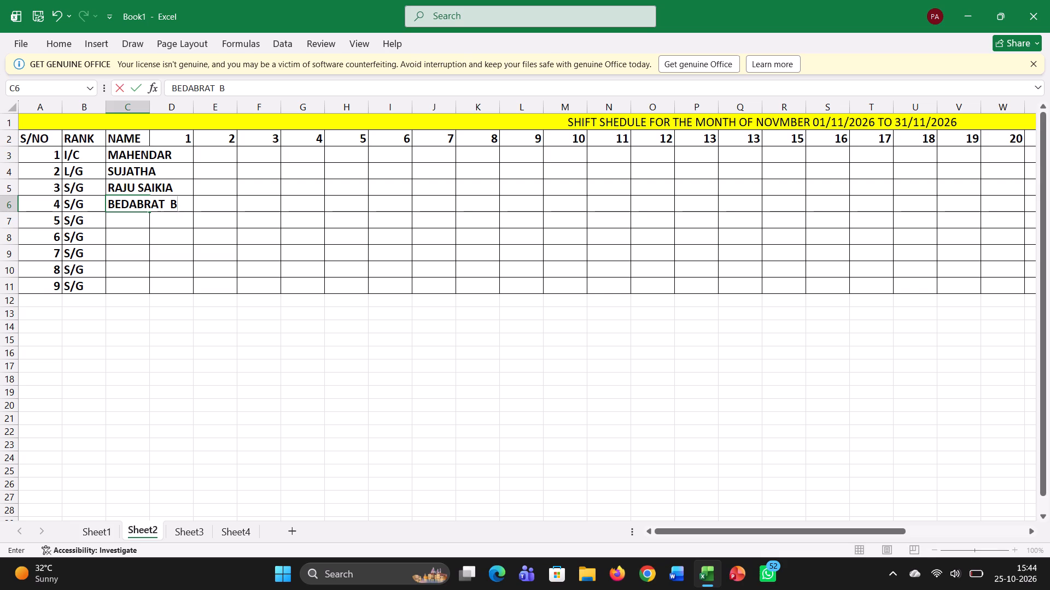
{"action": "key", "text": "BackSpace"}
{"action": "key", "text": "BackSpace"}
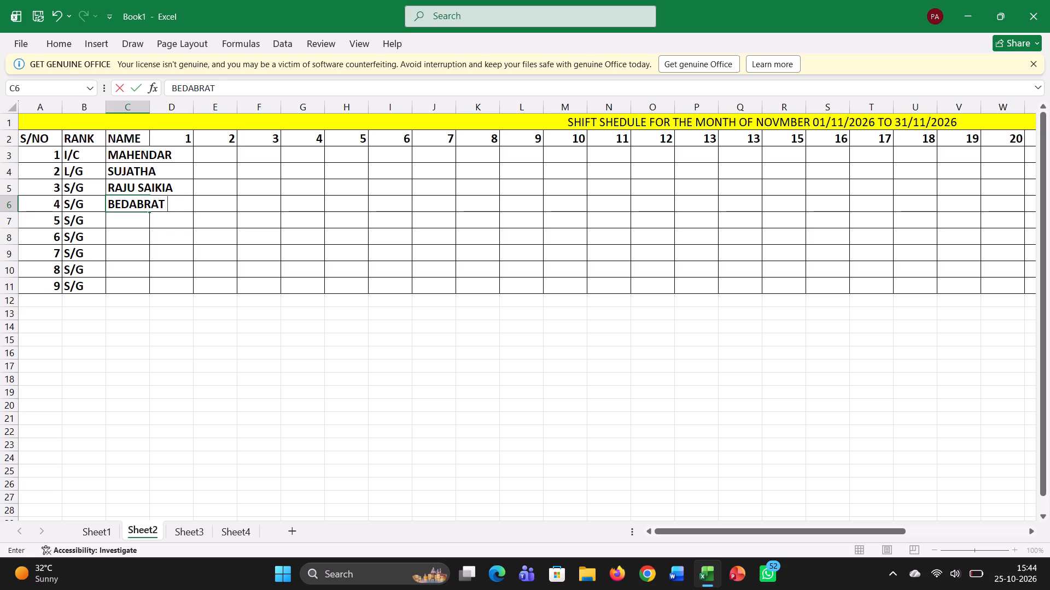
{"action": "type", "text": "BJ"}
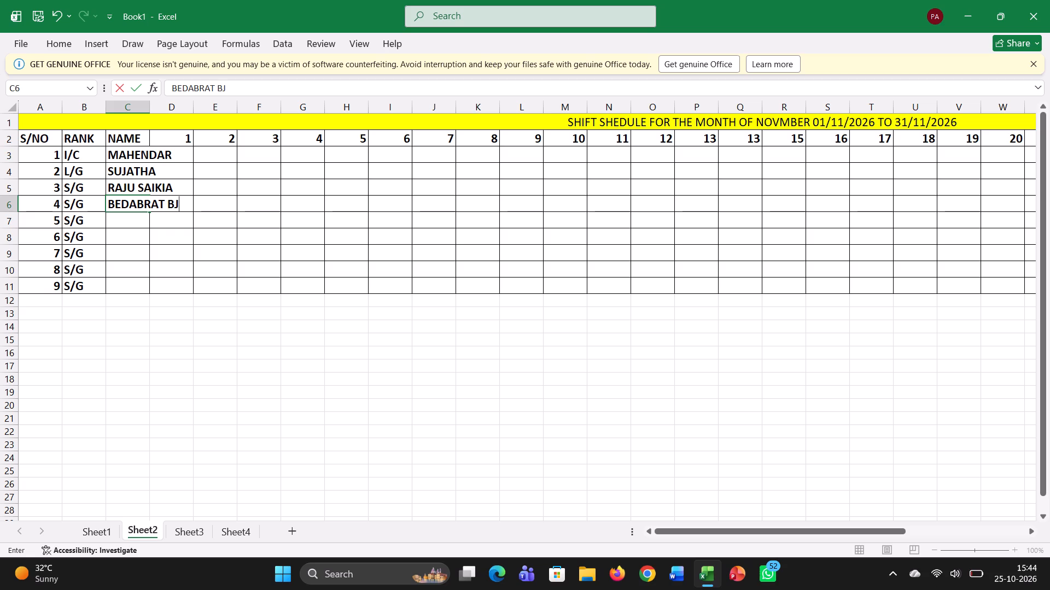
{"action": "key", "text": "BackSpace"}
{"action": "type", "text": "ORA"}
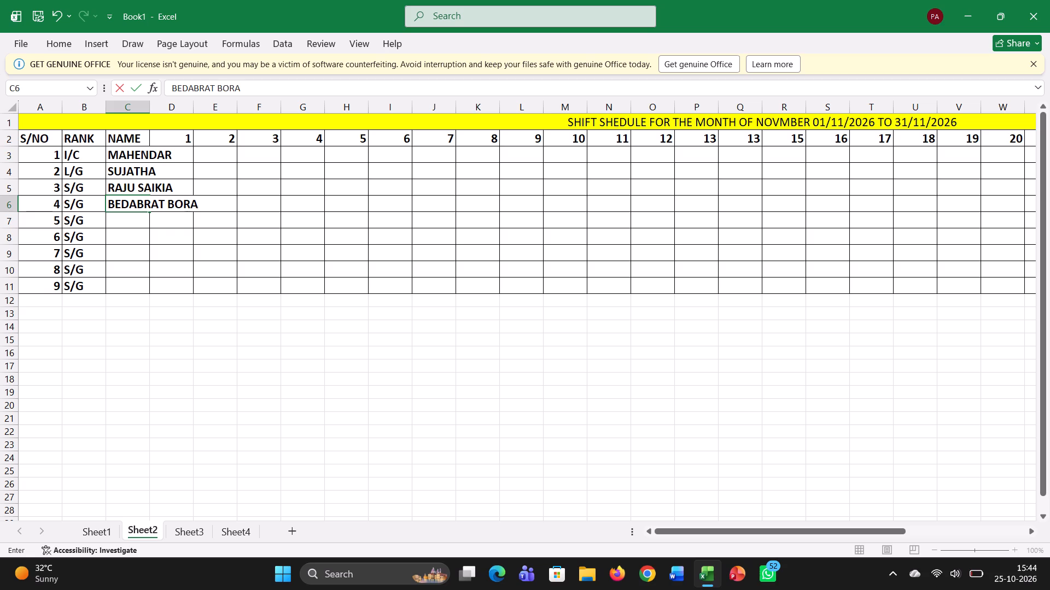
Enter the staff member's name for serial number 5 in cell C7 of the NAME column.
{"action": "left_click", "coordinate": [120, 225]}
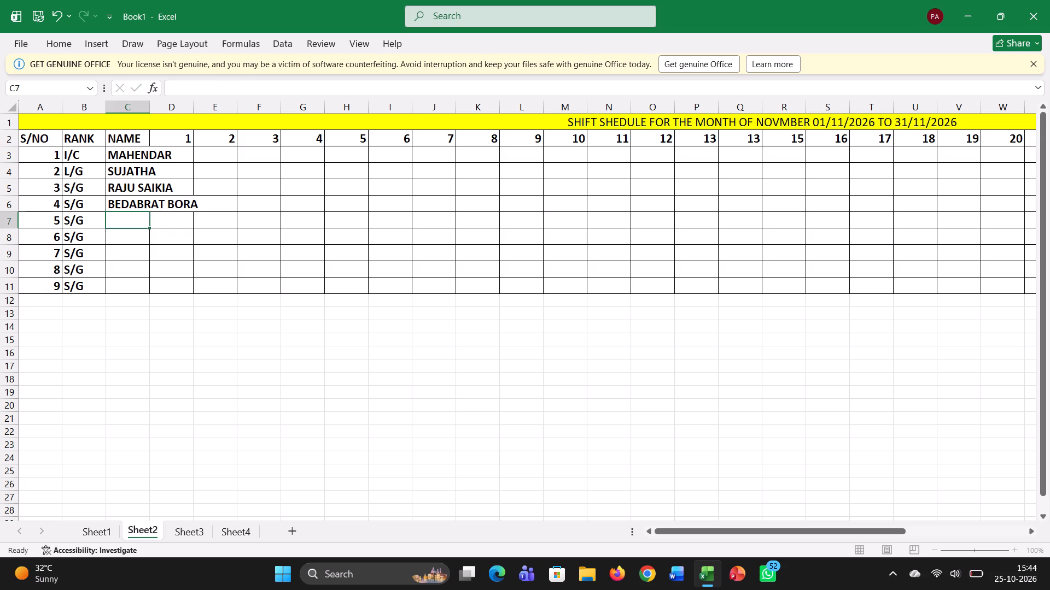
{"action": "left_click", "coordinate": [171, 267]}
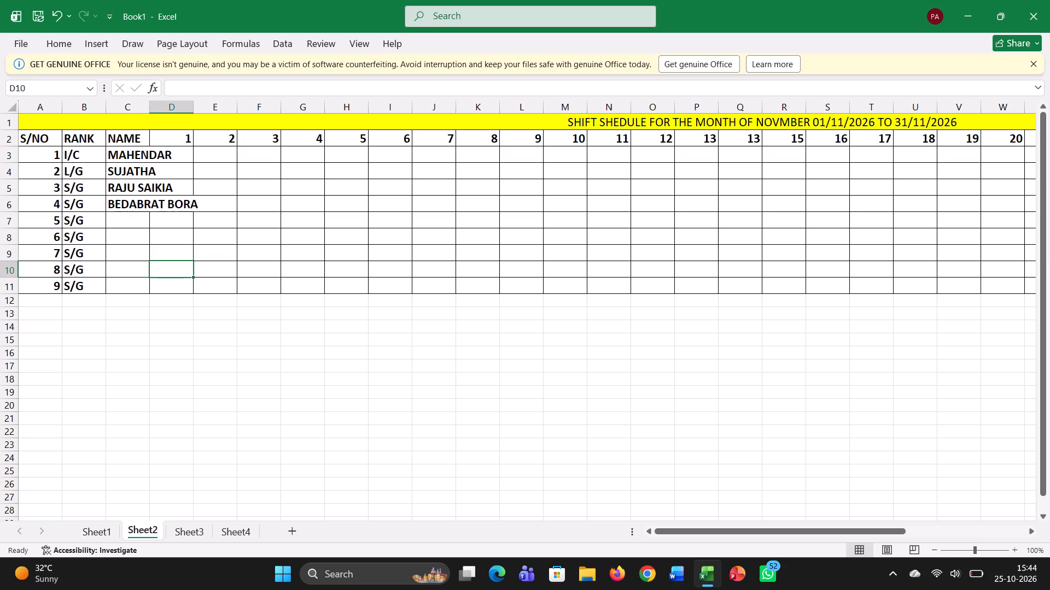
{"action": "left_click", "coordinate": [126, 219]}
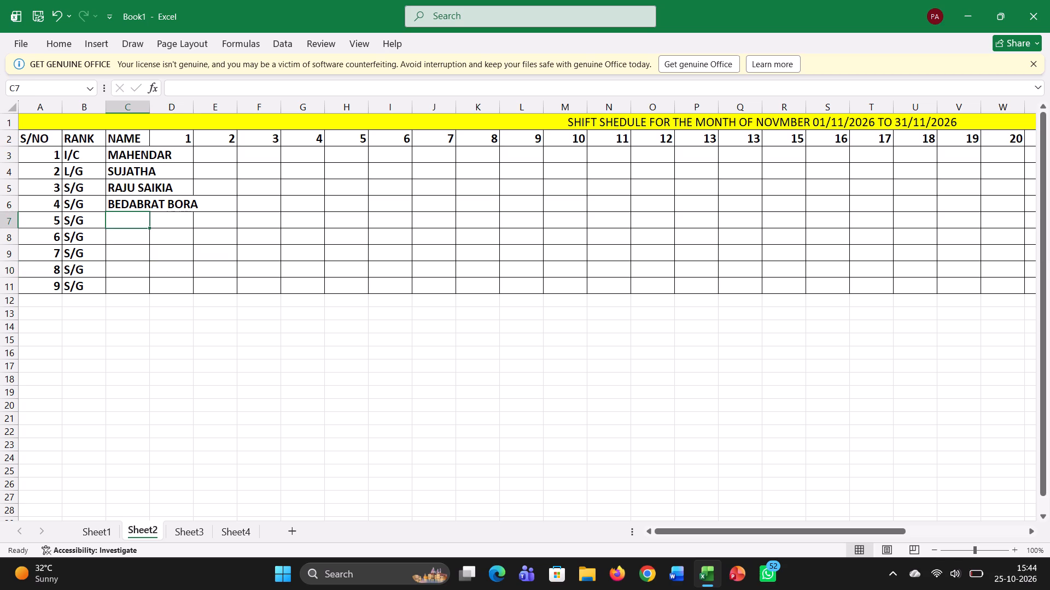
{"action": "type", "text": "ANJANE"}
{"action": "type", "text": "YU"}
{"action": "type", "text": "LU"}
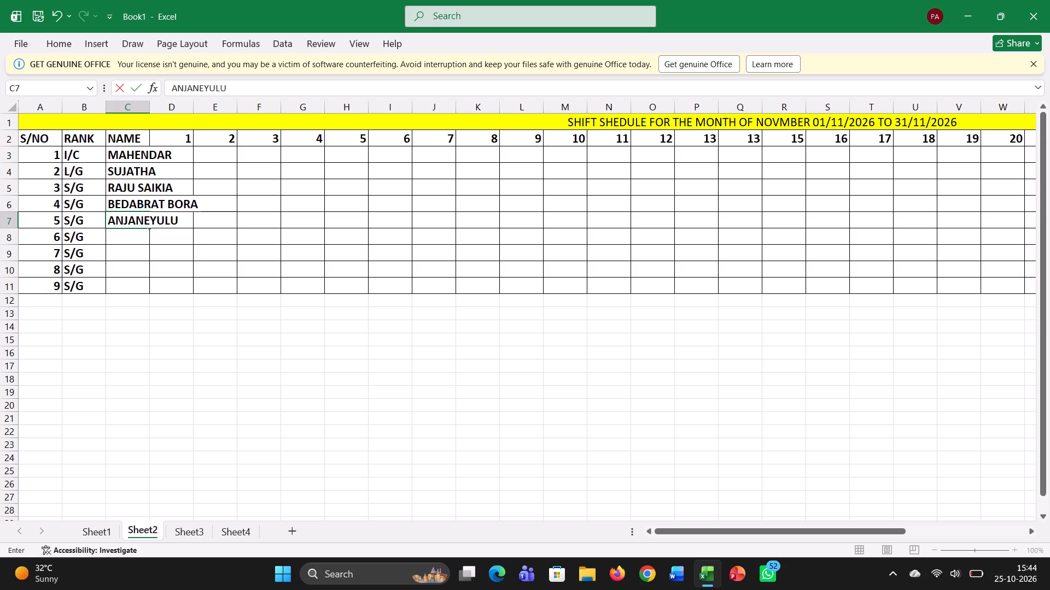
{"action": "left_click", "coordinate": [130, 234]}
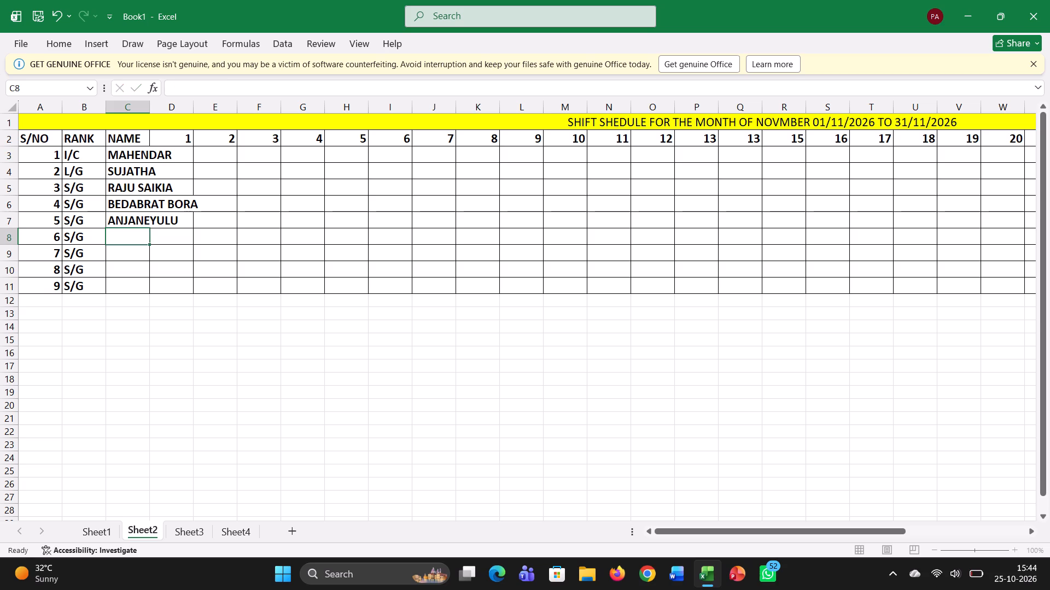
Fill in the staff names for serial numbers 6 to 9 in the NAME column, cells C8 to C11.
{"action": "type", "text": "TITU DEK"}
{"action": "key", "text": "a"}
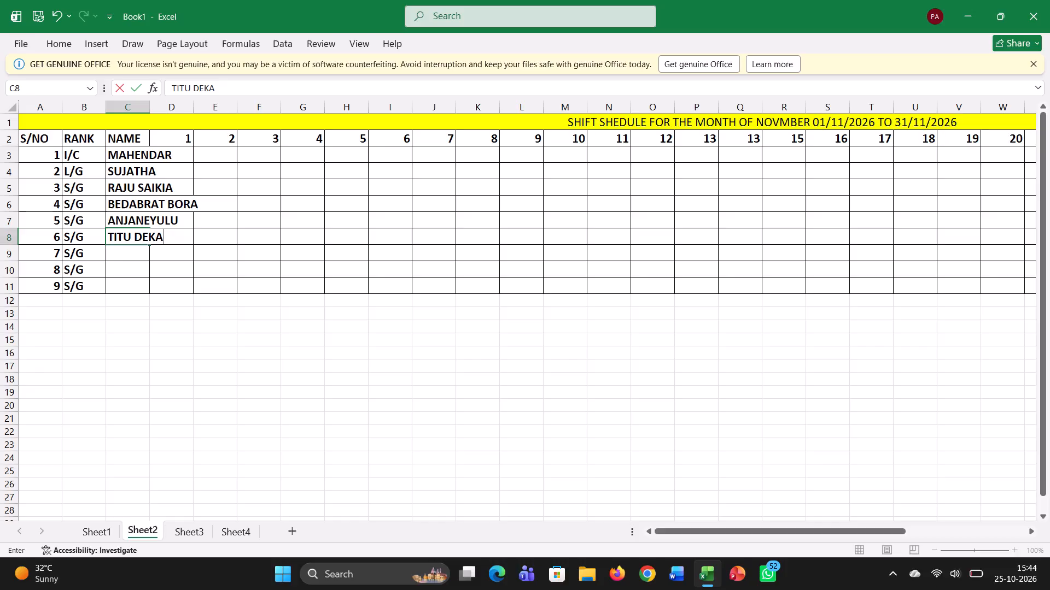
{"action": "left_click", "coordinate": [134, 249]}
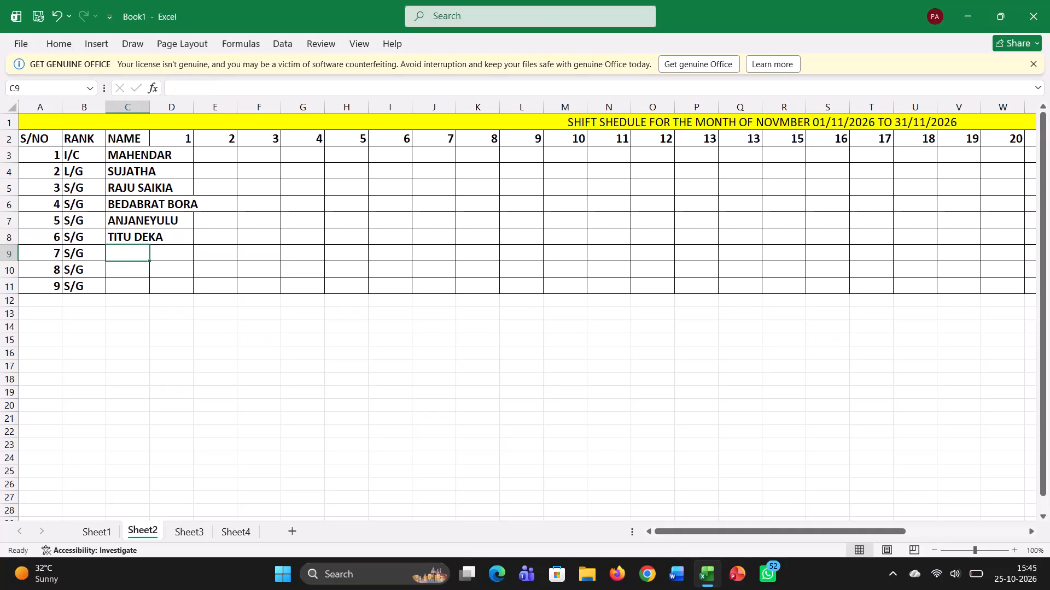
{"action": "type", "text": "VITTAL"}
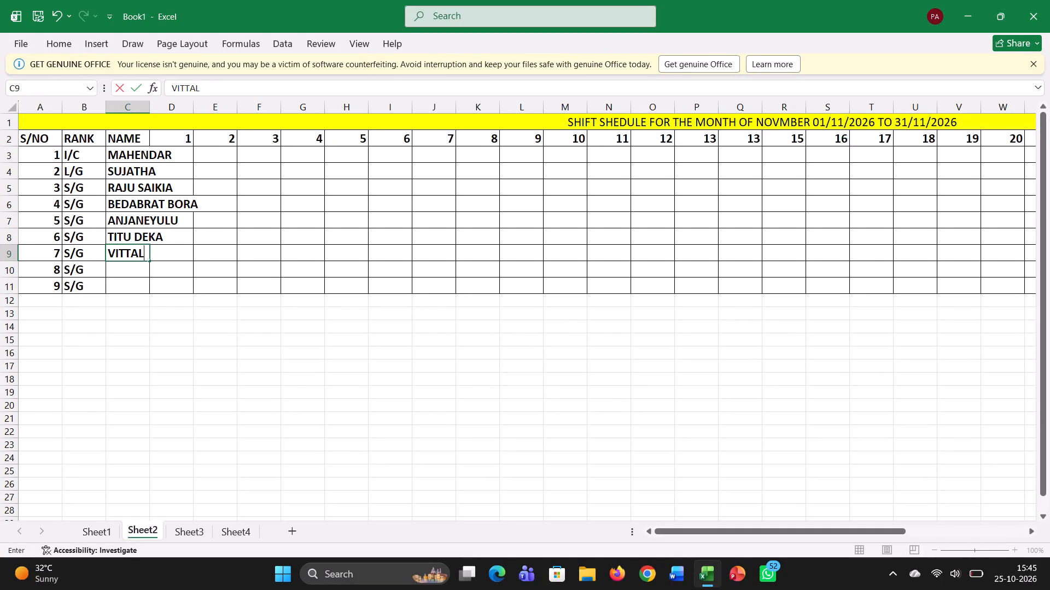
{"action": "left_click", "coordinate": [129, 268]}
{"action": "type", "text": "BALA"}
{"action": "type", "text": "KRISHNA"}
{"action": "left_click", "coordinate": [126, 286]}
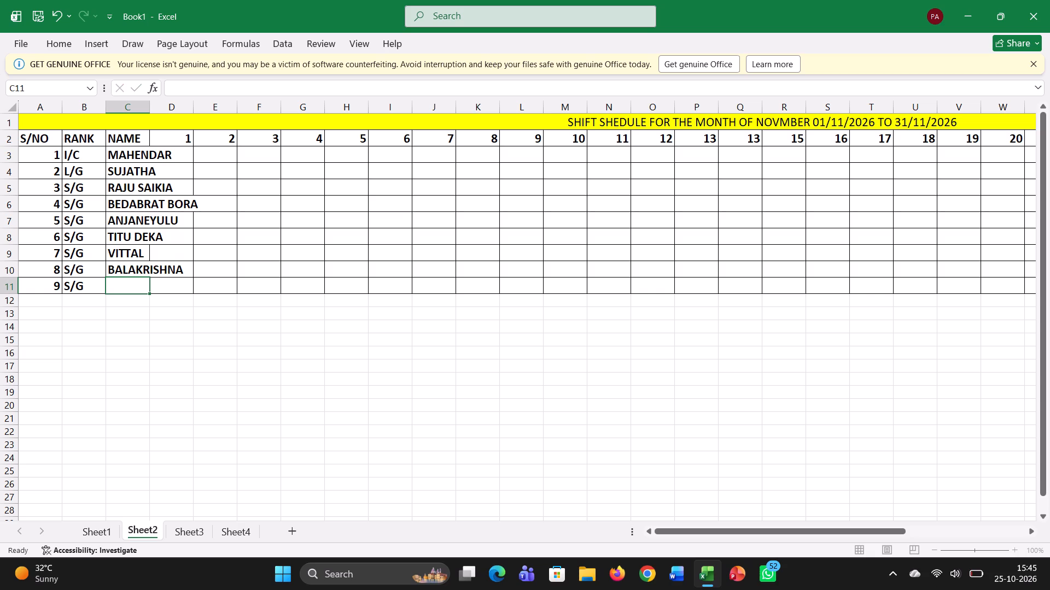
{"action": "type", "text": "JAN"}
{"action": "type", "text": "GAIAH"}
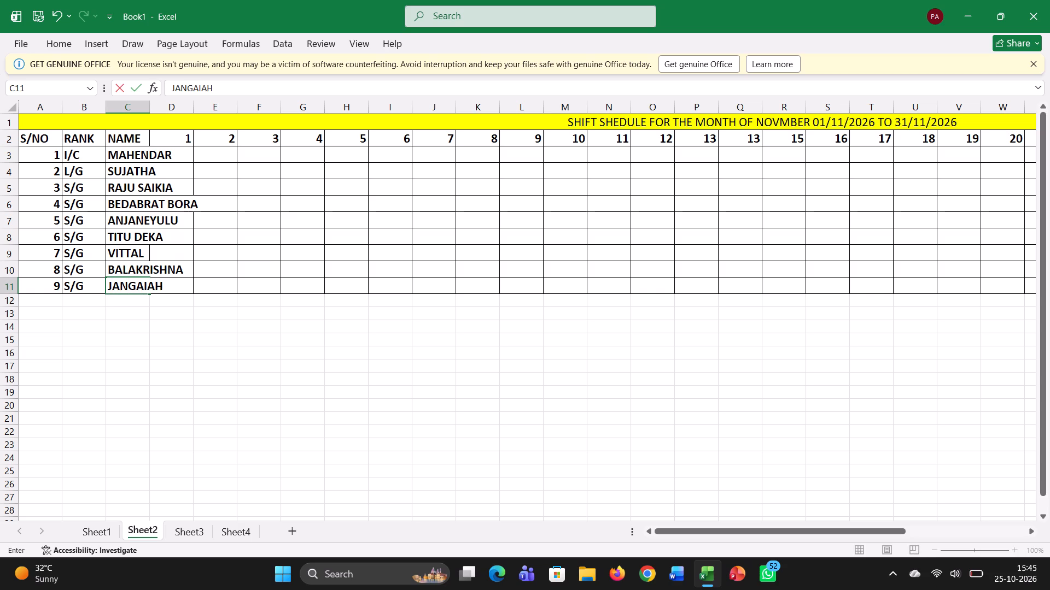
{"action": "left_click", "coordinate": [162, 324]}
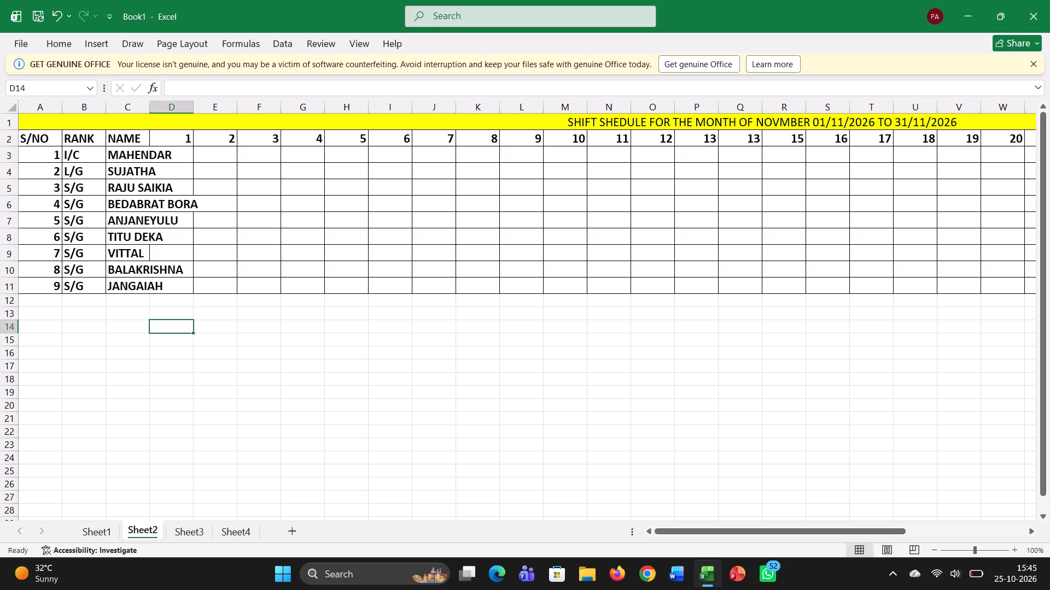
Widen the NAME column C to about 18 so that the longest staff name fits inside it.
{"action": "left_click_drag", "start_coordinate": [148, 113], "coordinate": [194, 114]}
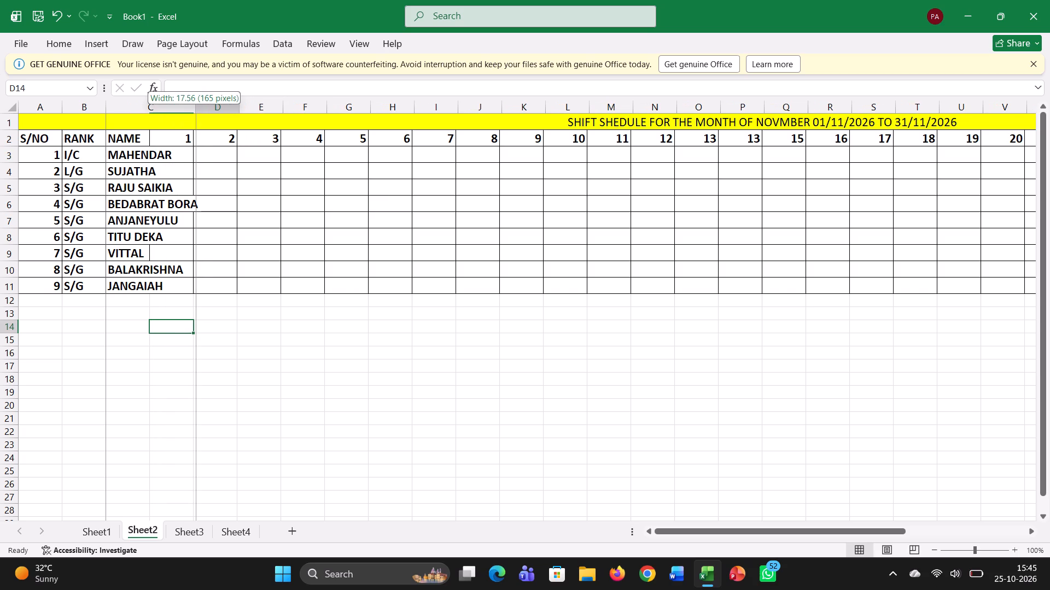
{"action": "left_click_drag", "start_coordinate": [194, 114], "coordinate": [197, 115]}
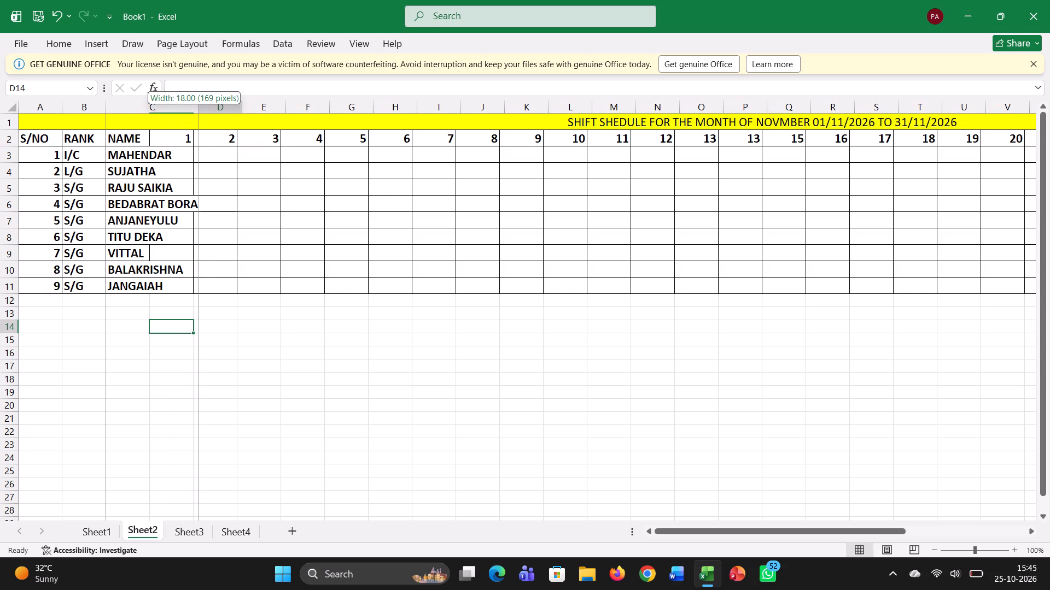
{"action": "left_click_drag", "start_coordinate": [197, 115], "coordinate": [200, 116]}
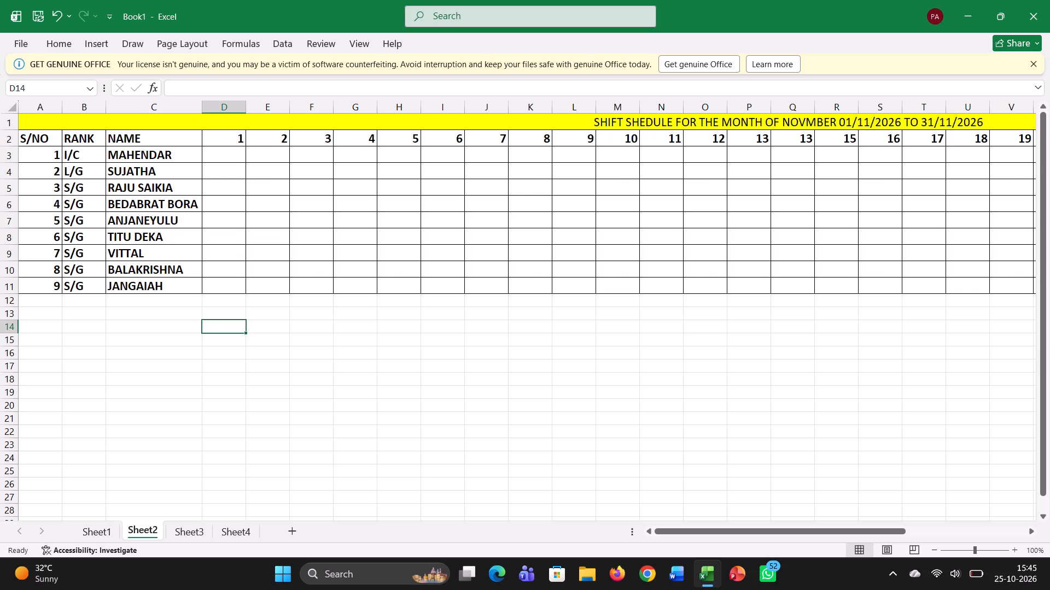
Apply Merge & Center individually to the RANK header and the ranks for serial numbers 1 to 3, cells B2 to B5.
{"action": "left_click", "coordinate": [91, 143]}
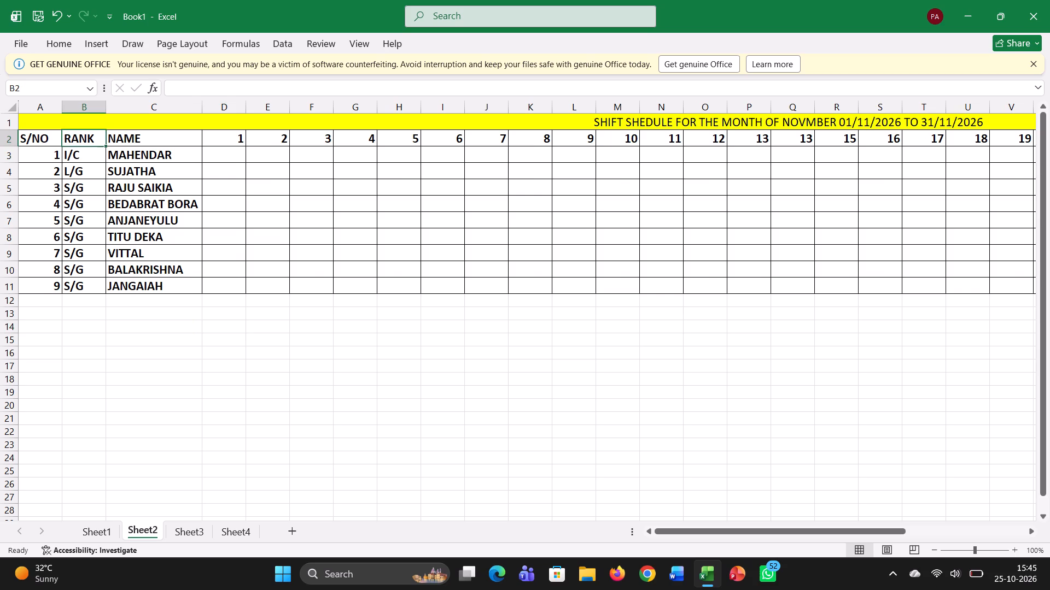
{"action": "double_click", "coordinate": [64, 43]}
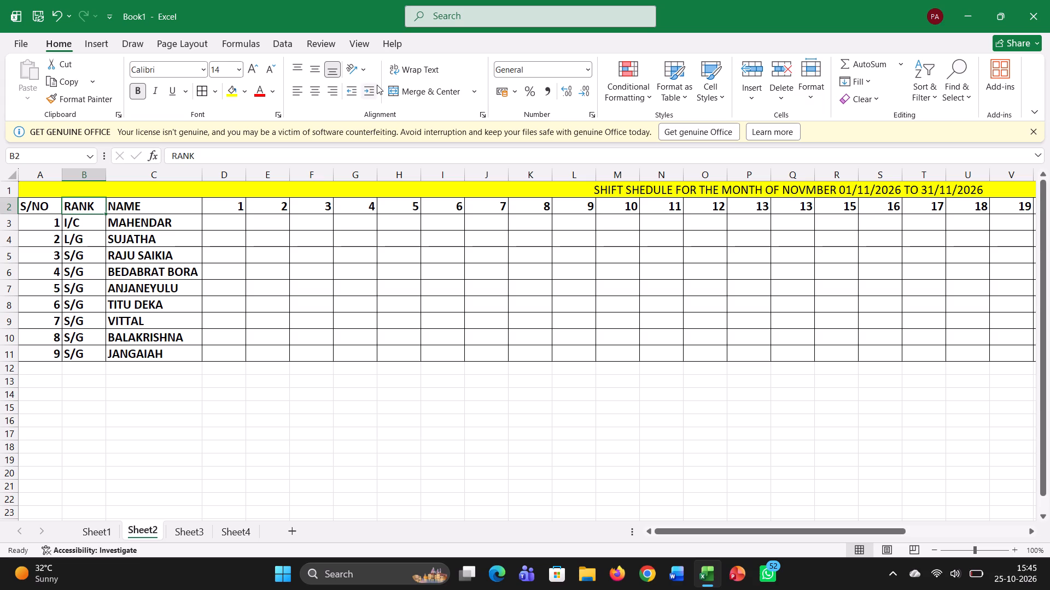
{"action": "left_click", "coordinate": [444, 92]}
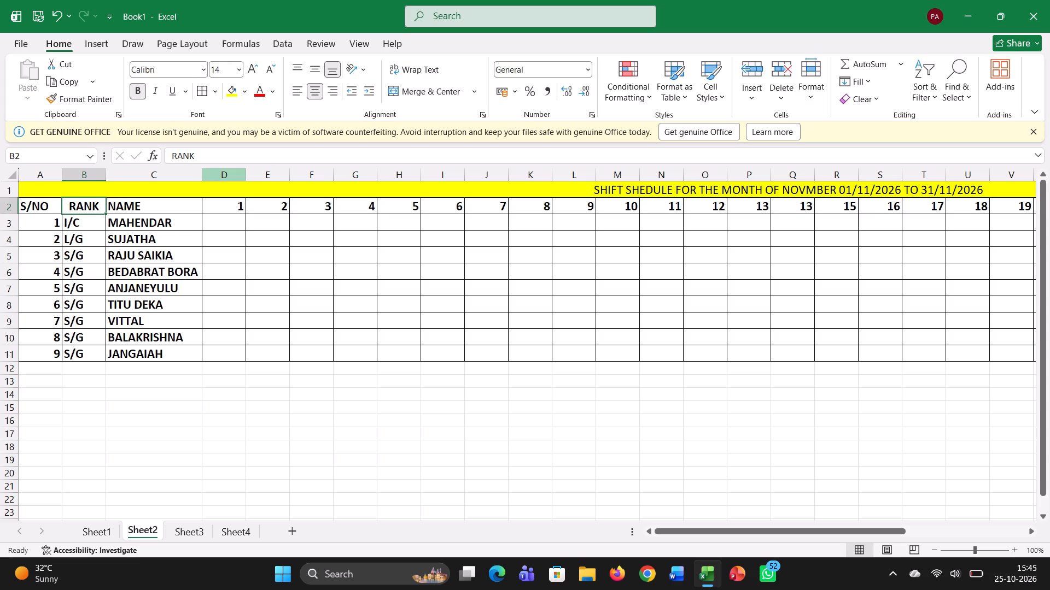
{"action": "left_click", "coordinate": [84, 231]}
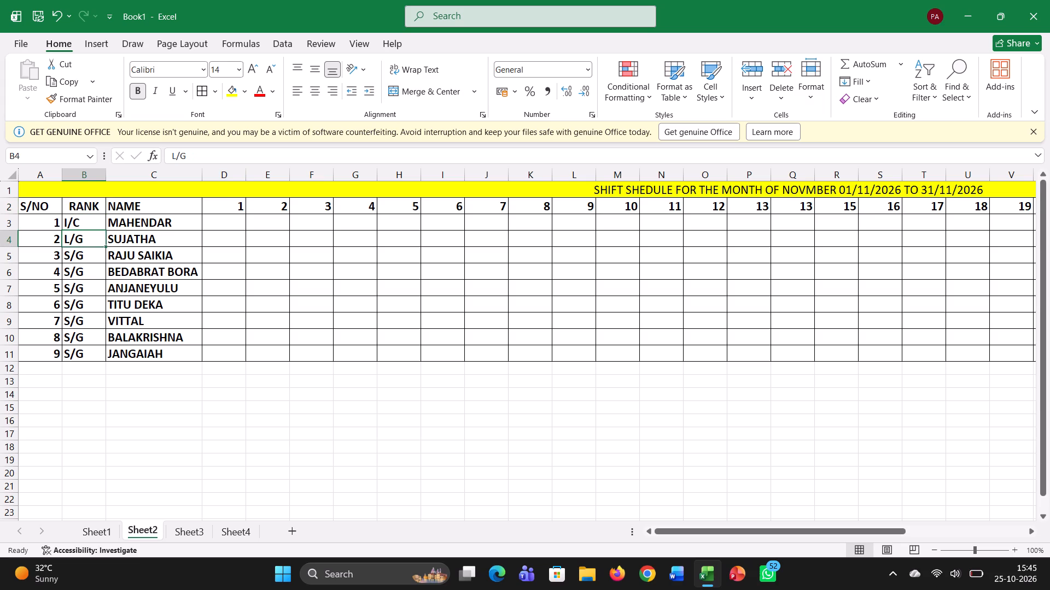
{"action": "left_click", "coordinate": [86, 223]}
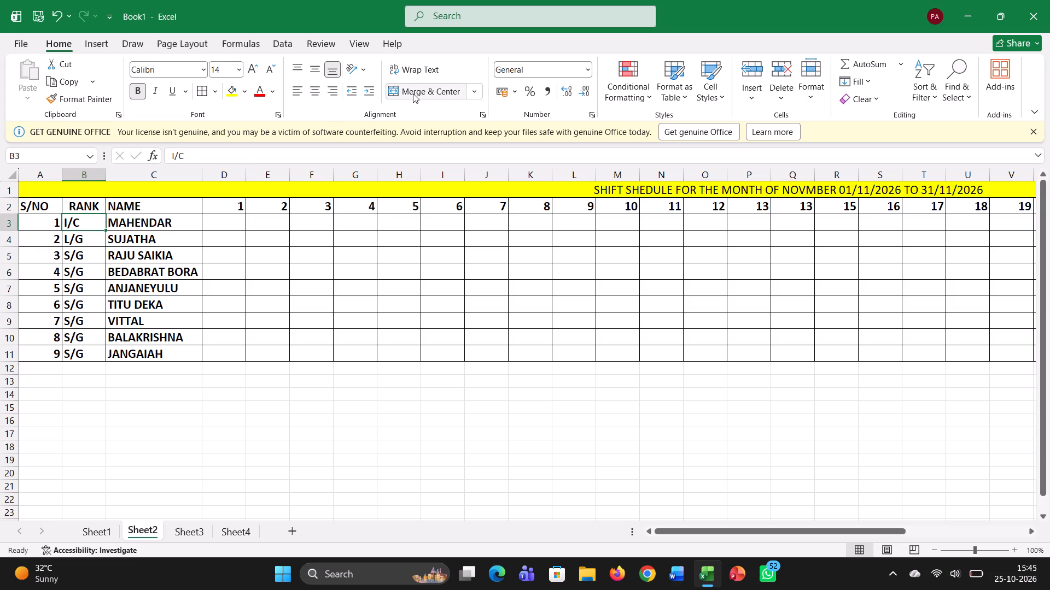
{"action": "left_click", "coordinate": [413, 93]}
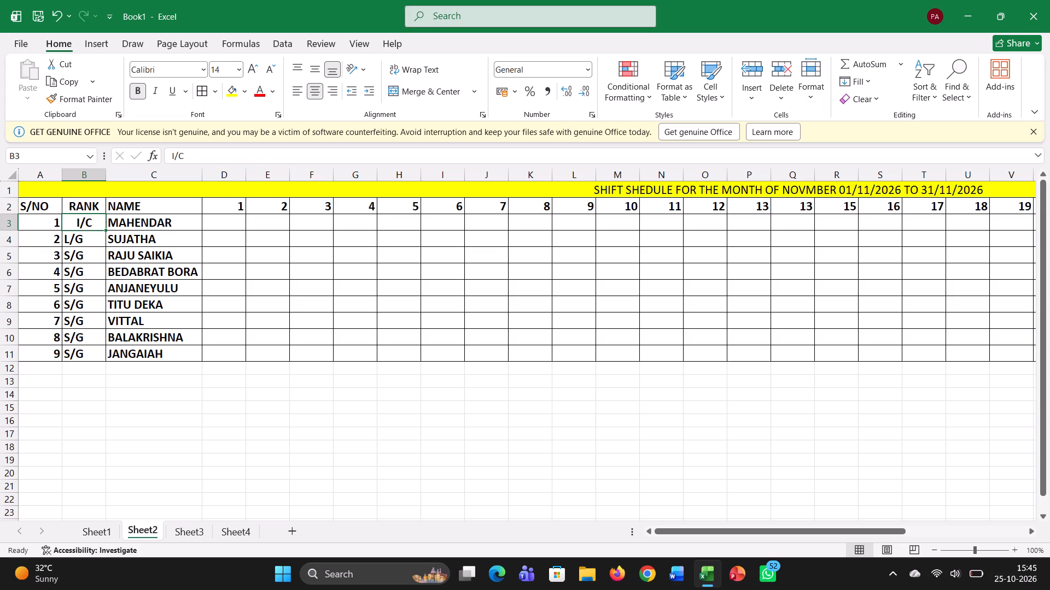
{"action": "left_click", "coordinate": [92, 243]}
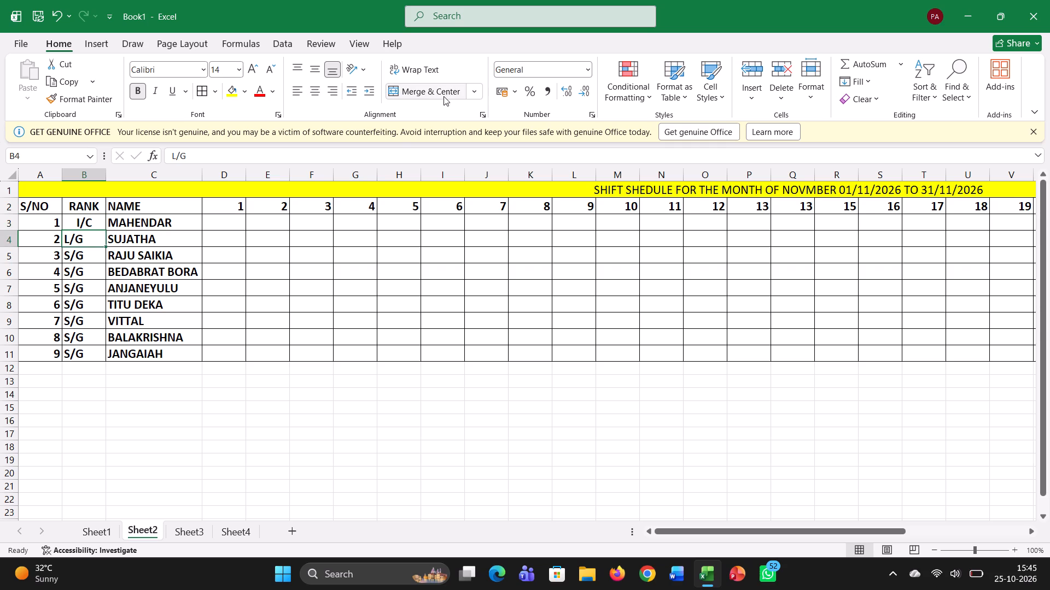
{"action": "left_click", "coordinate": [445, 95]}
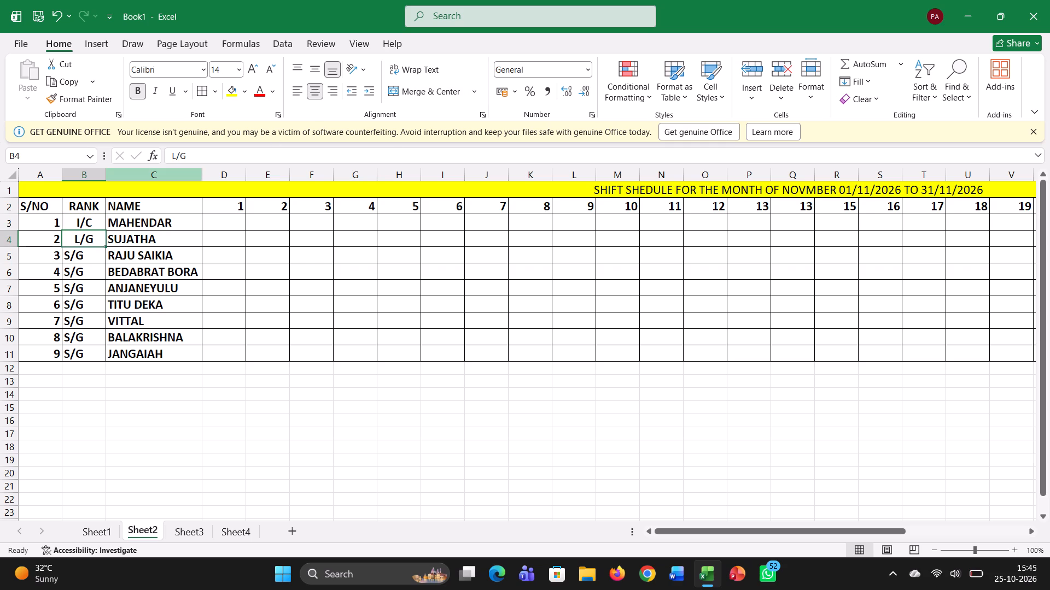
{"action": "left_click", "coordinate": [75, 258]}
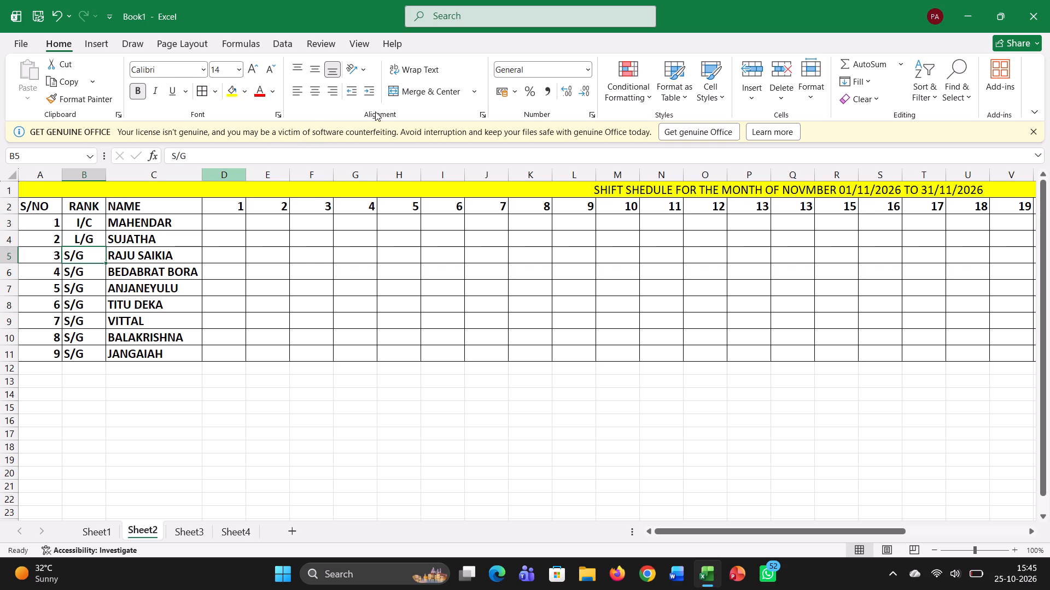
{"action": "left_click", "coordinate": [437, 82]}
{"action": "left_click", "coordinate": [440, 88]}
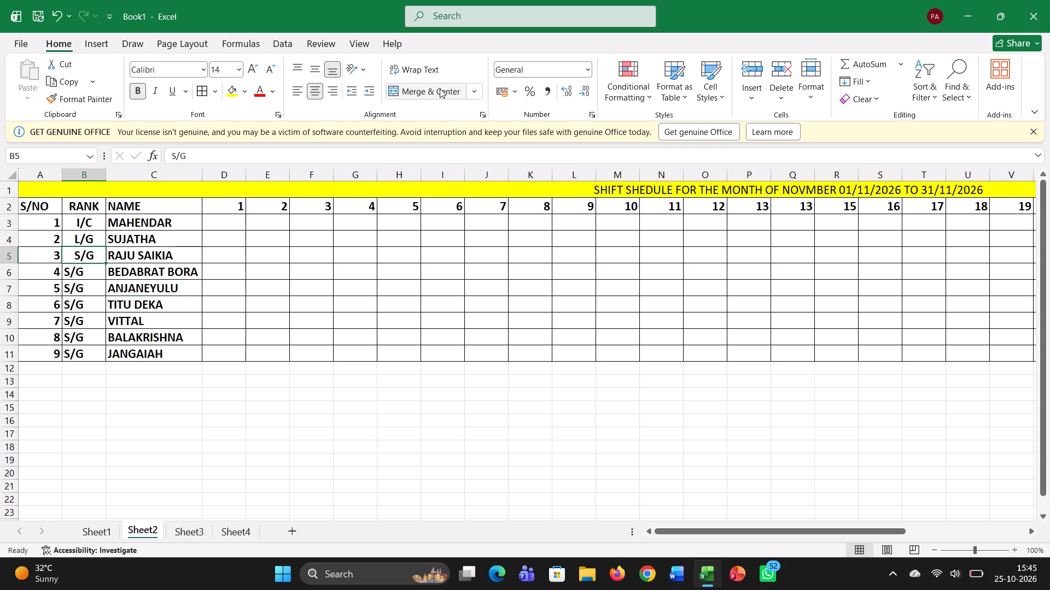
Apply Merge & Center individually to the S/G ranks for serial numbers 4 to 9, cells B6 to B11.
{"action": "left_click", "coordinate": [91, 269]}
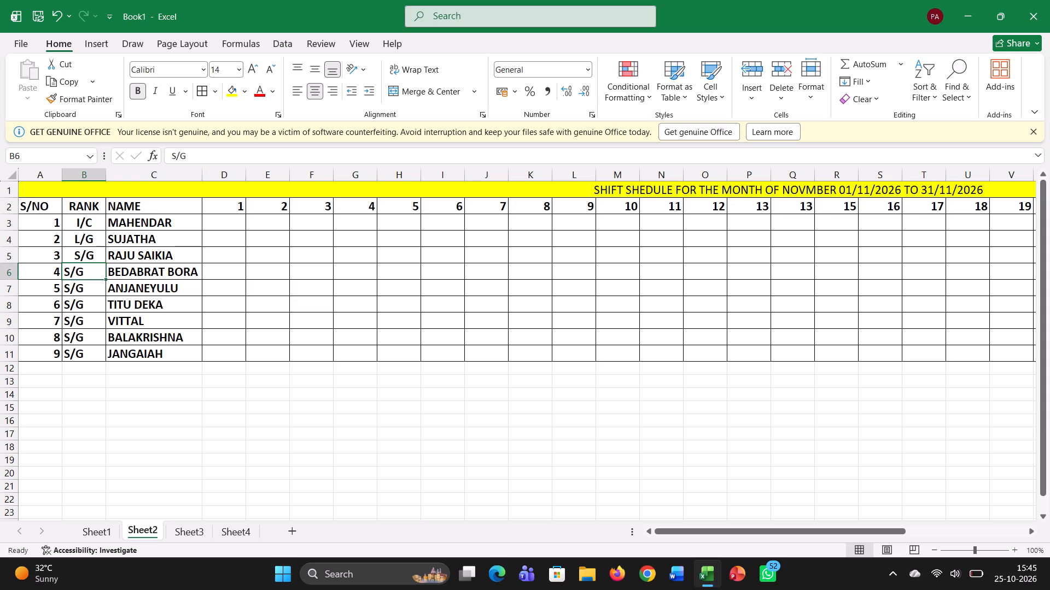
{"action": "left_click", "coordinate": [430, 93]}
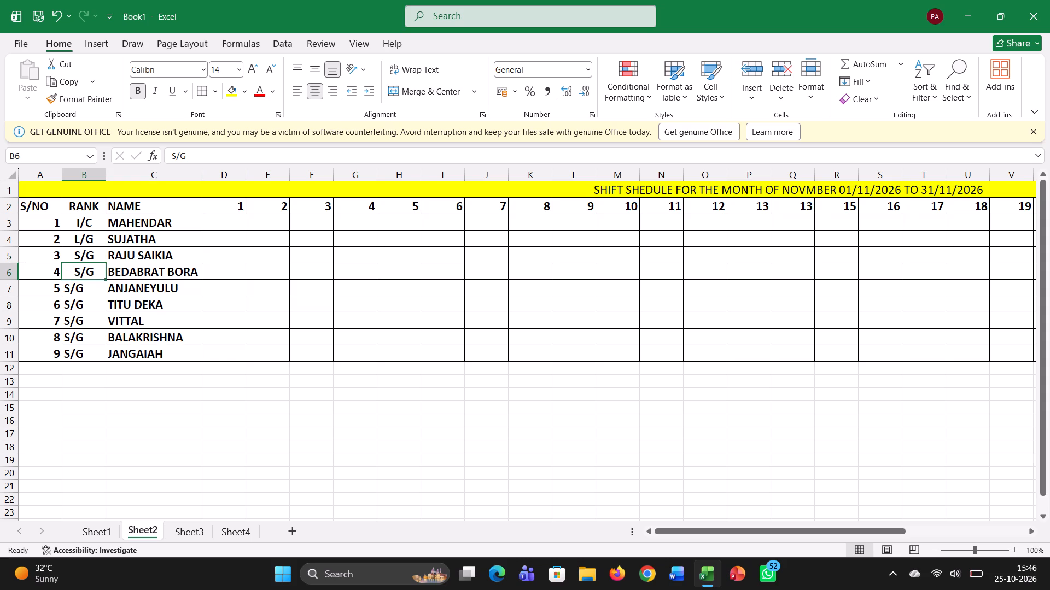
{"action": "left_click", "coordinate": [88, 285]}
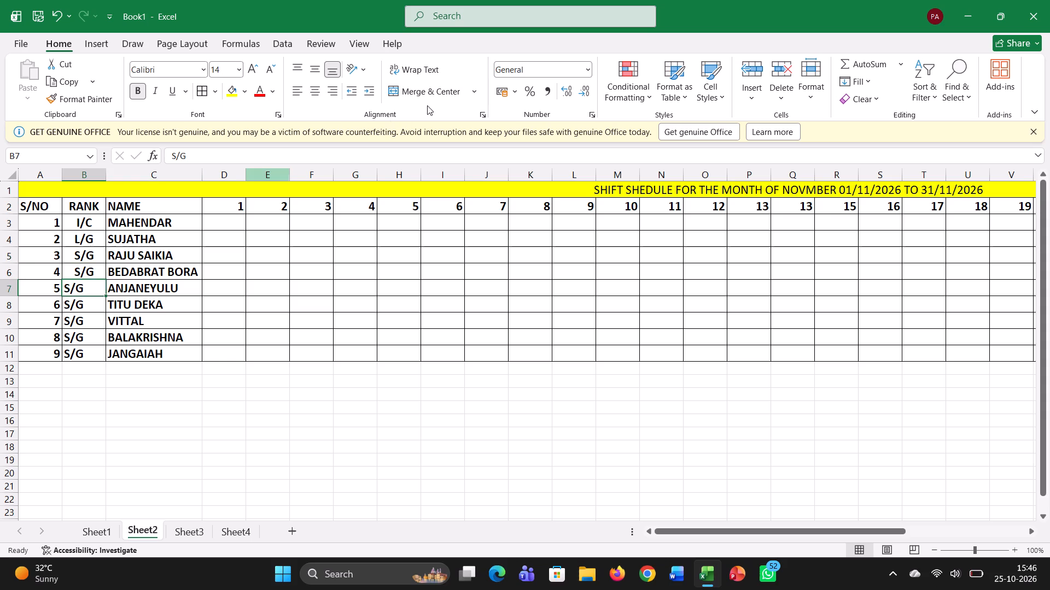
{"action": "left_click", "coordinate": [453, 87]}
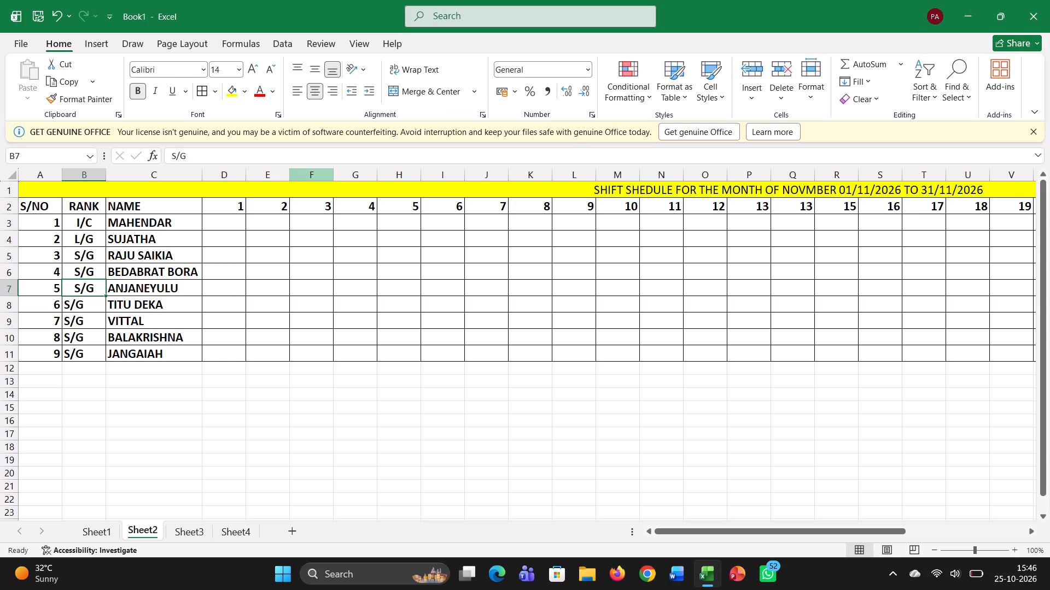
{"action": "left_click", "coordinate": [93, 302]}
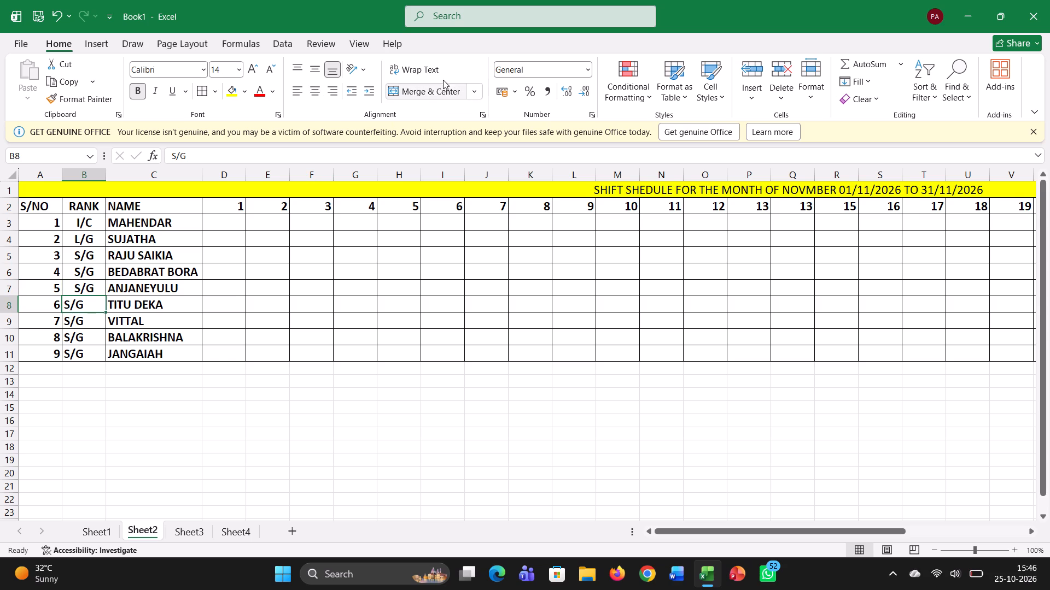
{"action": "left_click", "coordinate": [445, 92]}
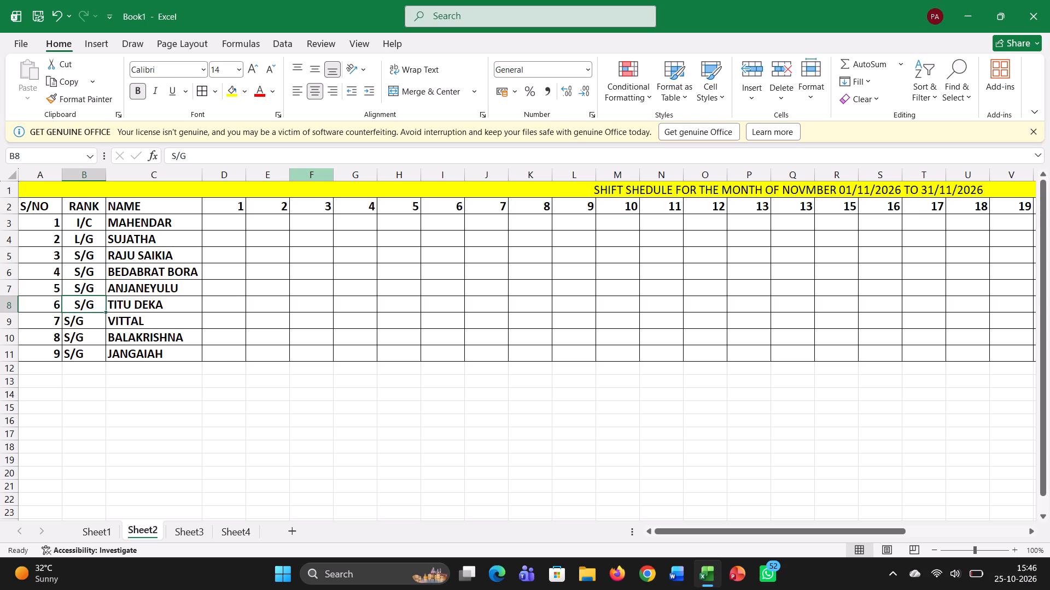
{"action": "left_click", "coordinate": [88, 323]}
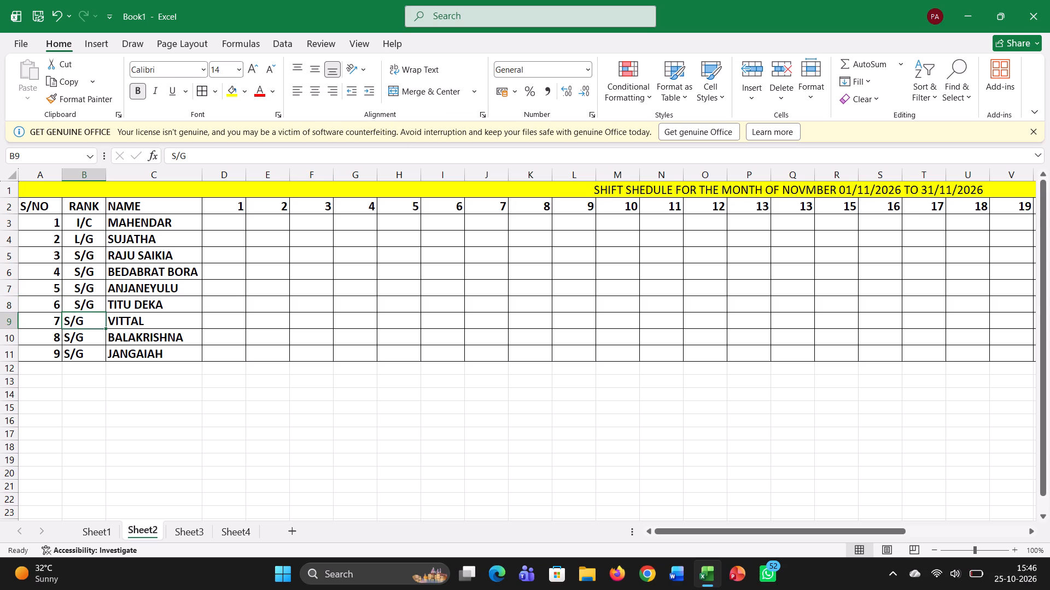
{"action": "left_click", "coordinate": [451, 91]}
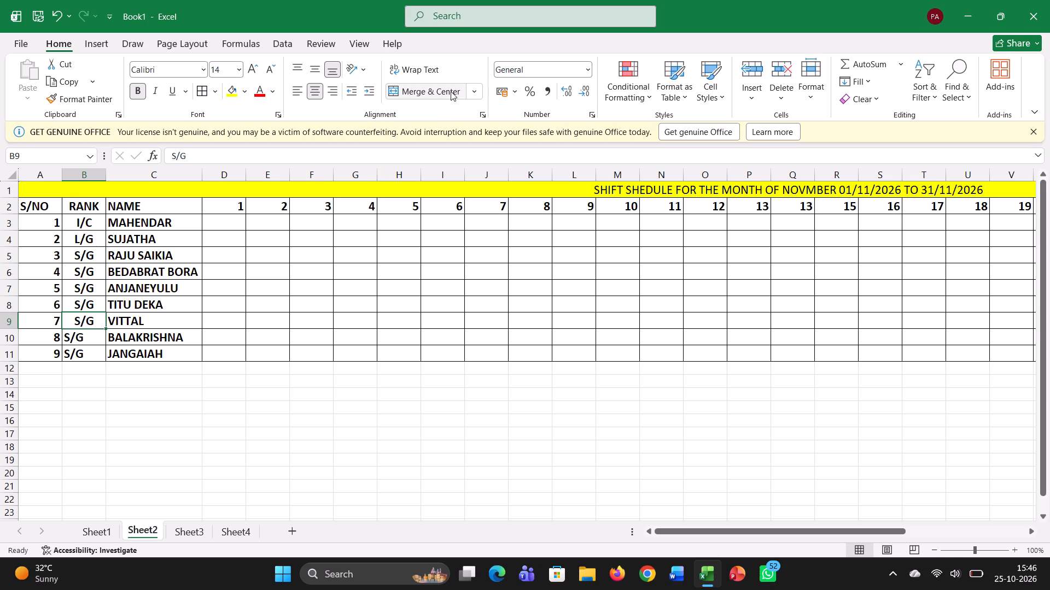
{"action": "left_click", "coordinate": [87, 335]}
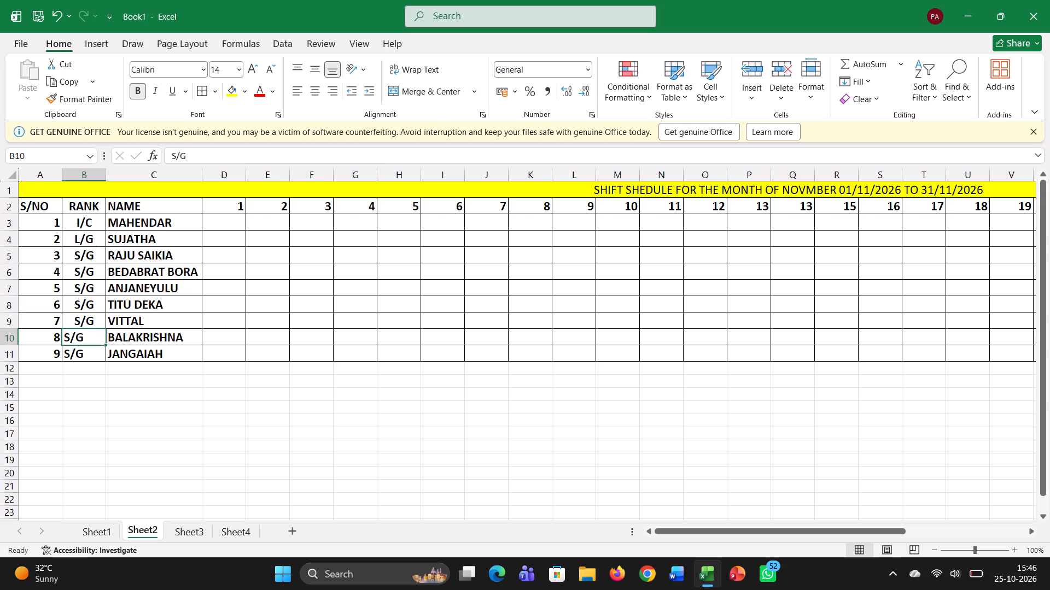
{"action": "left_click", "coordinate": [448, 91]}
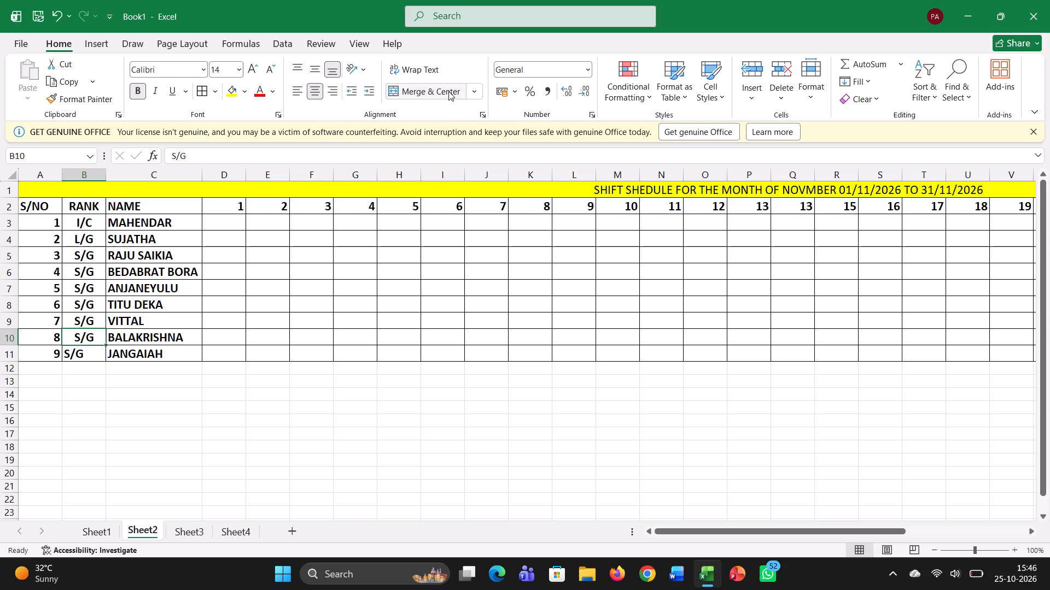
{"action": "left_click", "coordinate": [76, 355]}
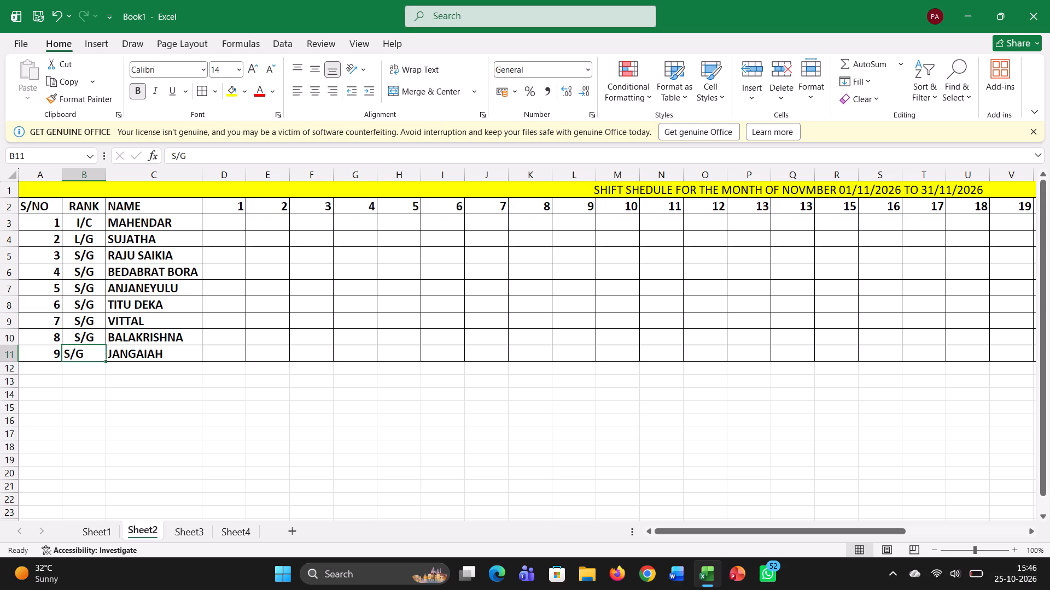
{"action": "left_click", "coordinate": [439, 93]}
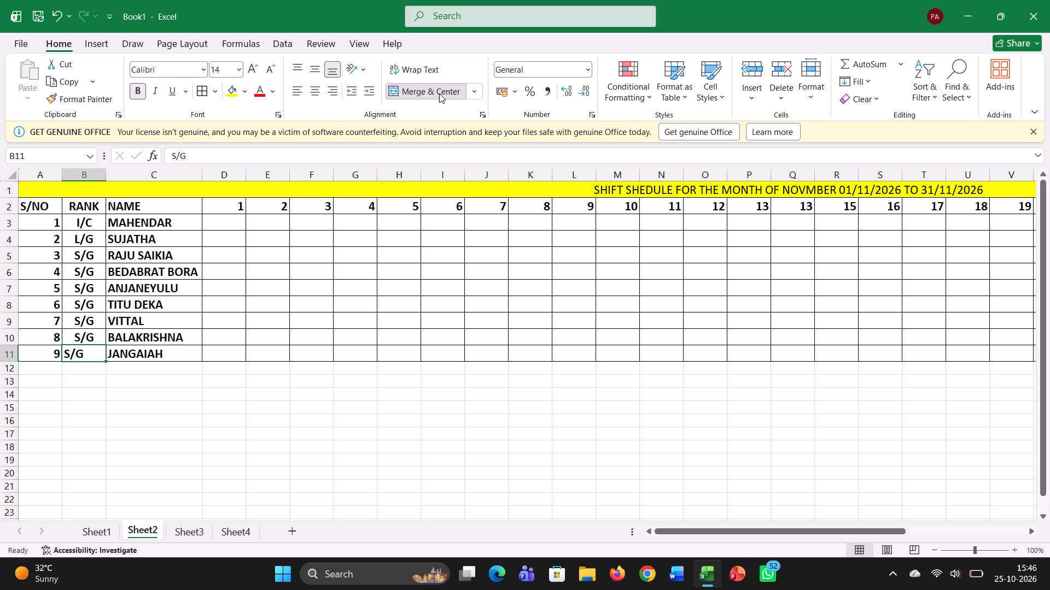
Apply Merge & Center individually to the S/NO header and serial numbers 1 to 3, cells A2 to A5.
{"action": "left_click", "coordinate": [48, 213]}
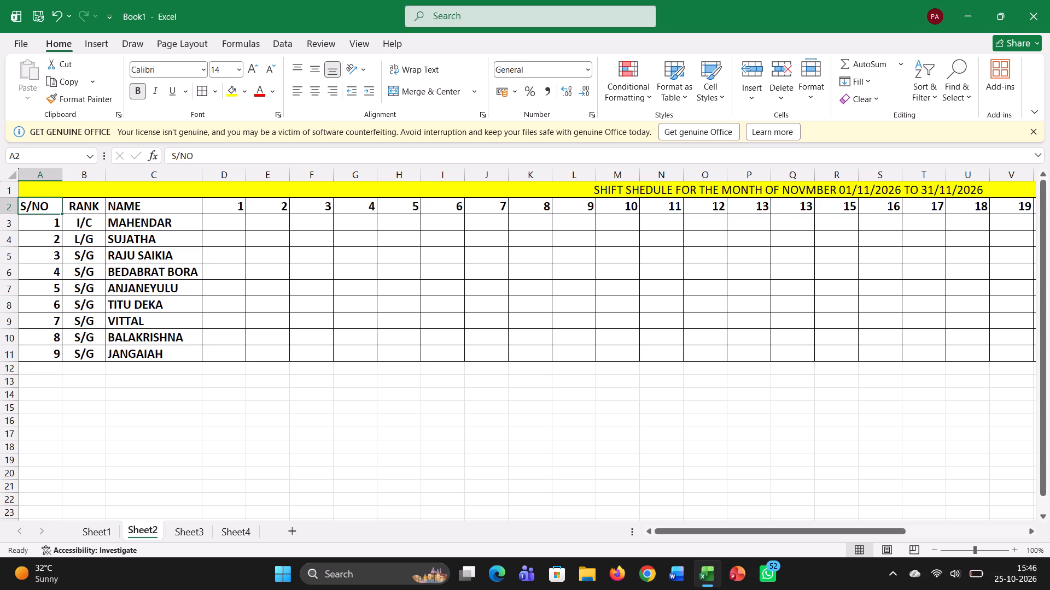
{"action": "left_click", "coordinate": [410, 84]}
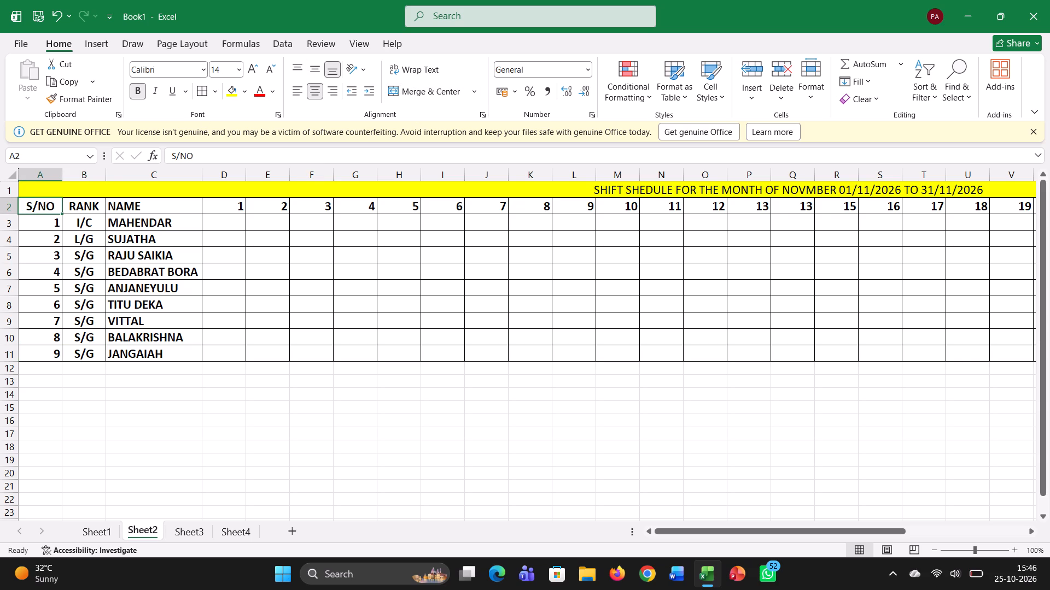
{"action": "left_click", "coordinate": [60, 223]}
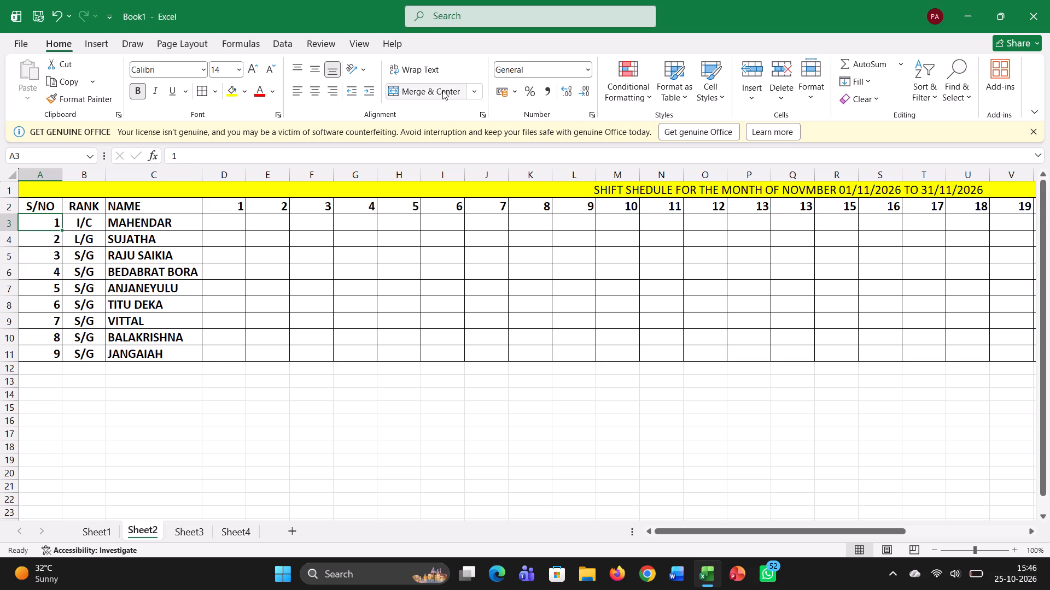
{"action": "left_click", "coordinate": [442, 90]}
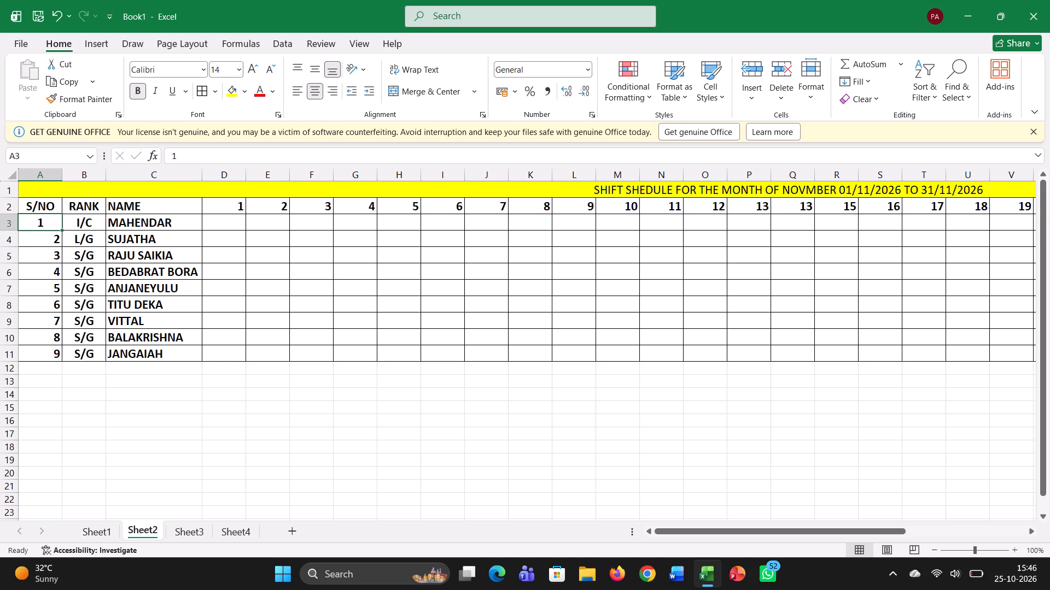
{"action": "left_click", "coordinate": [51, 236]}
{"action": "left_click", "coordinate": [433, 101]}
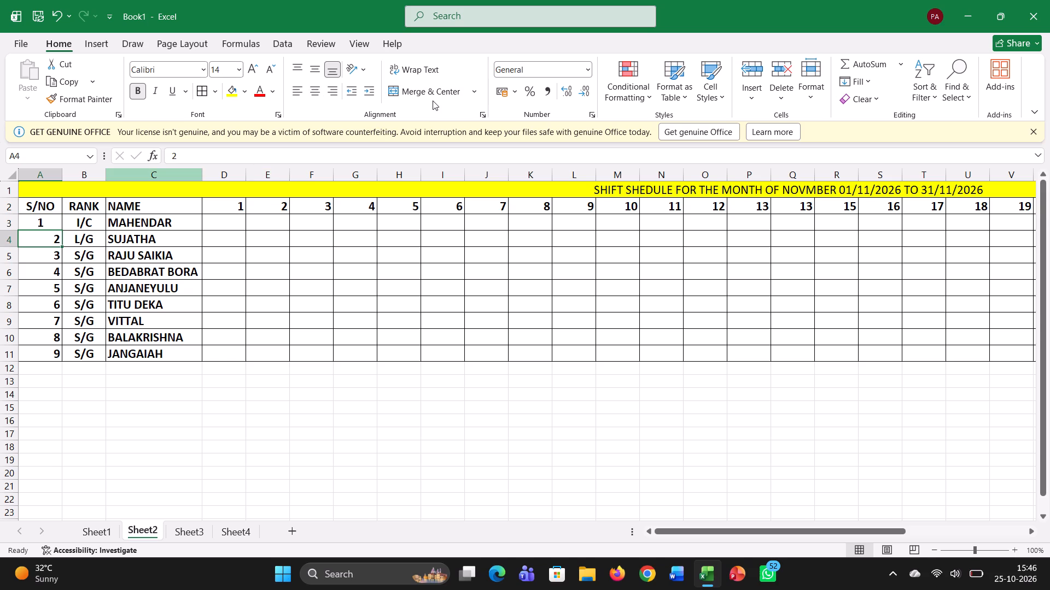
{"action": "left_click", "coordinate": [437, 98]}
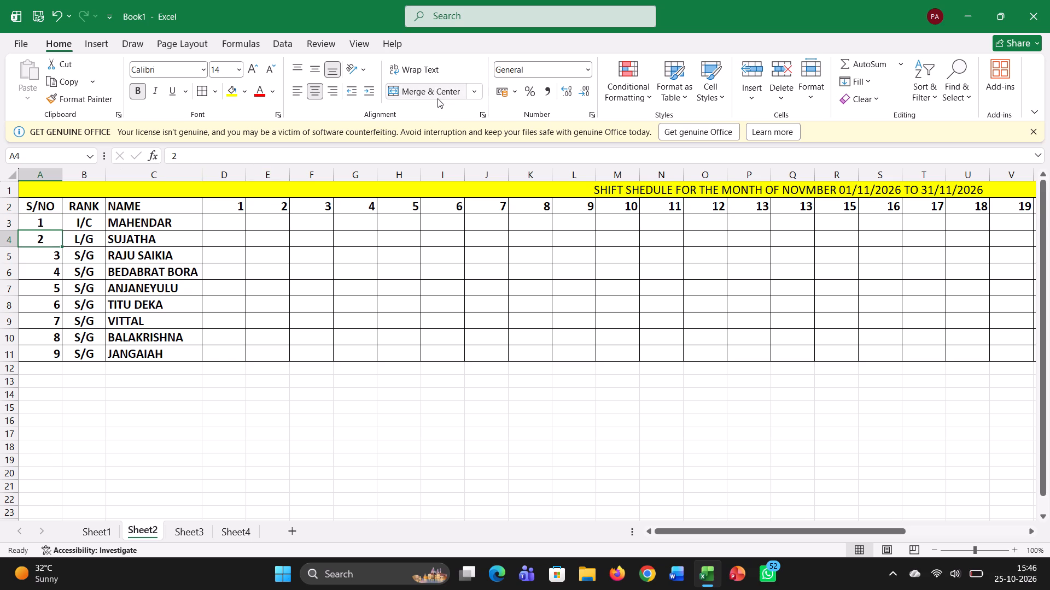
{"action": "left_click", "coordinate": [50, 253]}
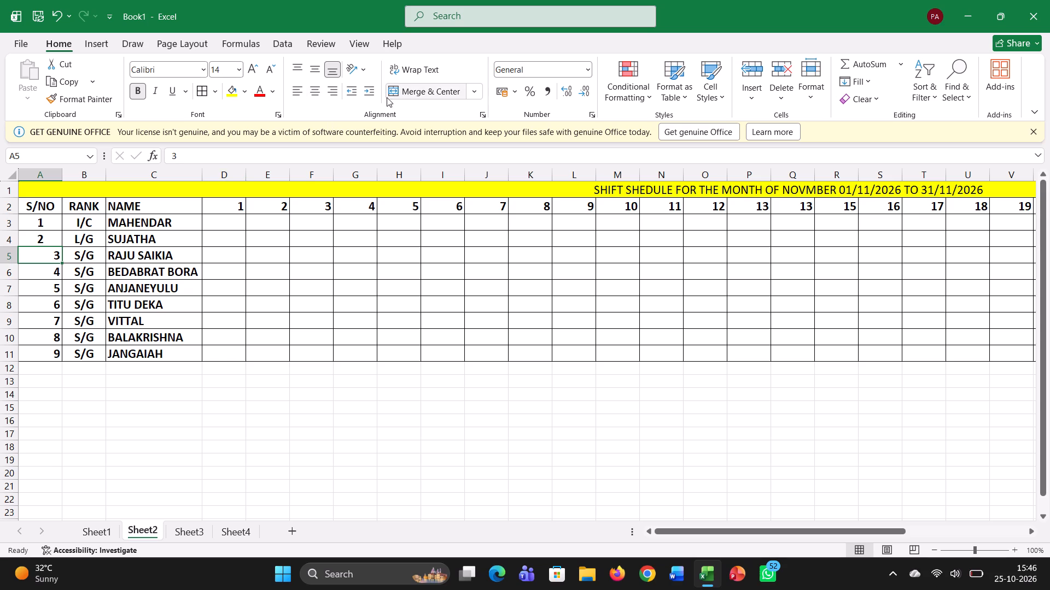
{"action": "left_click", "coordinate": [423, 91]}
Apply Merge & Center individually to serial numbers 4 to 6, cells A6 to A8.
{"action": "left_click", "coordinate": [55, 274]}
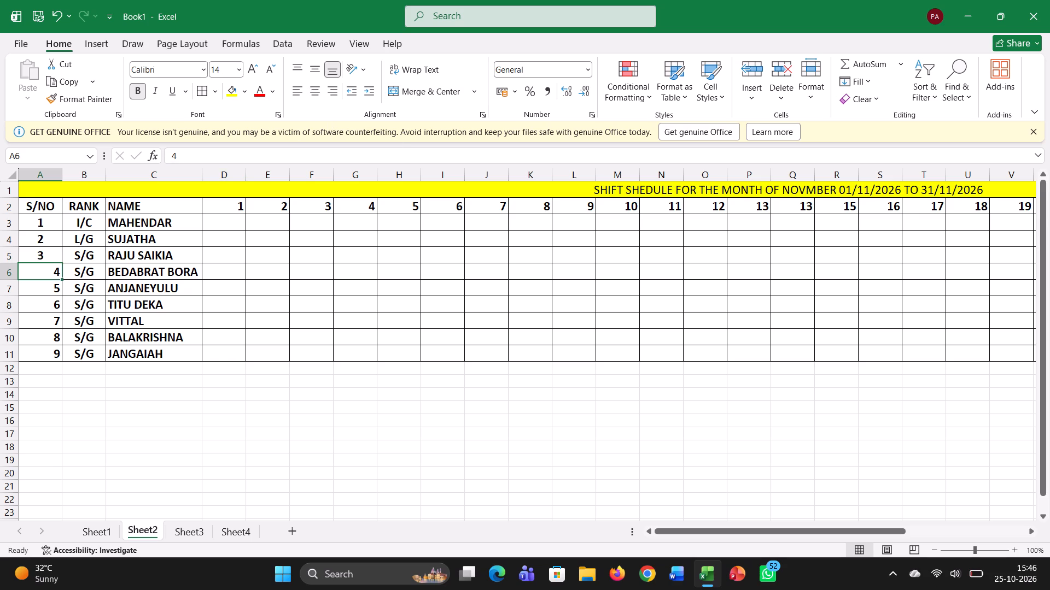
{"action": "left_click", "coordinate": [438, 93]}
{"action": "left_click", "coordinate": [54, 287]}
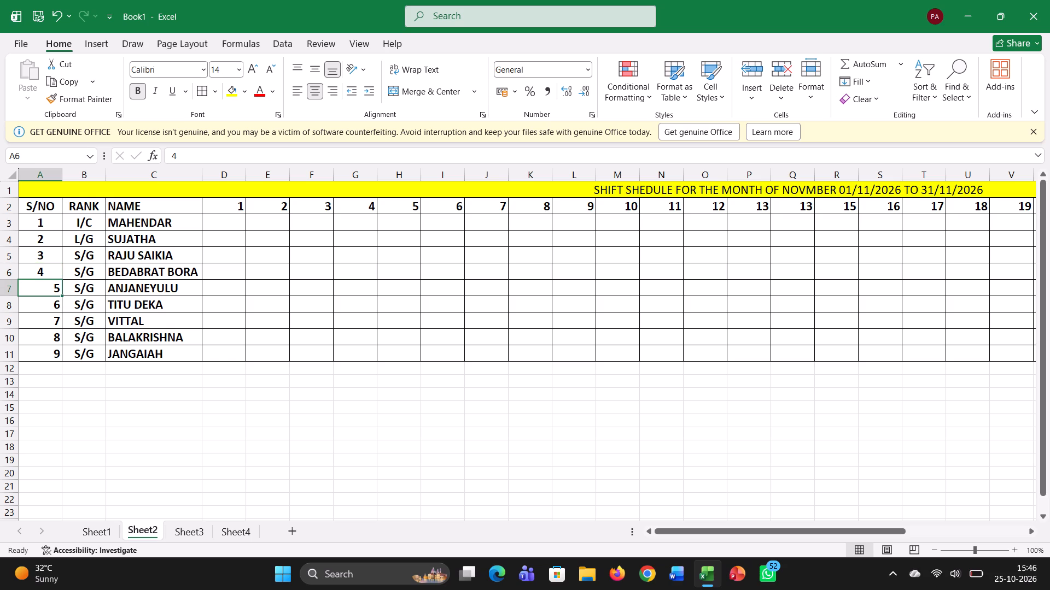
{"action": "left_click", "coordinate": [410, 93]}
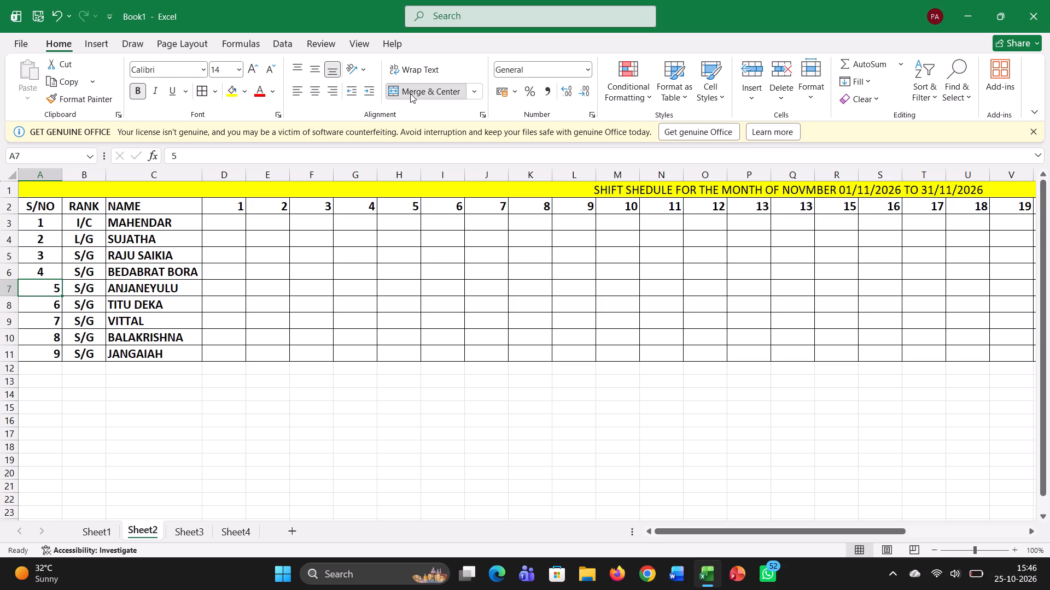
{"action": "left_click", "coordinate": [47, 306]}
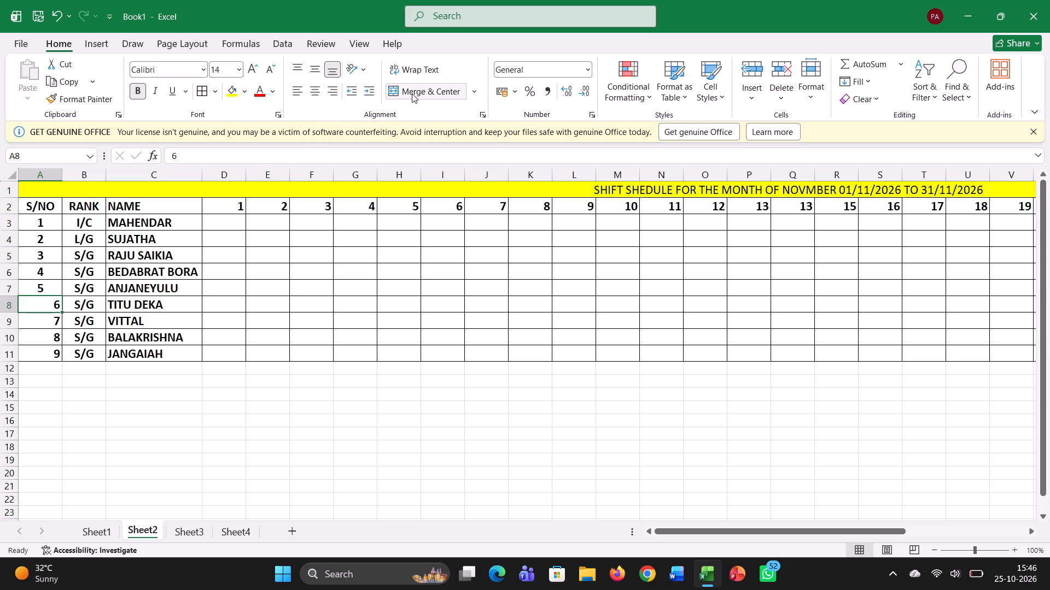
{"action": "left_click", "coordinate": [412, 93]}
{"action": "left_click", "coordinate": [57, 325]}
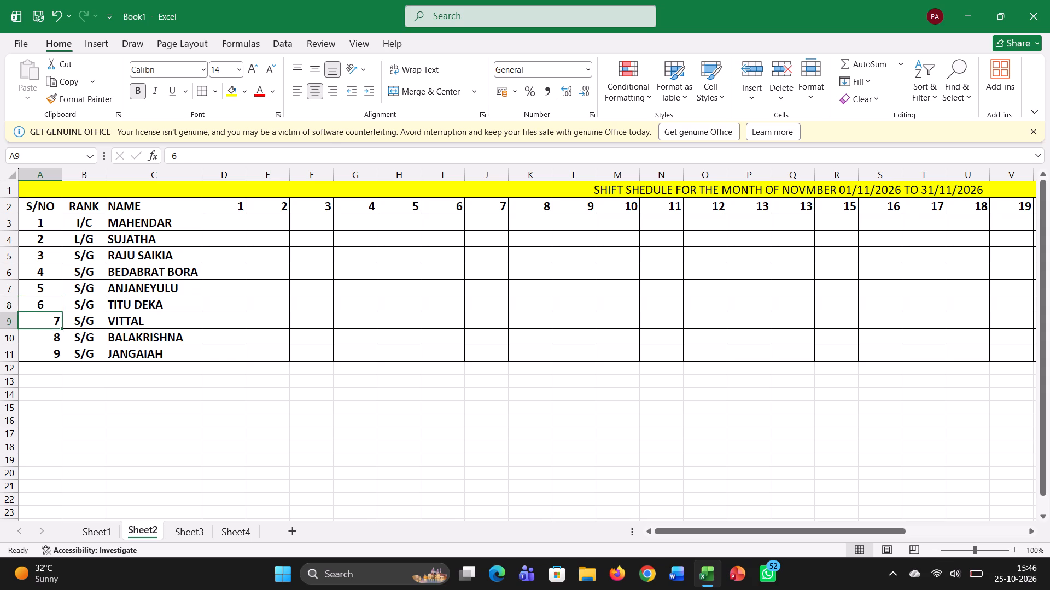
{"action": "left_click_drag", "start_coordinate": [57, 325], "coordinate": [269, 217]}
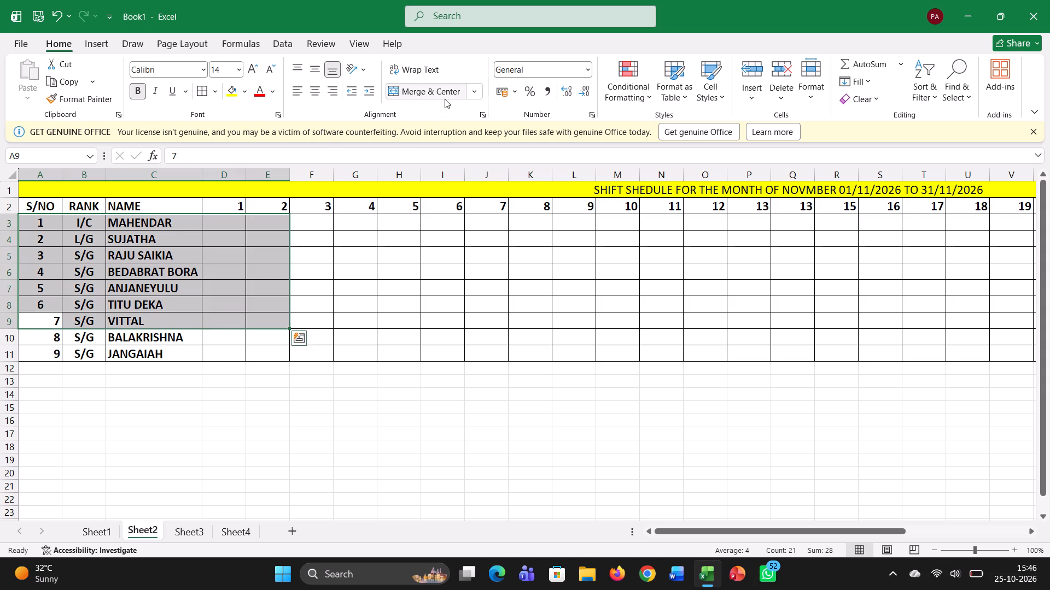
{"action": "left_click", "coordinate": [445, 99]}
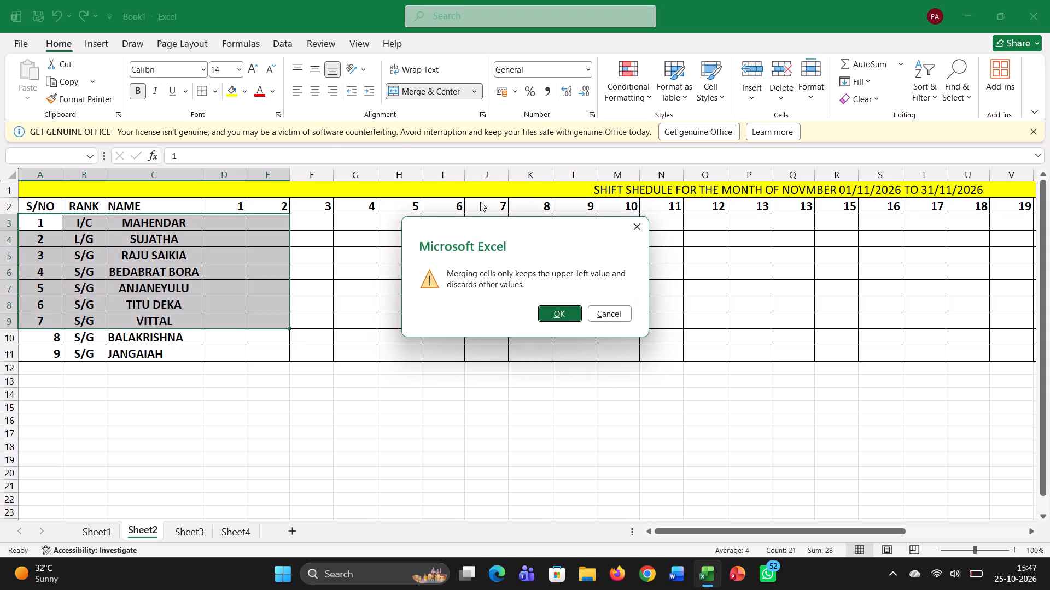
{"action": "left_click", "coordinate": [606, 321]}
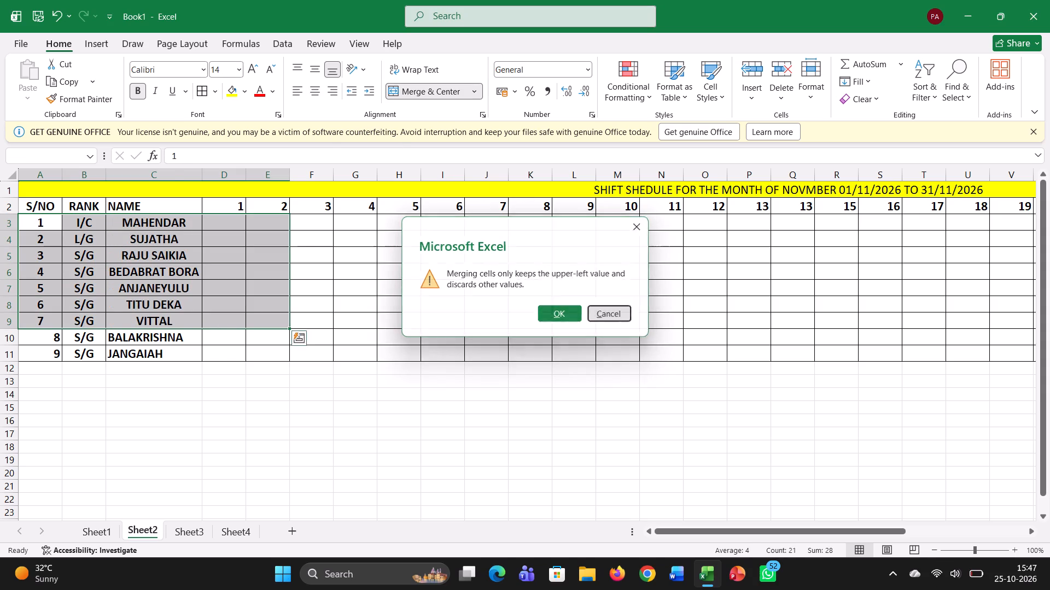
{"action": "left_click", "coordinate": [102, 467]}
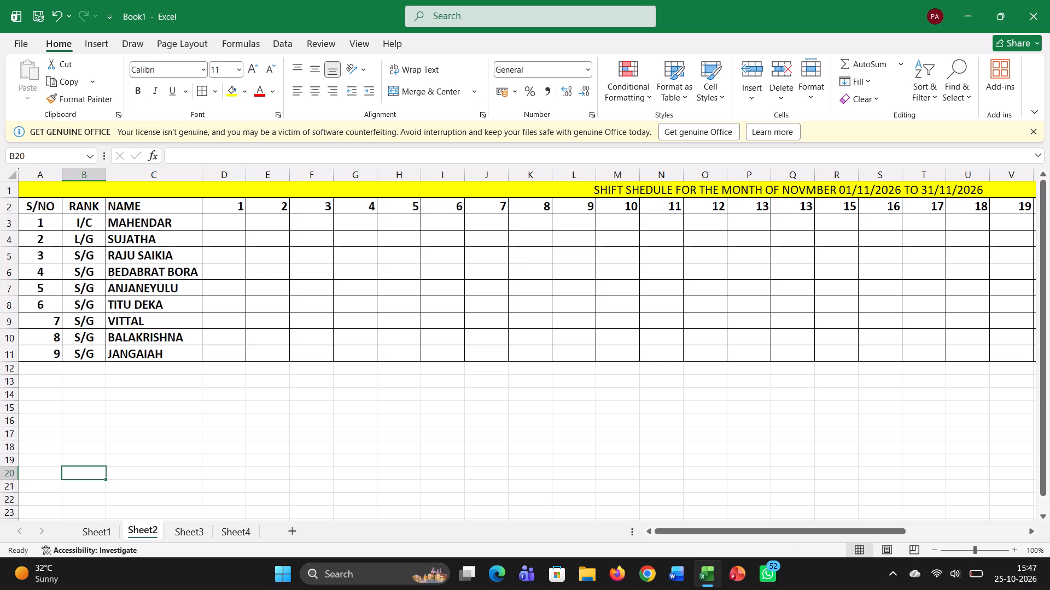
Apply Merge & Center individually to serial numbers 7 to 9, cells A9 to A11.
{"action": "left_click", "coordinate": [49, 319]}
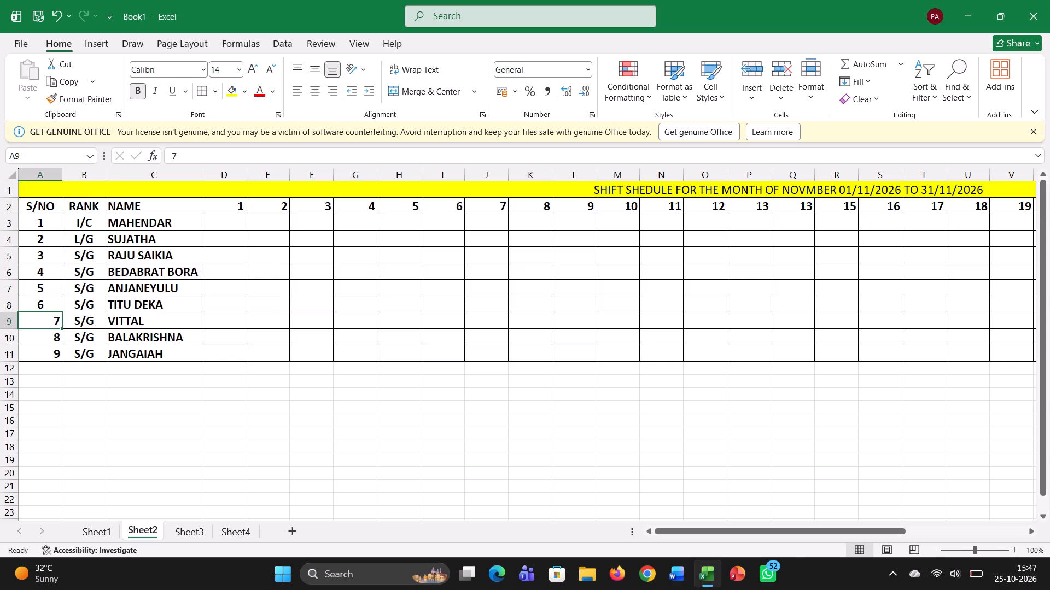
{"action": "left_click", "coordinate": [437, 93]}
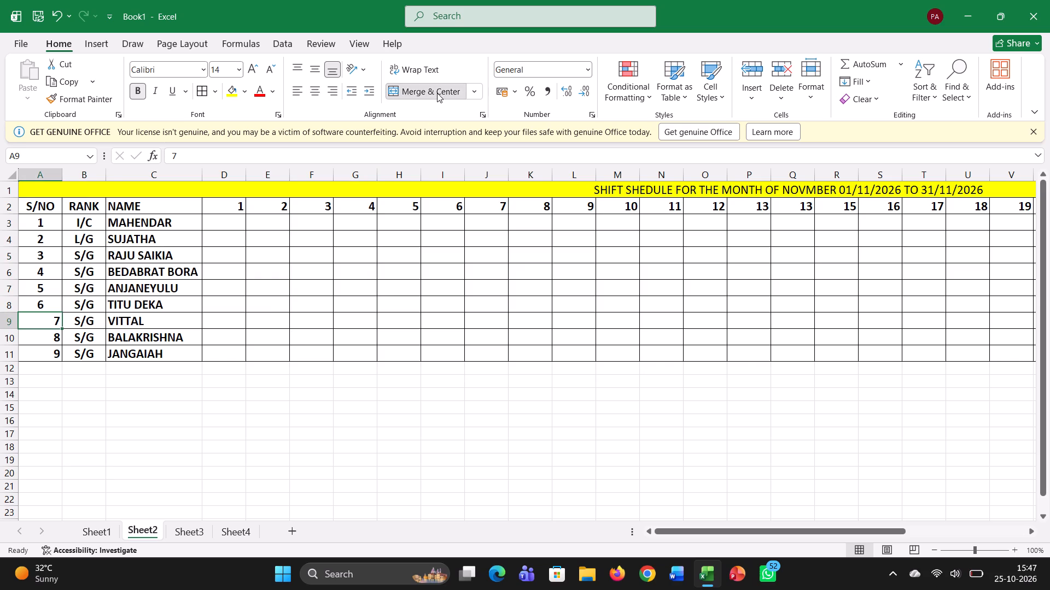
{"action": "left_click", "coordinate": [55, 343]}
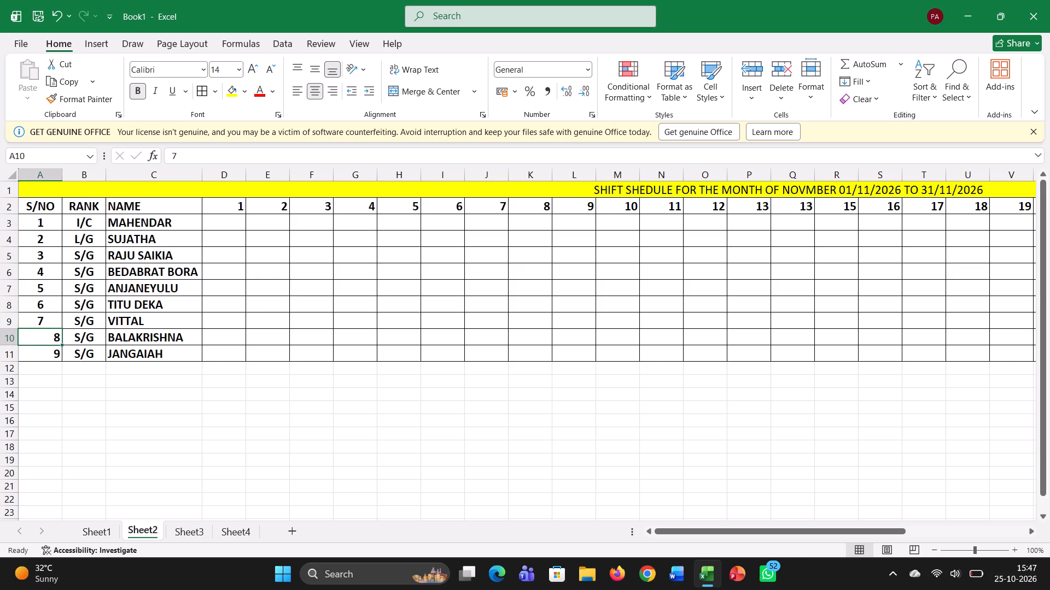
{"action": "left_click", "coordinate": [416, 97]}
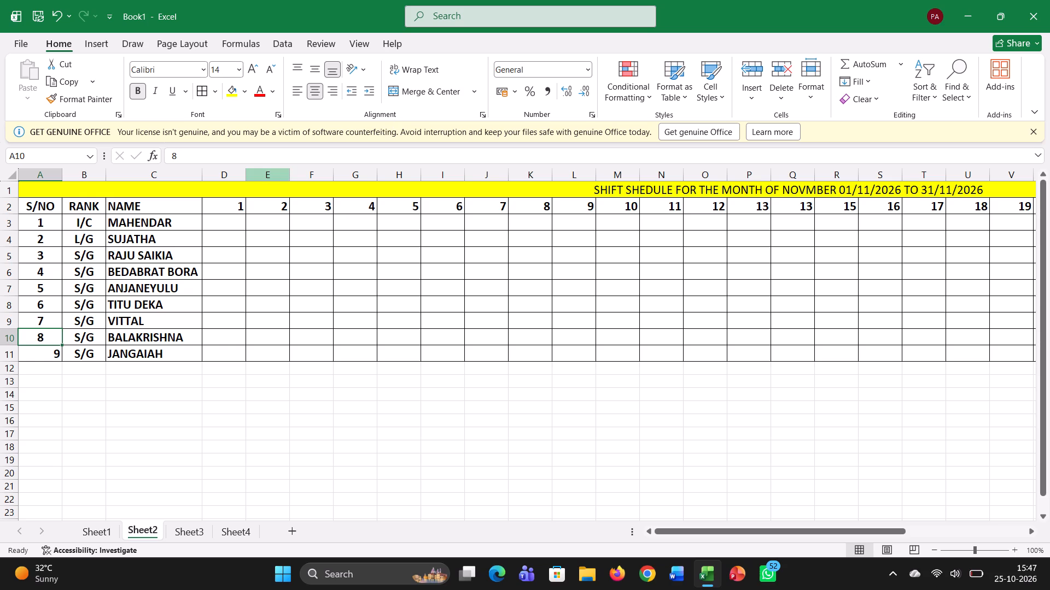
{"action": "left_click", "coordinate": [49, 355]}
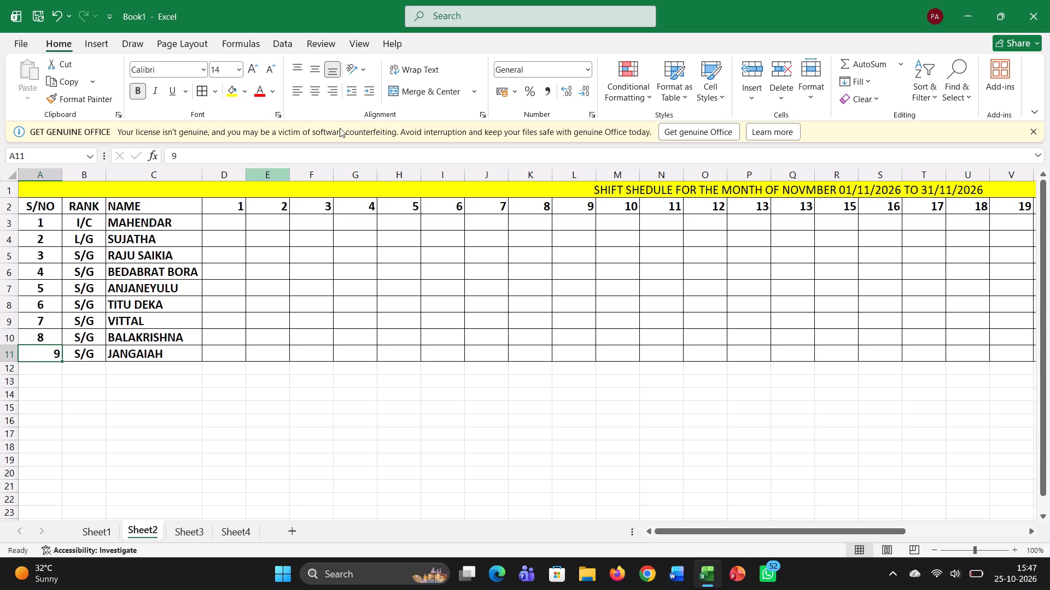
{"action": "left_click", "coordinate": [433, 85]}
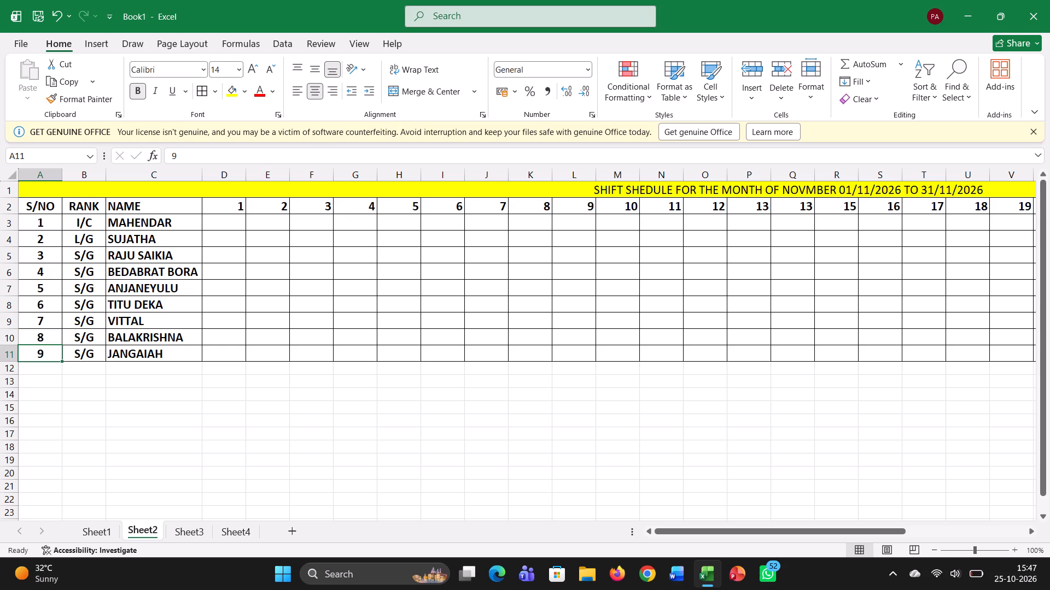
Apply Merge & Center individually to the NAME header and the names for serial numbers 1 to 3, cells C2 to C5.
{"action": "left_click", "coordinate": [164, 209]}
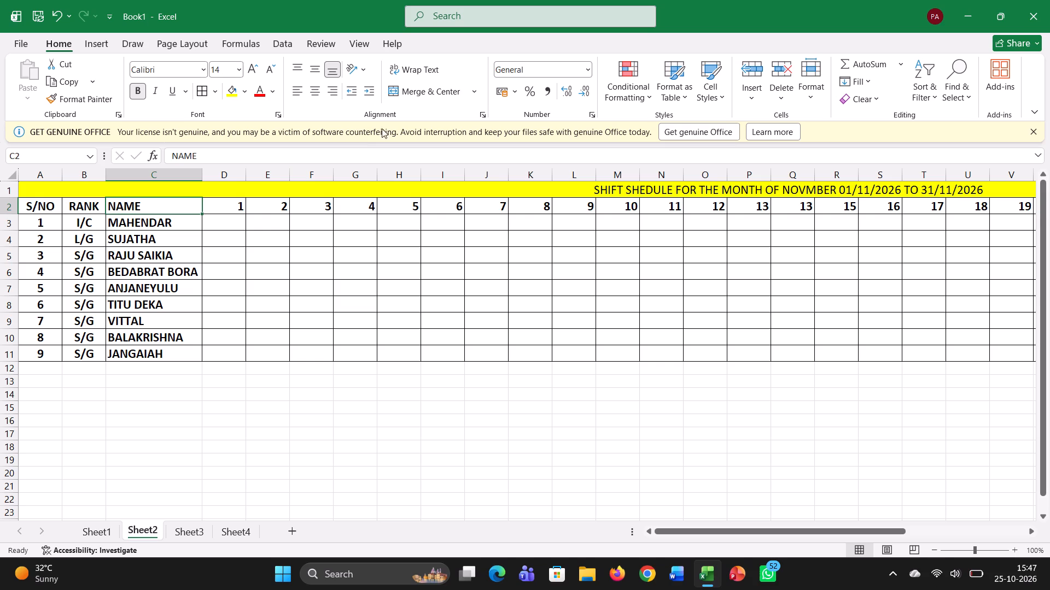
{"action": "left_click", "coordinate": [426, 87]}
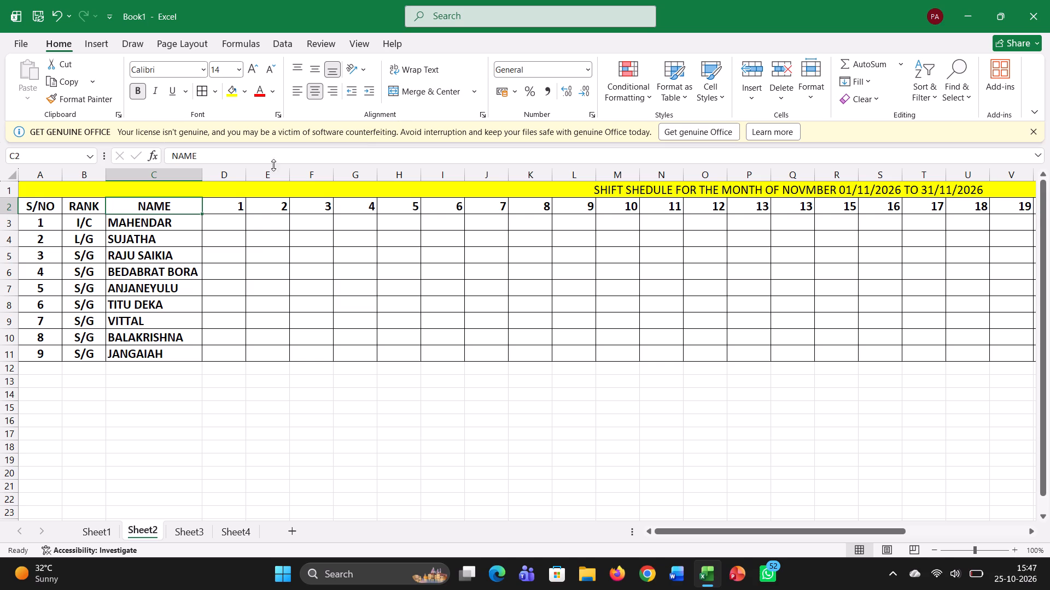
{"action": "left_click", "coordinate": [169, 228]}
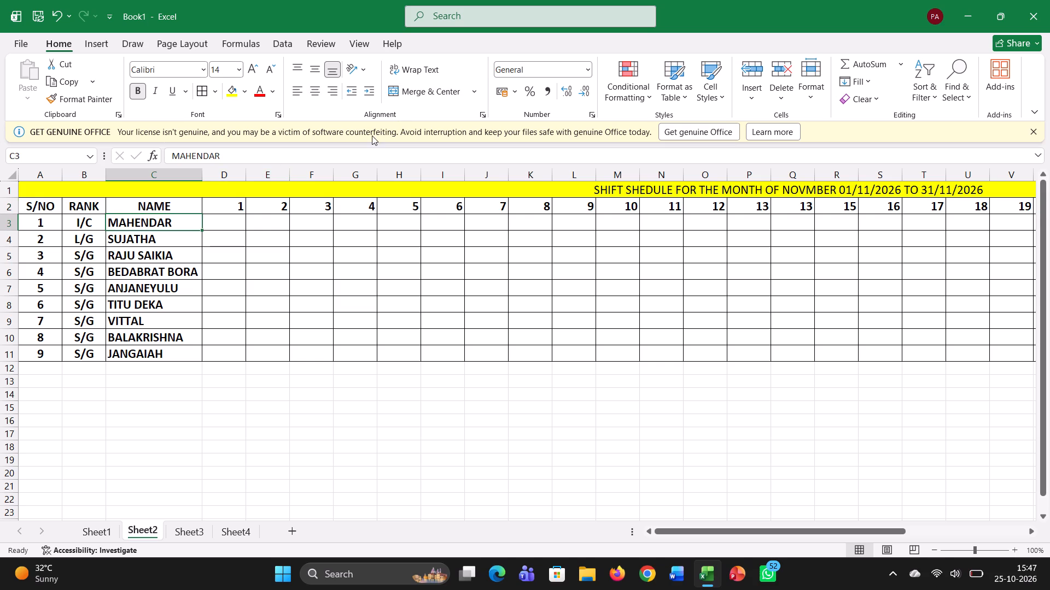
{"action": "left_click", "coordinate": [436, 96]}
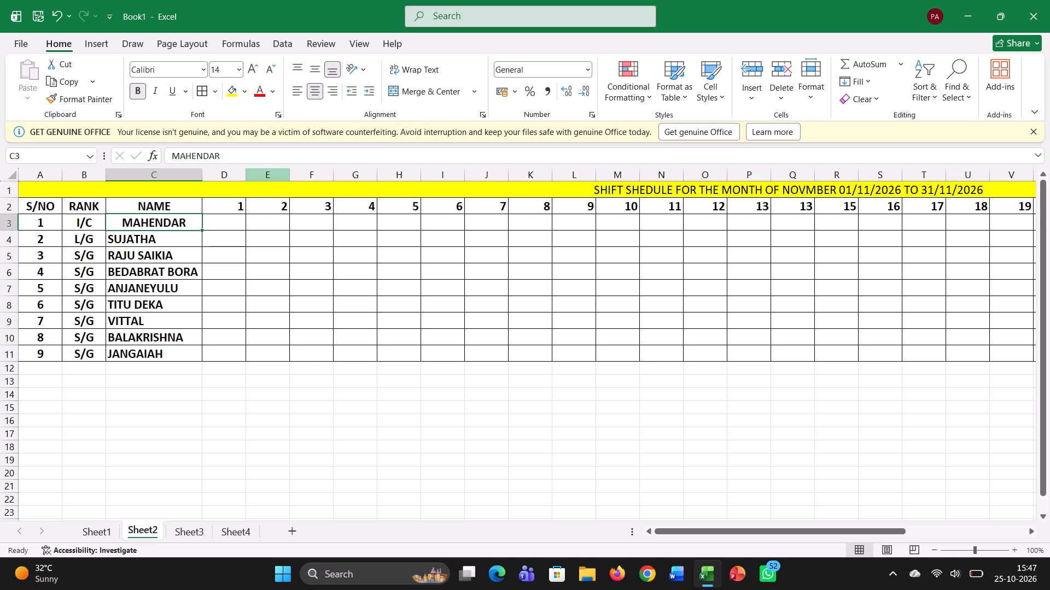
{"action": "left_click", "coordinate": [166, 237]}
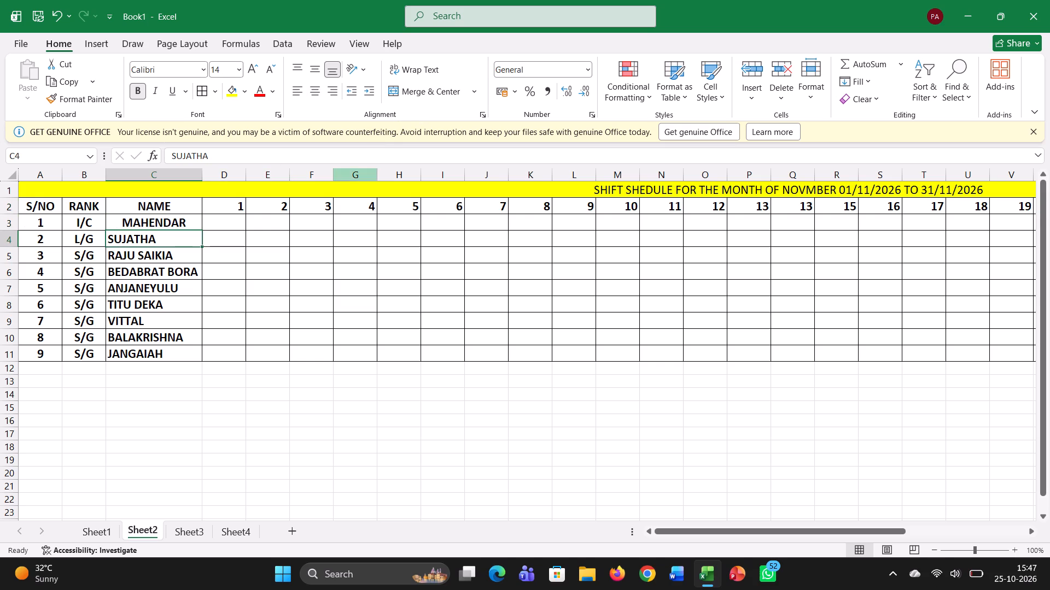
{"action": "left_click", "coordinate": [429, 99]}
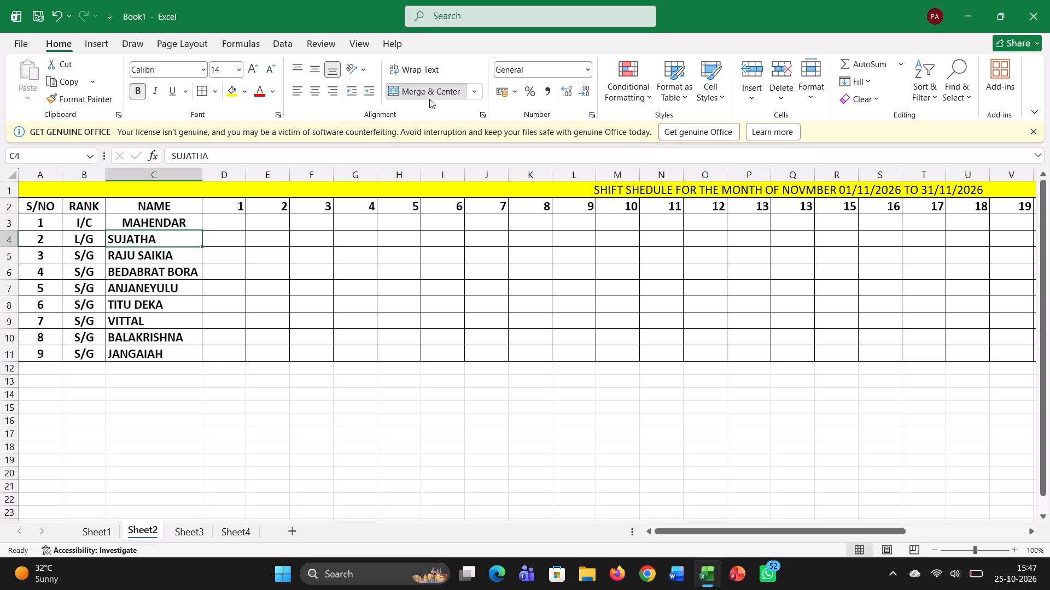
{"action": "left_click", "coordinate": [179, 247]}
{"action": "left_click", "coordinate": [178, 249]}
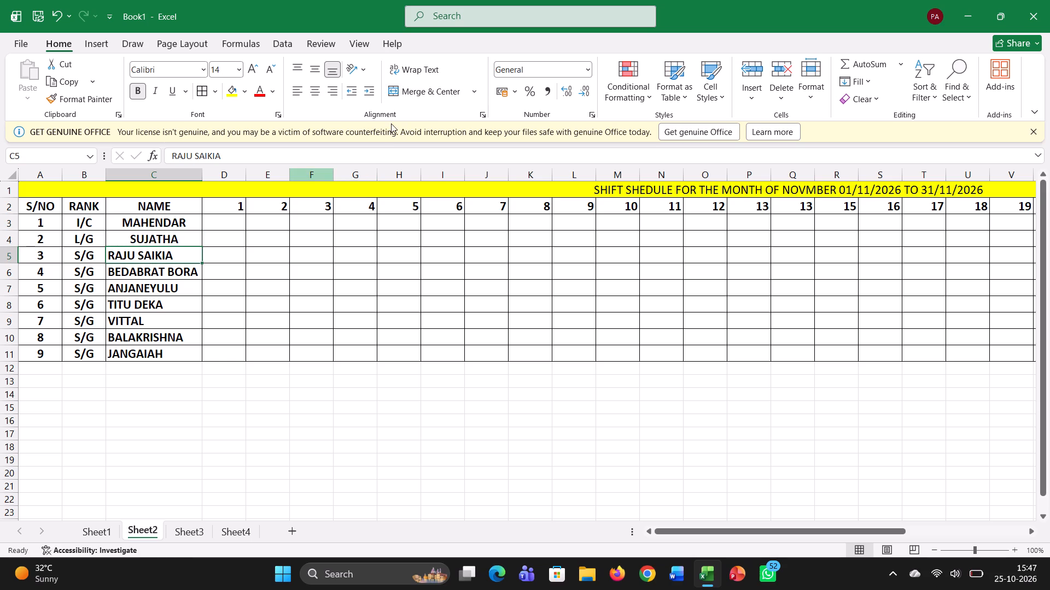
{"action": "left_click", "coordinate": [435, 90]}
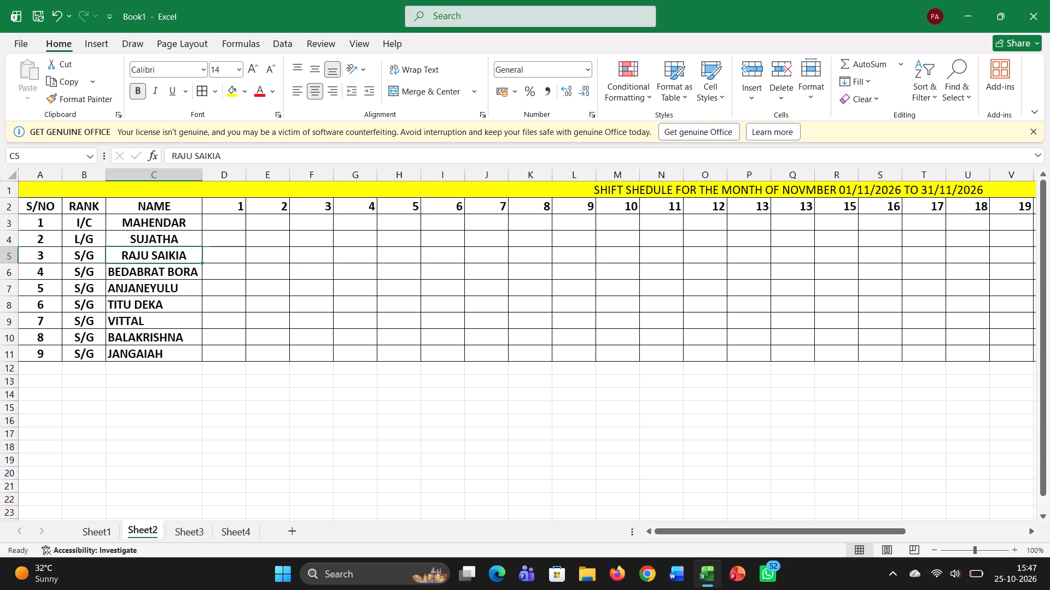
Apply Merge & Center individually to the names for serial numbers 4 to 6, cells C6 to C8.
{"action": "left_click", "coordinate": [141, 272]}
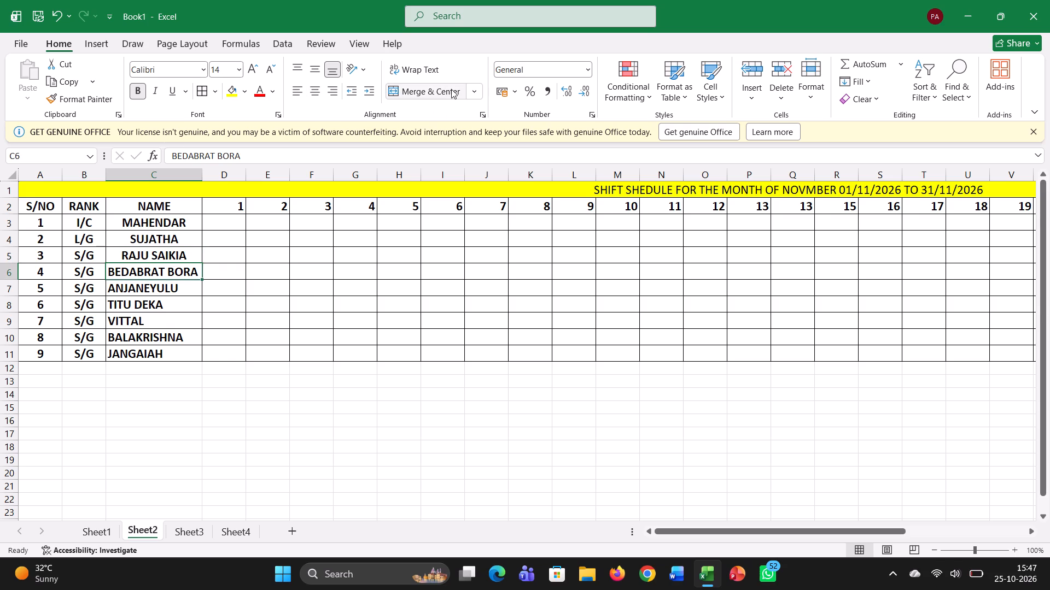
{"action": "left_click", "coordinate": [451, 88]}
{"action": "left_click", "coordinate": [174, 288]}
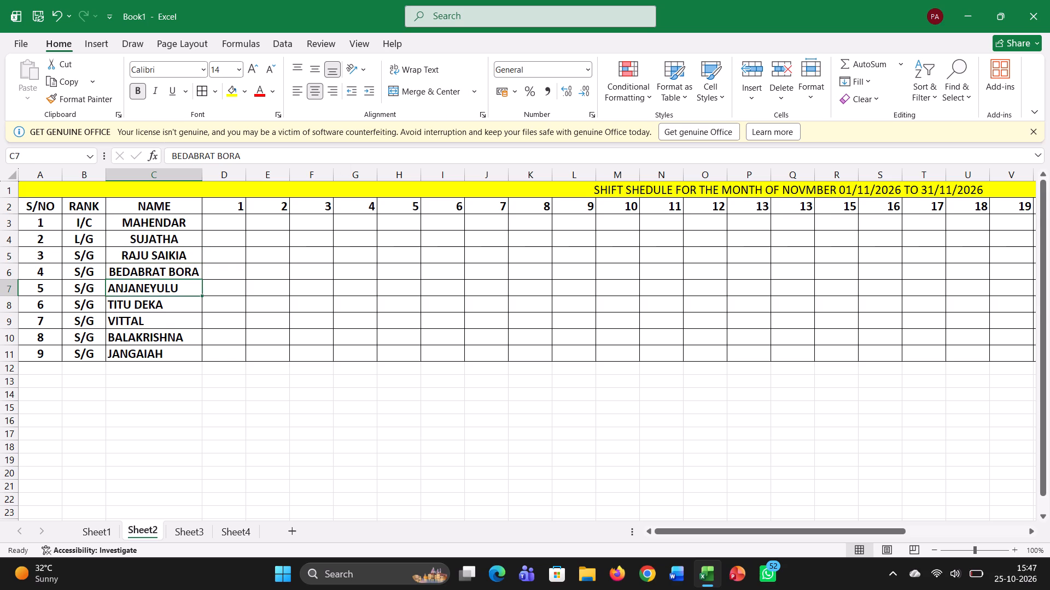
{"action": "left_click", "coordinate": [438, 100]}
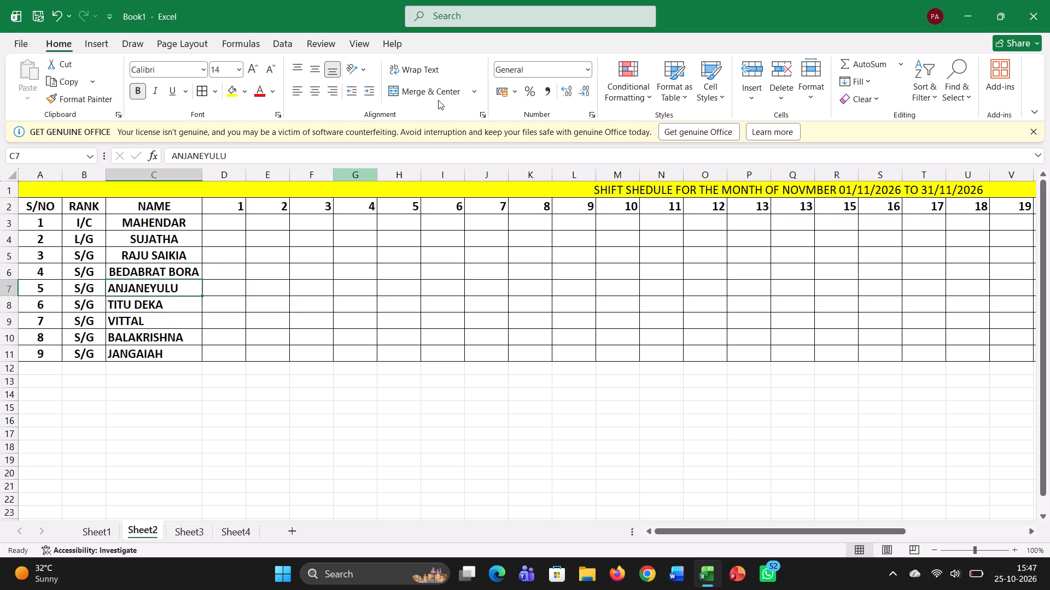
{"action": "left_click", "coordinate": [439, 96]}
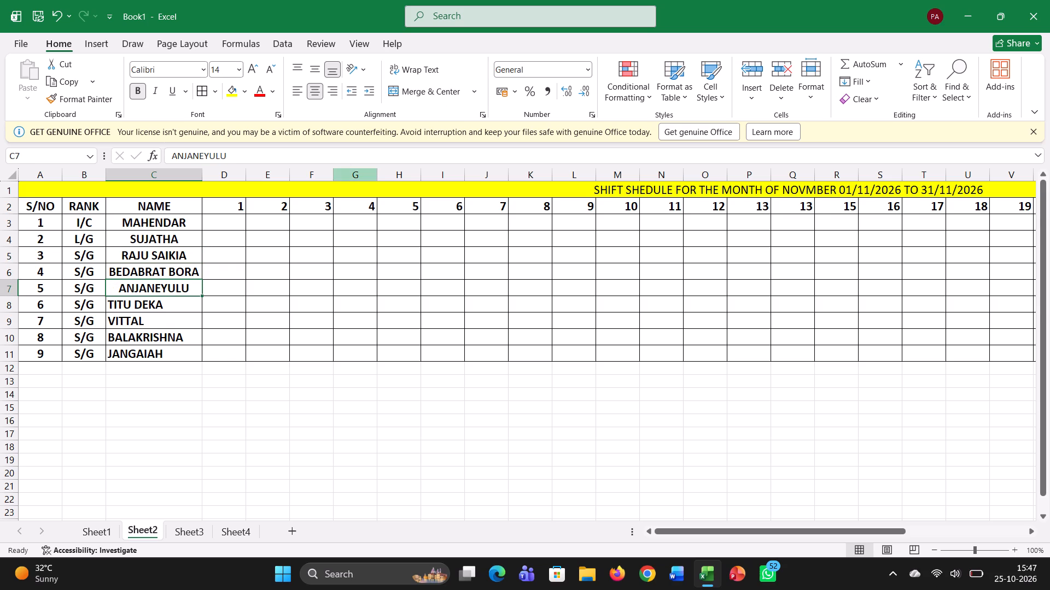
{"action": "left_click", "coordinate": [170, 303]}
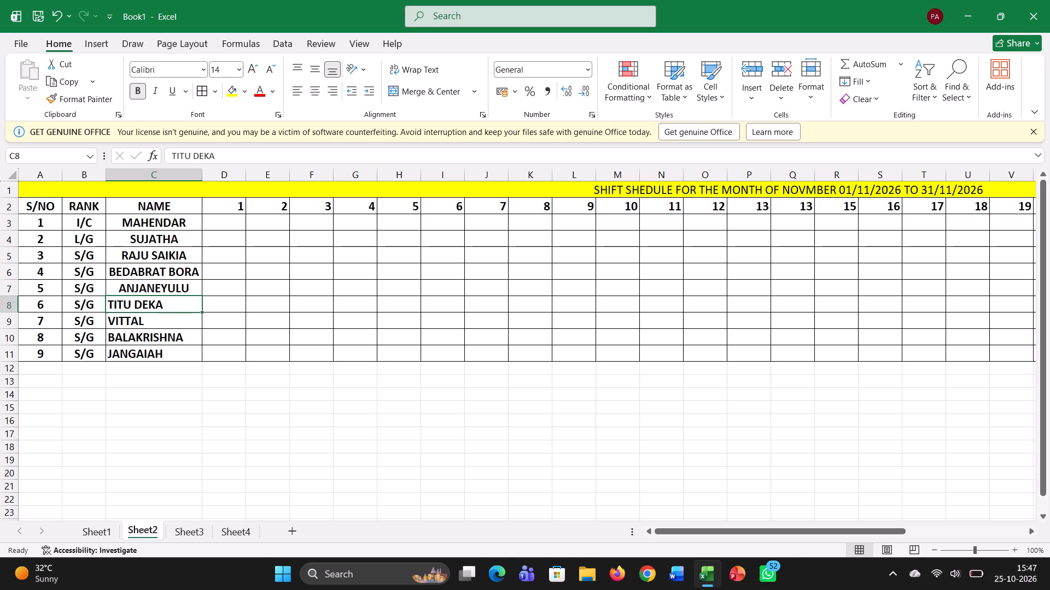
{"action": "left_click", "coordinate": [424, 94]}
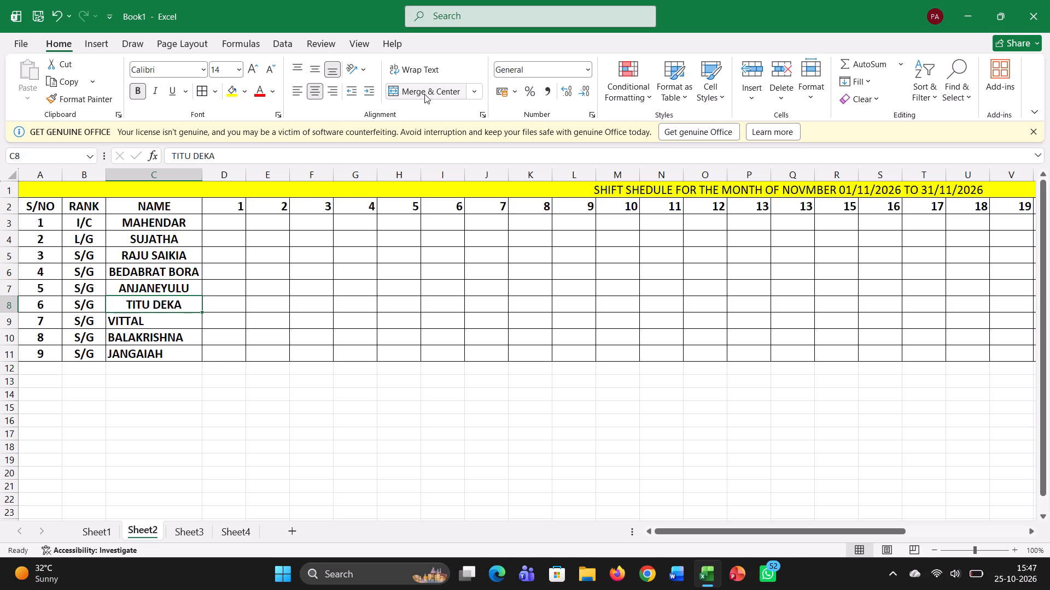
Apply Merge & Center individually to the names for serial numbers 7 to 9, cells C9 to C11.
{"action": "left_click", "coordinate": [150, 325]}
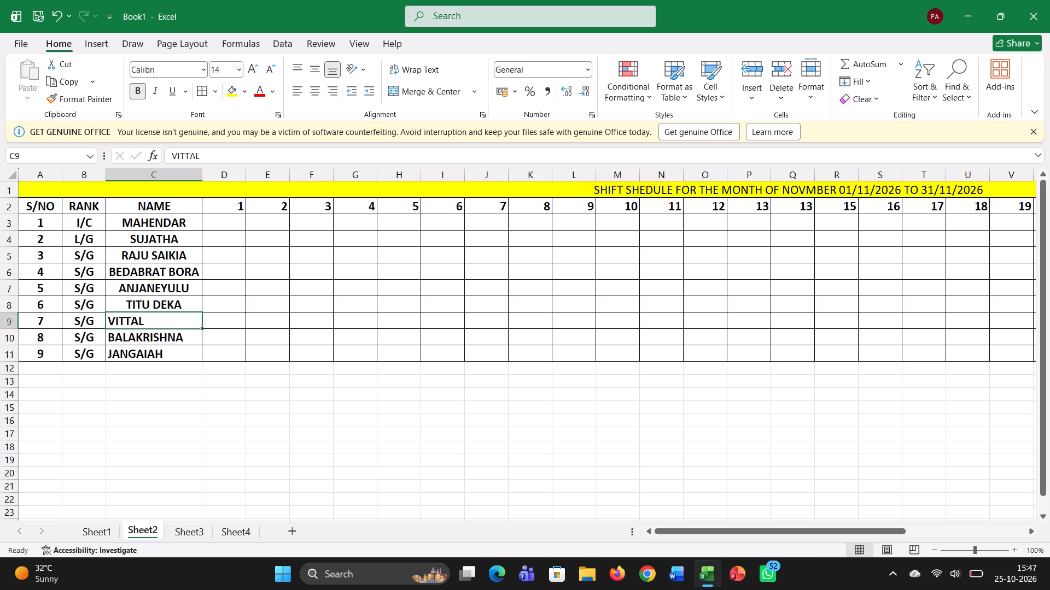
{"action": "double_click", "coordinate": [418, 98]}
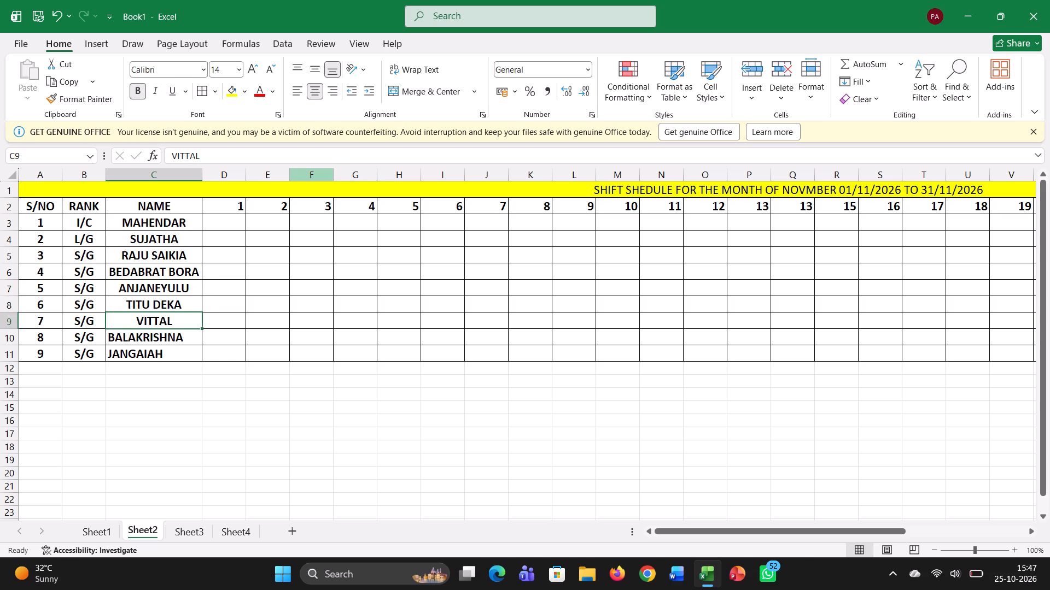
{"action": "left_click", "coordinate": [147, 341]}
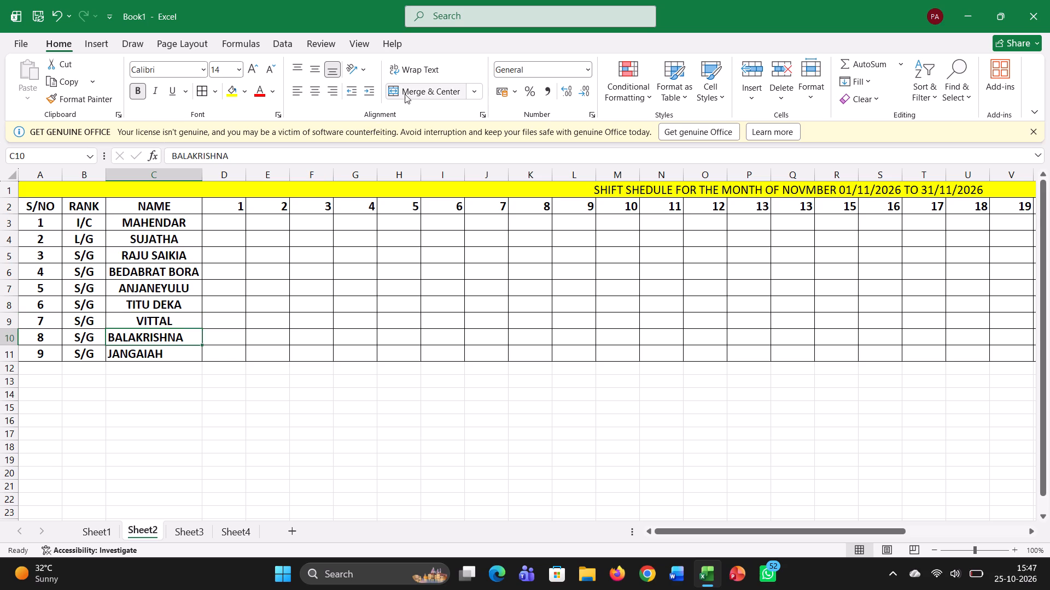
{"action": "left_click", "coordinate": [425, 91]}
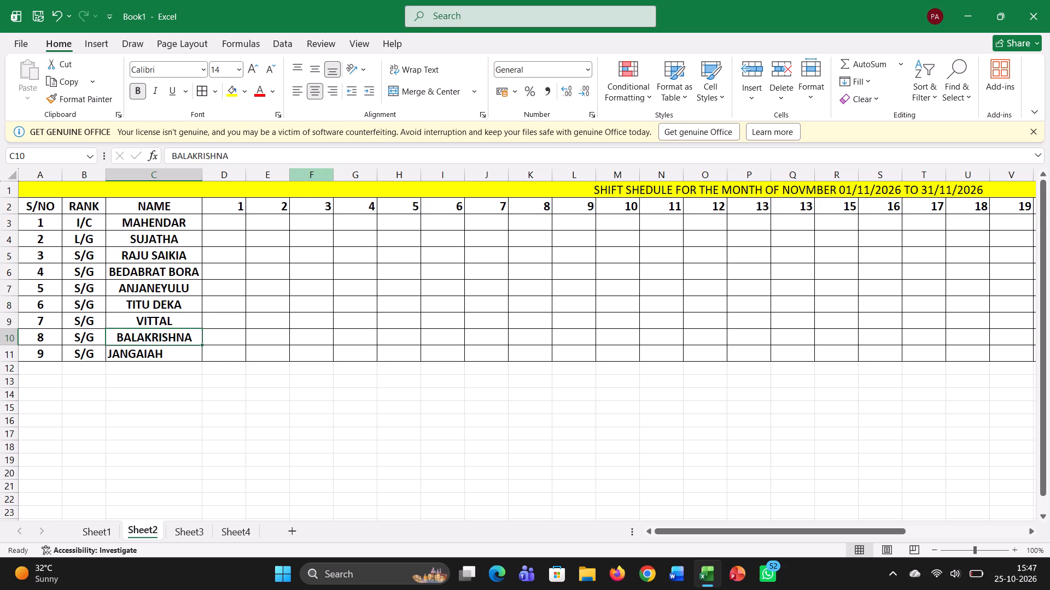
{"action": "left_click", "coordinate": [149, 352]}
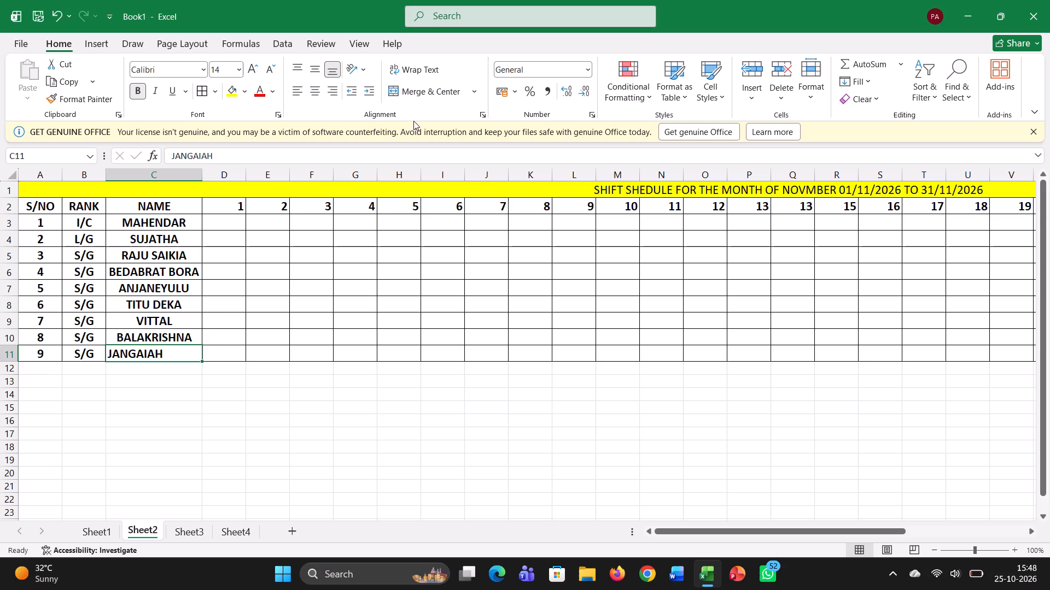
{"action": "left_click", "coordinate": [439, 91]}
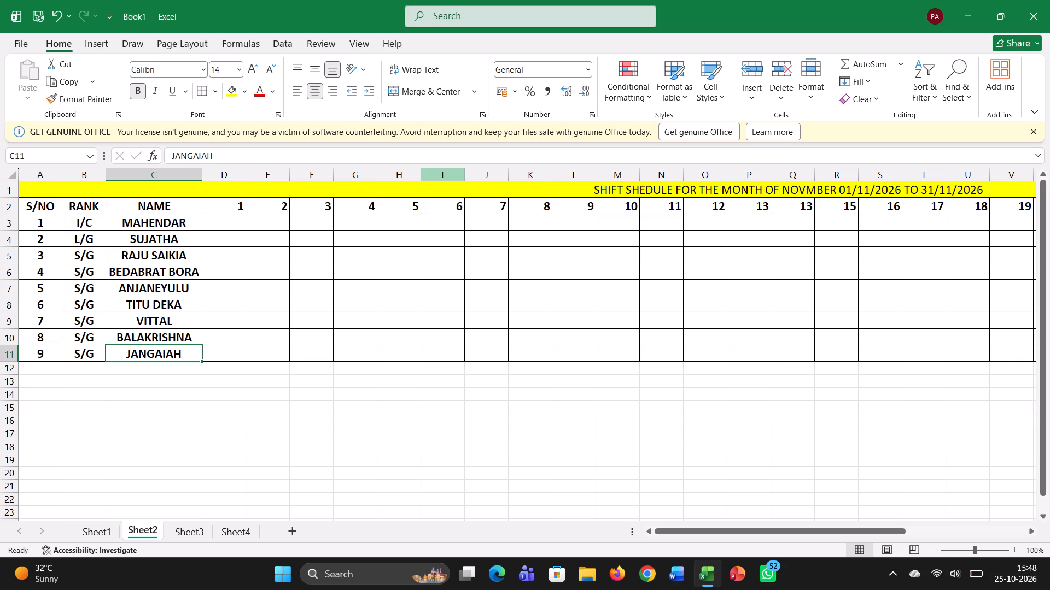
{"action": "left_click", "coordinate": [387, 428]}
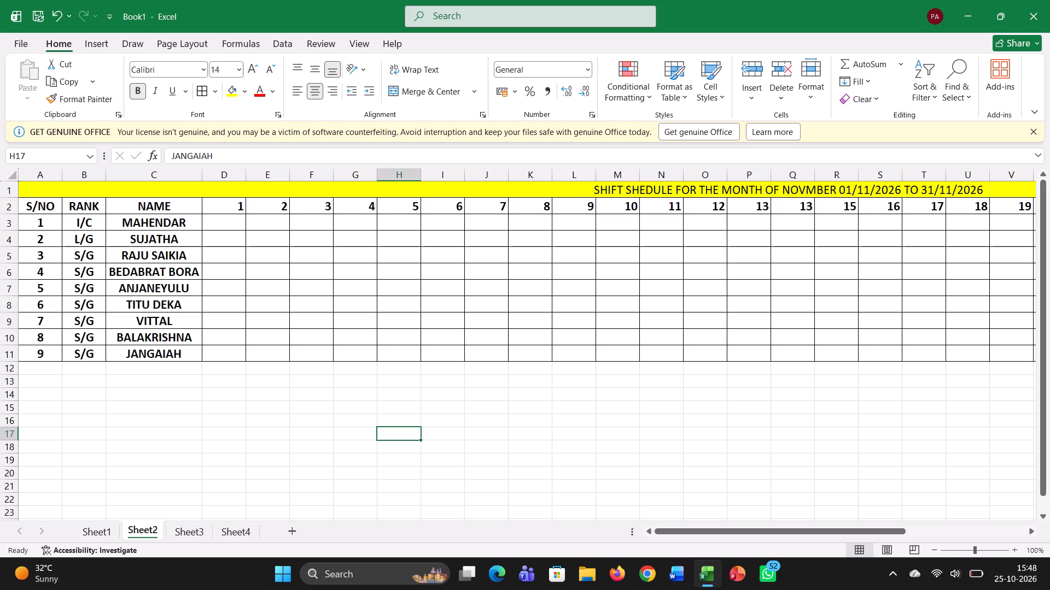
Apply Merge & Center individually to the day headers 1 and 2, cells D2 and E2.
{"action": "left_click", "coordinate": [241, 215]}
{"action": "left_click", "coordinate": [241, 204]}
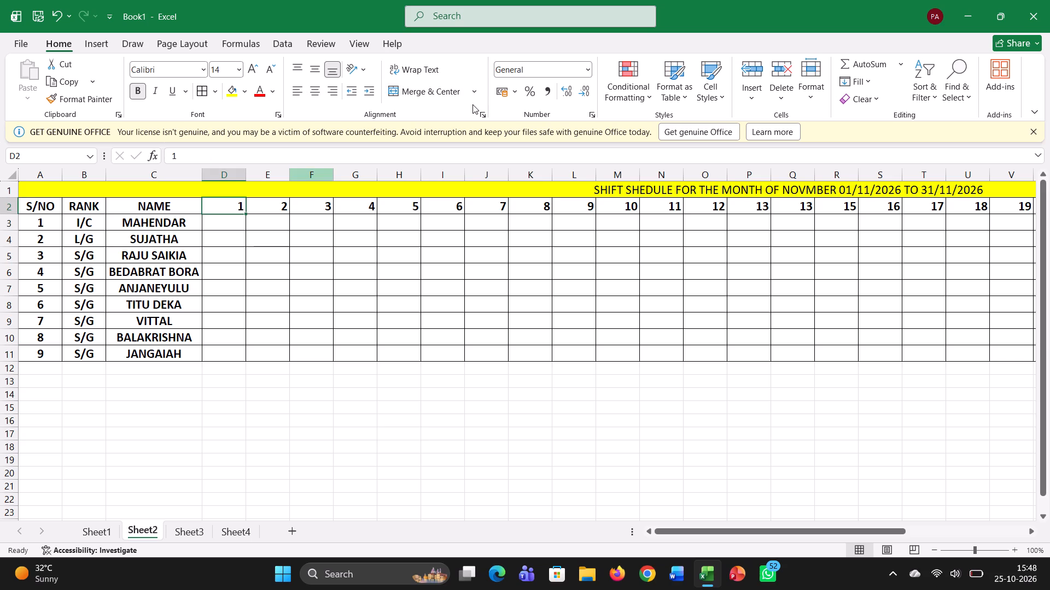
{"action": "left_click", "coordinate": [448, 91]}
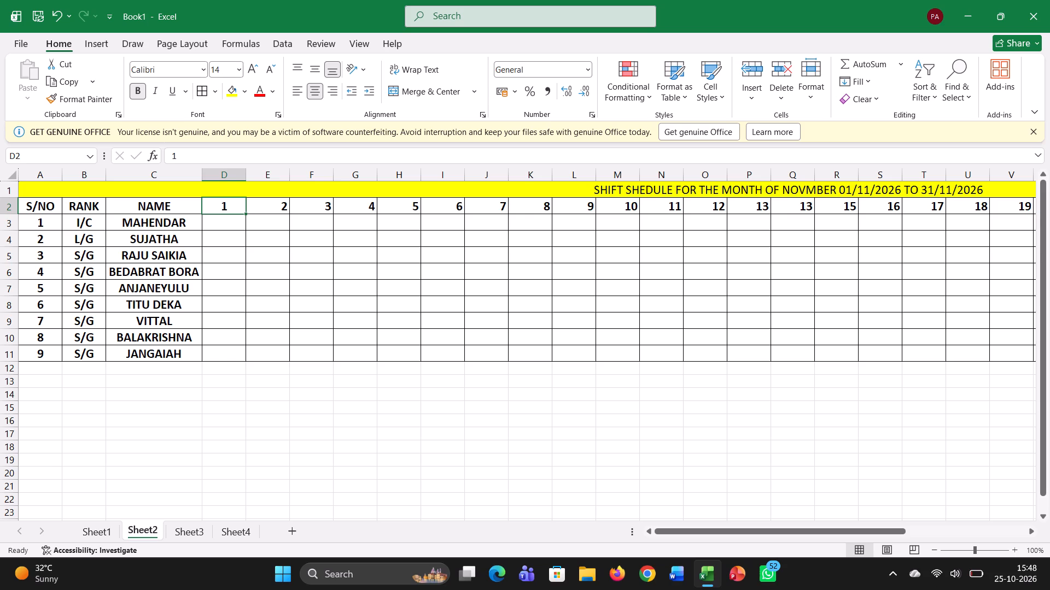
{"action": "left_click", "coordinate": [285, 213]}
{"action": "left_click", "coordinate": [441, 92]}
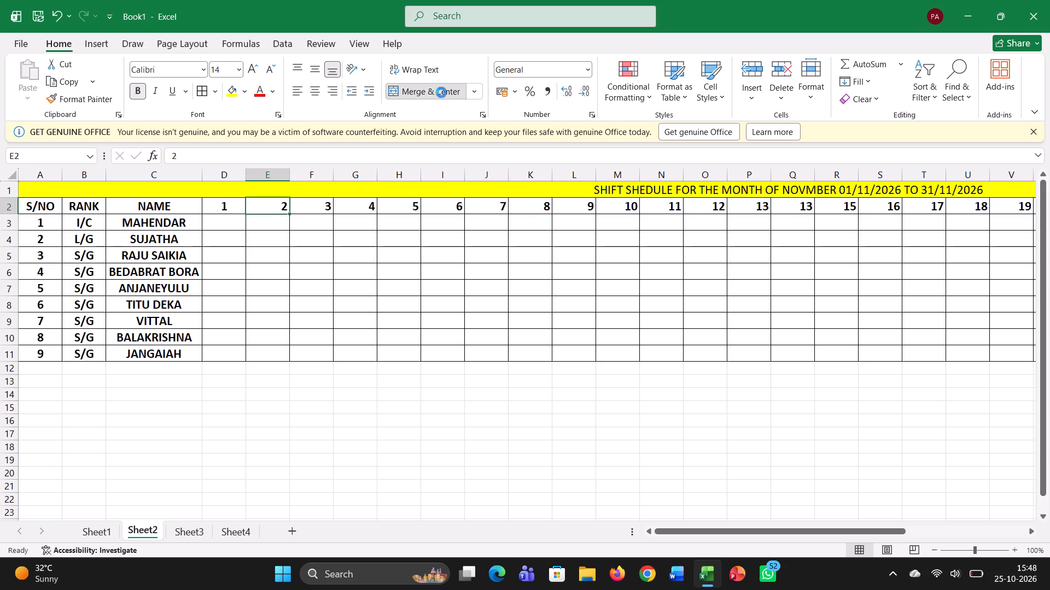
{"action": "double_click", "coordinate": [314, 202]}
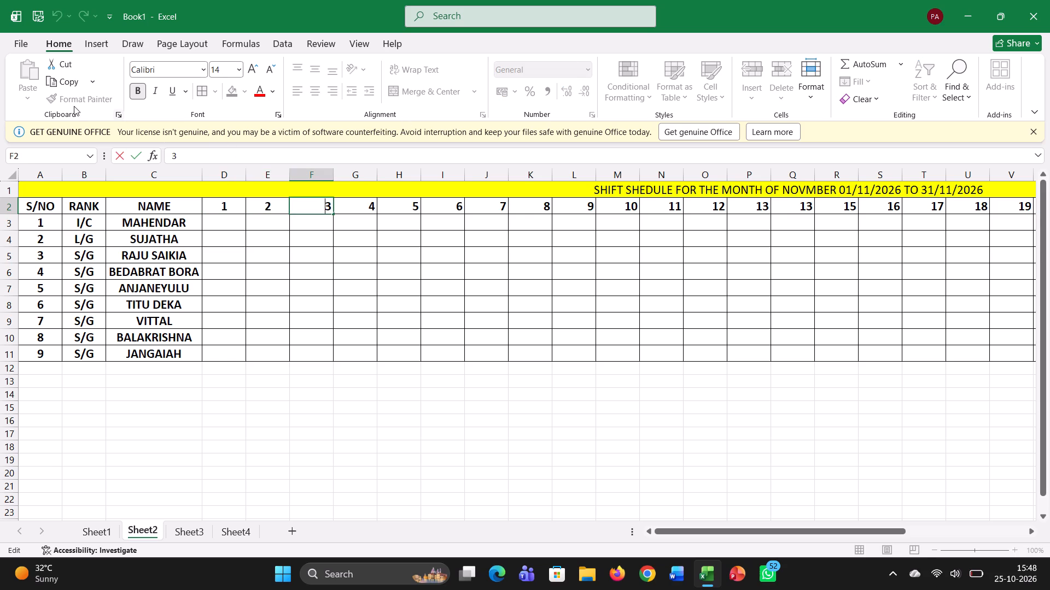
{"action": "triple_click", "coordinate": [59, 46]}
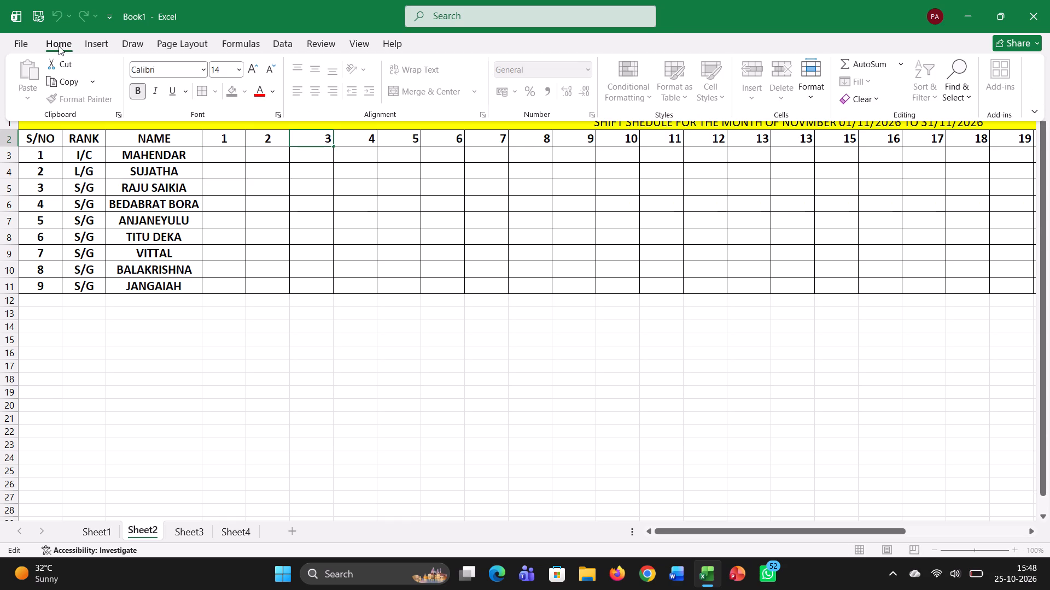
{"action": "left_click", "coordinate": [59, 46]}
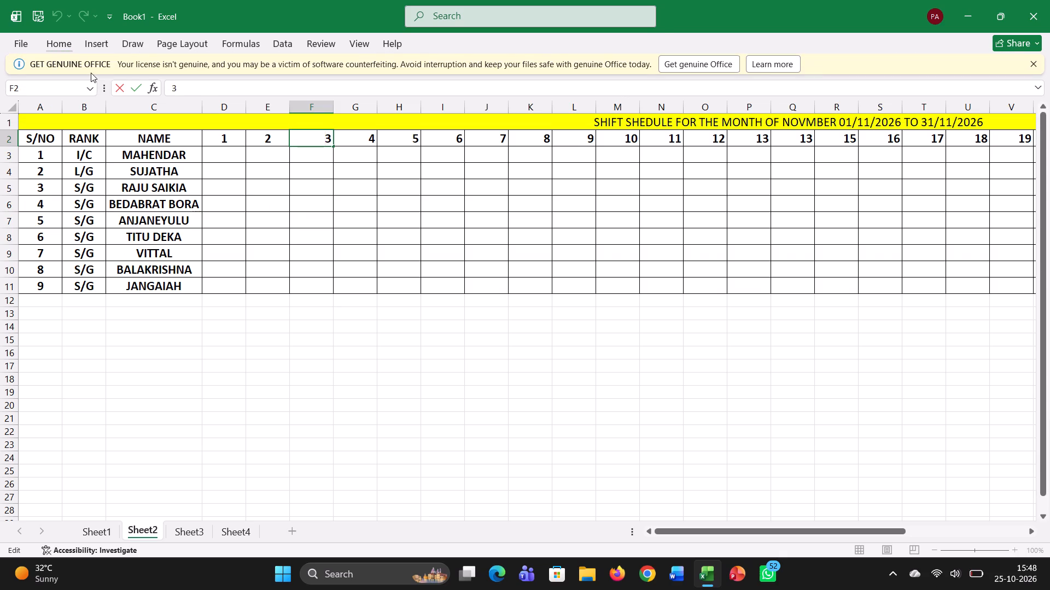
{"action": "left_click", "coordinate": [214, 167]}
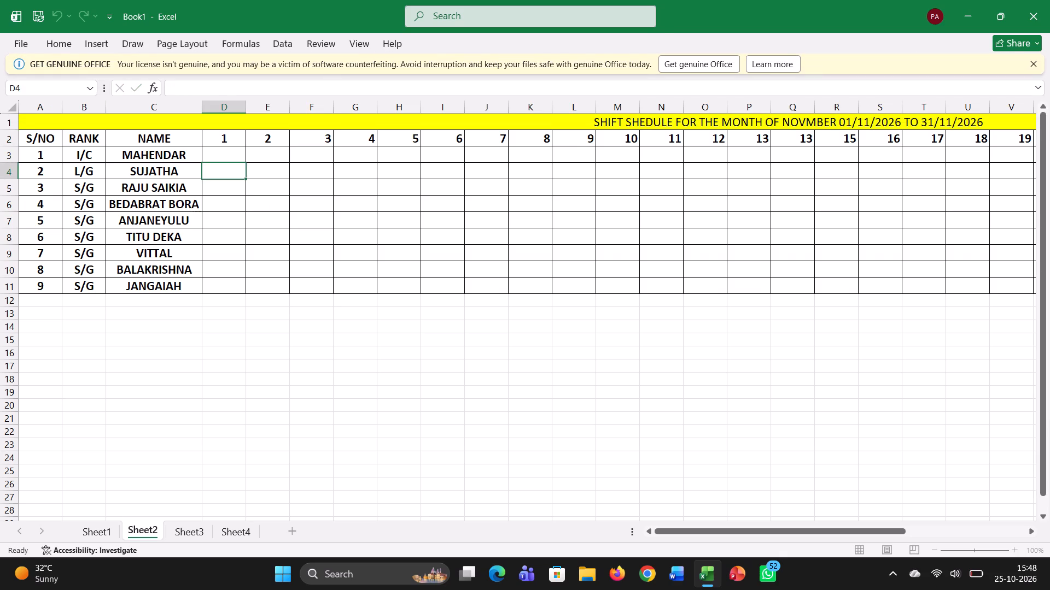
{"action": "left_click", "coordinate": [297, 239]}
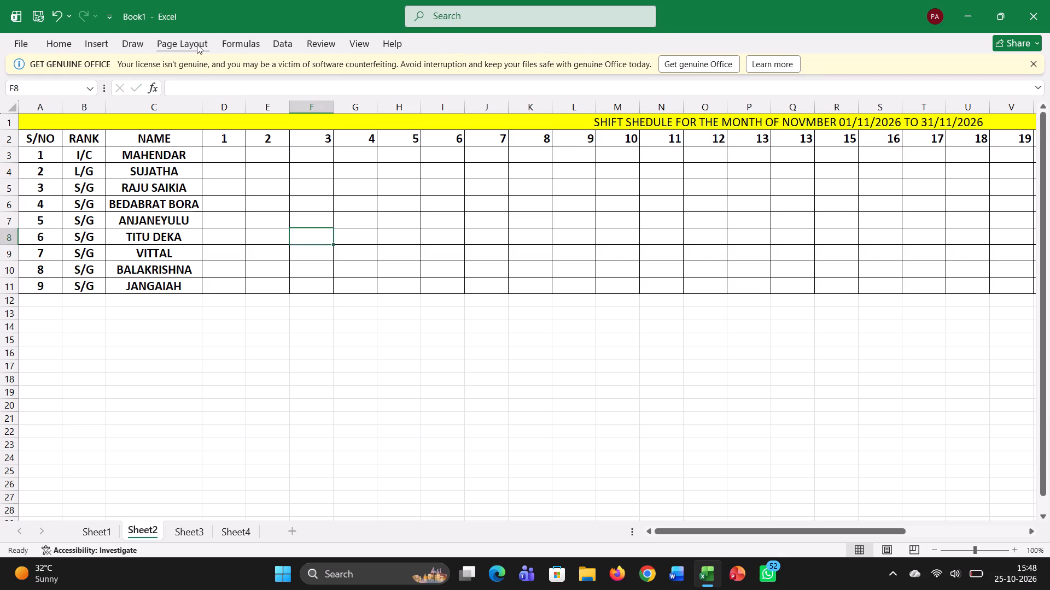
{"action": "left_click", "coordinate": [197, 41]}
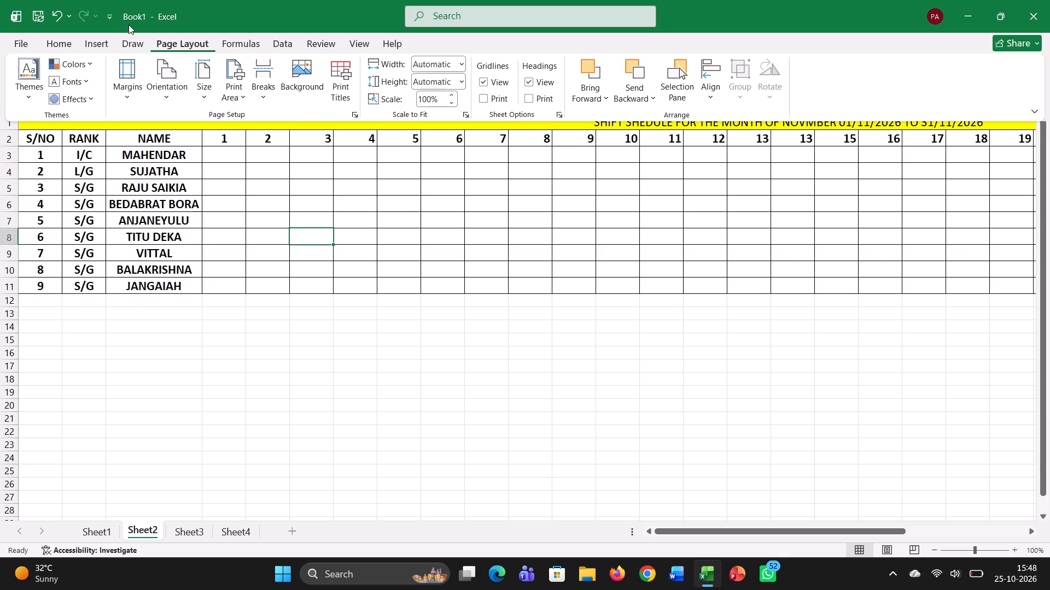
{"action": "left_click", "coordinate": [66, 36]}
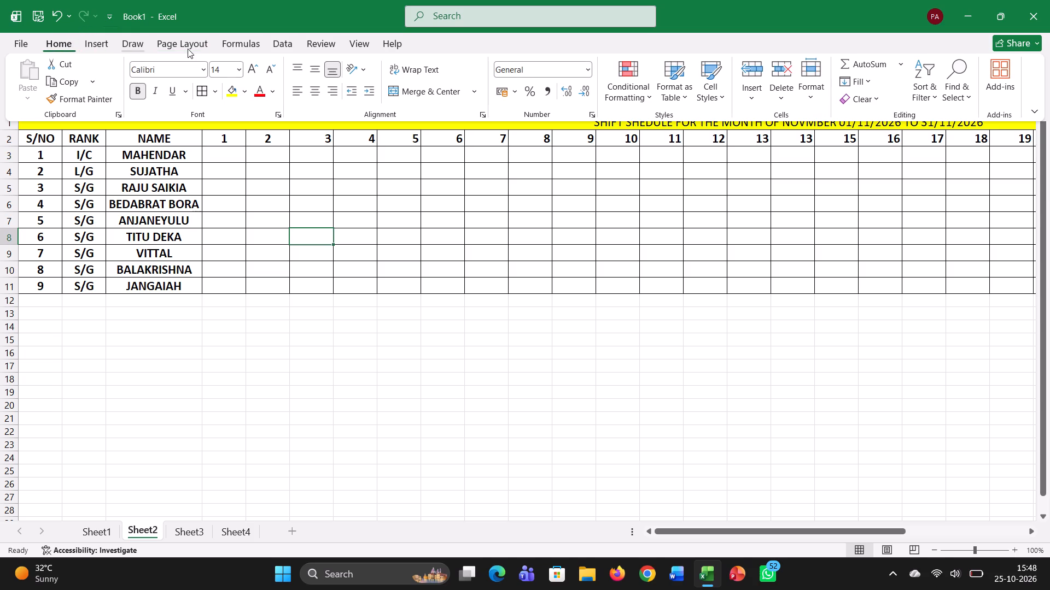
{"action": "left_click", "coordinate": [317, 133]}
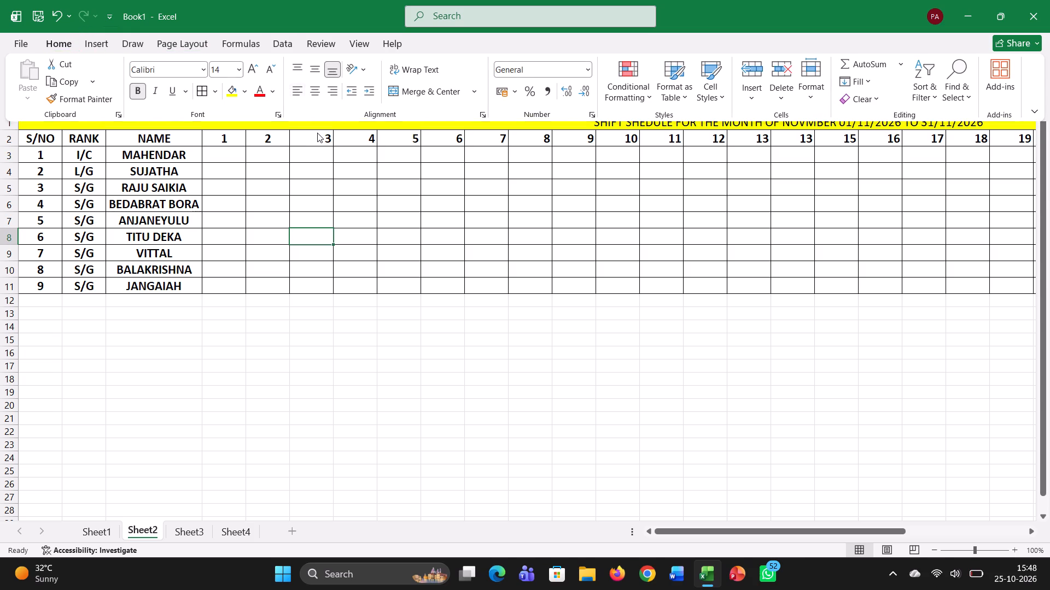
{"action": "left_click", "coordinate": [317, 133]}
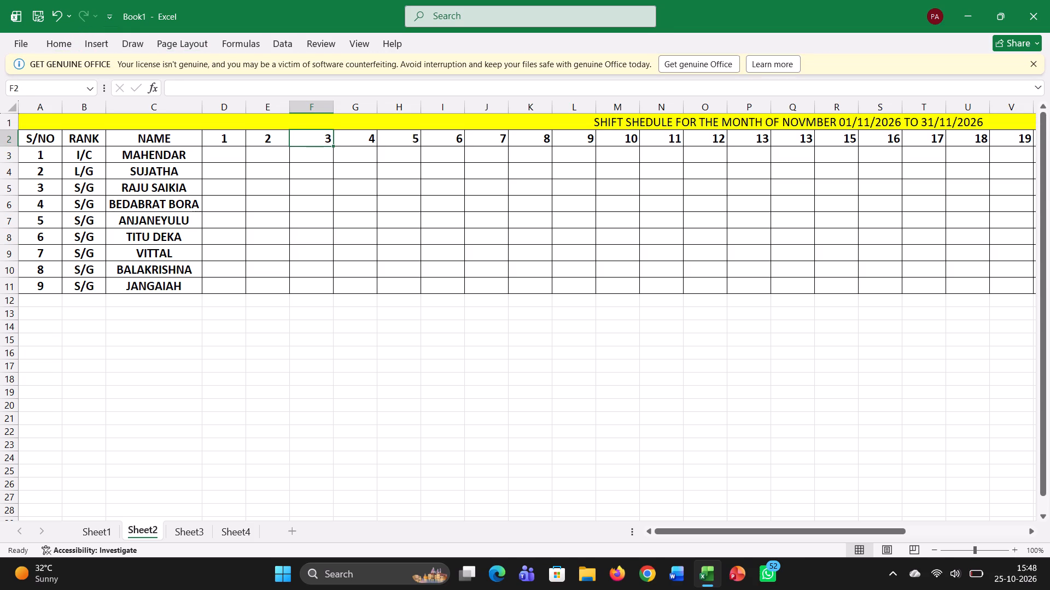
Apply Merge & Center to the day header 4 in cell G2.
{"action": "left_click", "coordinate": [348, 141]}
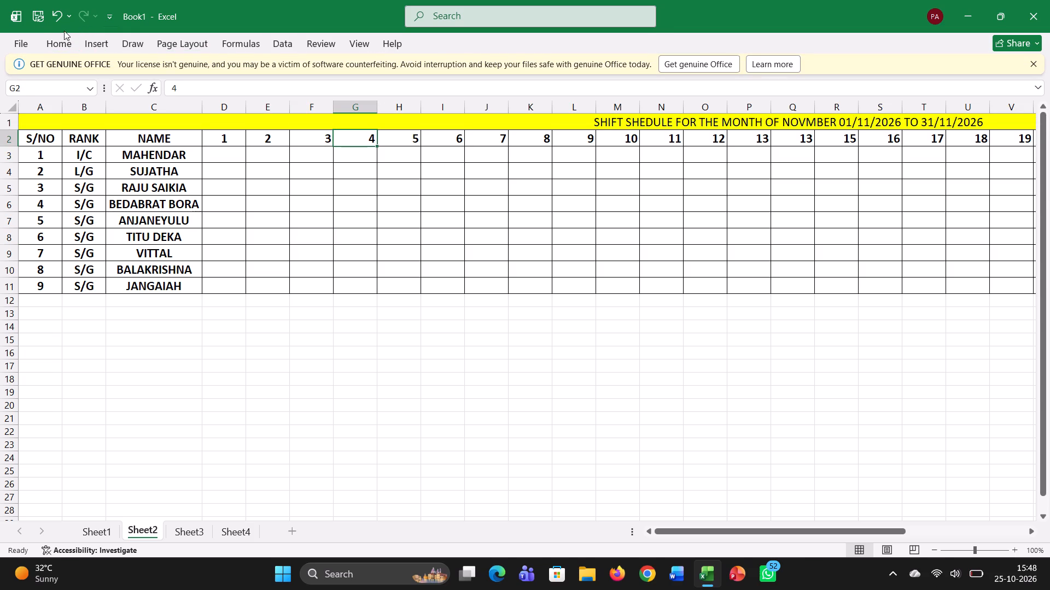
{"action": "left_click", "coordinate": [62, 41]}
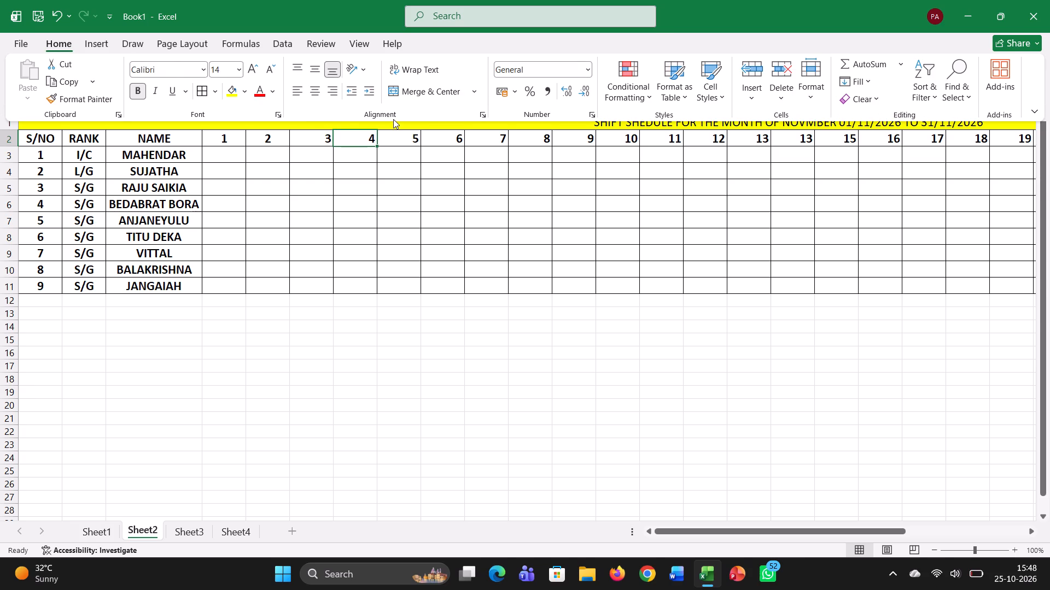
{"action": "left_click", "coordinate": [434, 88]}
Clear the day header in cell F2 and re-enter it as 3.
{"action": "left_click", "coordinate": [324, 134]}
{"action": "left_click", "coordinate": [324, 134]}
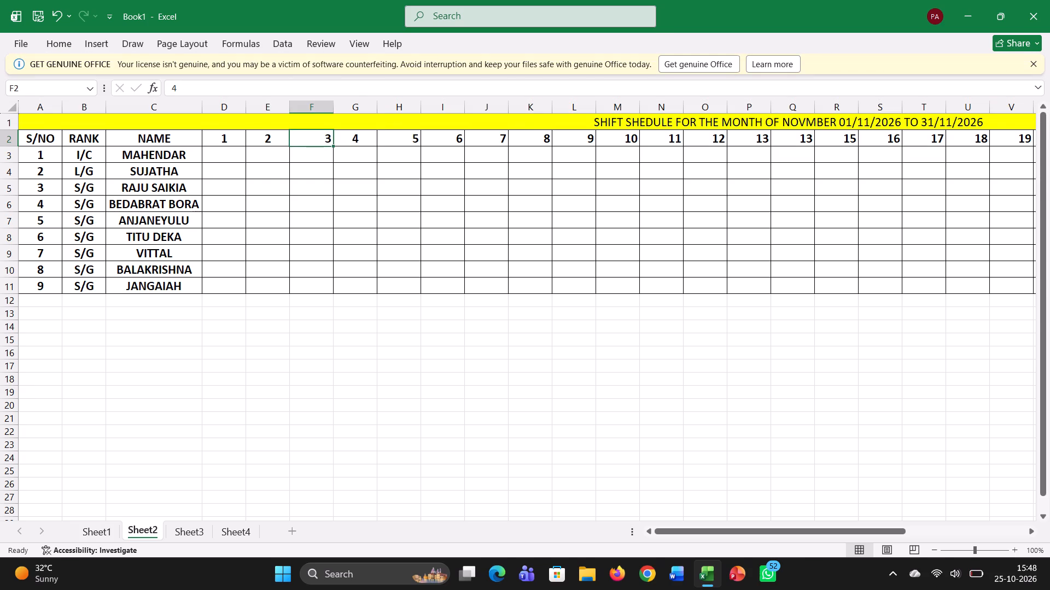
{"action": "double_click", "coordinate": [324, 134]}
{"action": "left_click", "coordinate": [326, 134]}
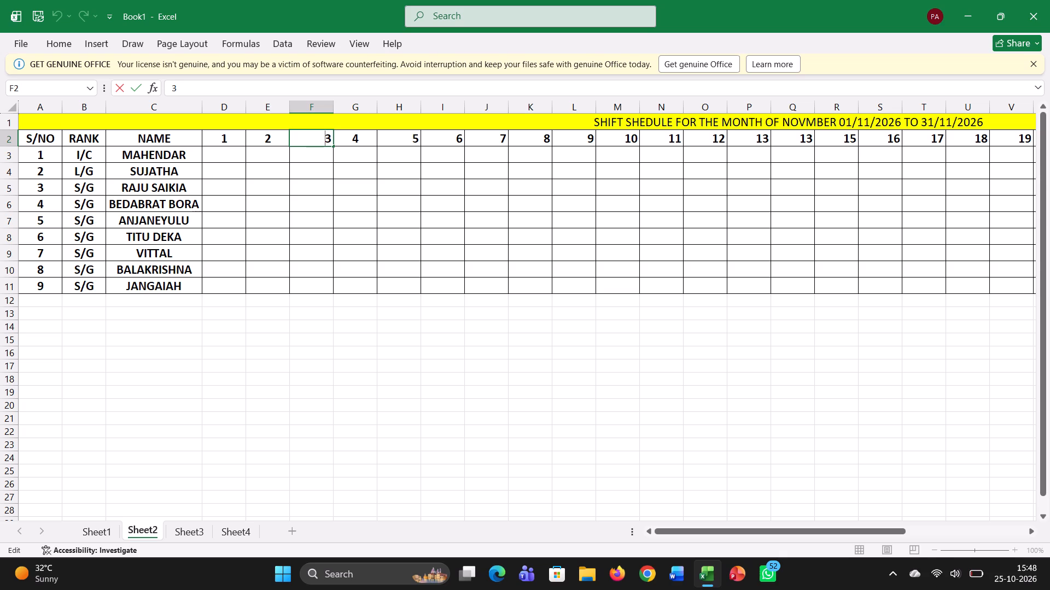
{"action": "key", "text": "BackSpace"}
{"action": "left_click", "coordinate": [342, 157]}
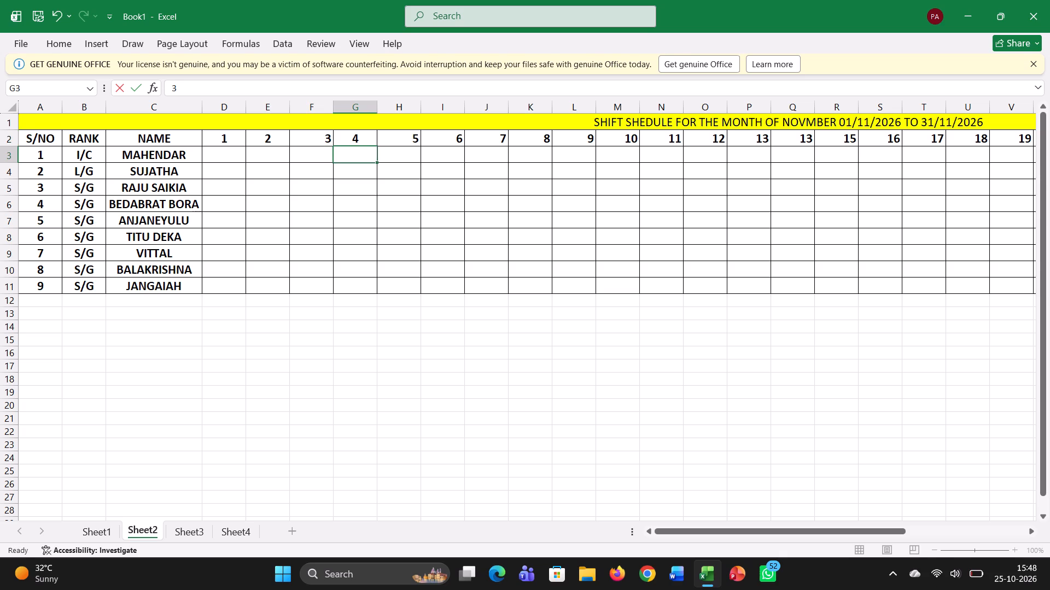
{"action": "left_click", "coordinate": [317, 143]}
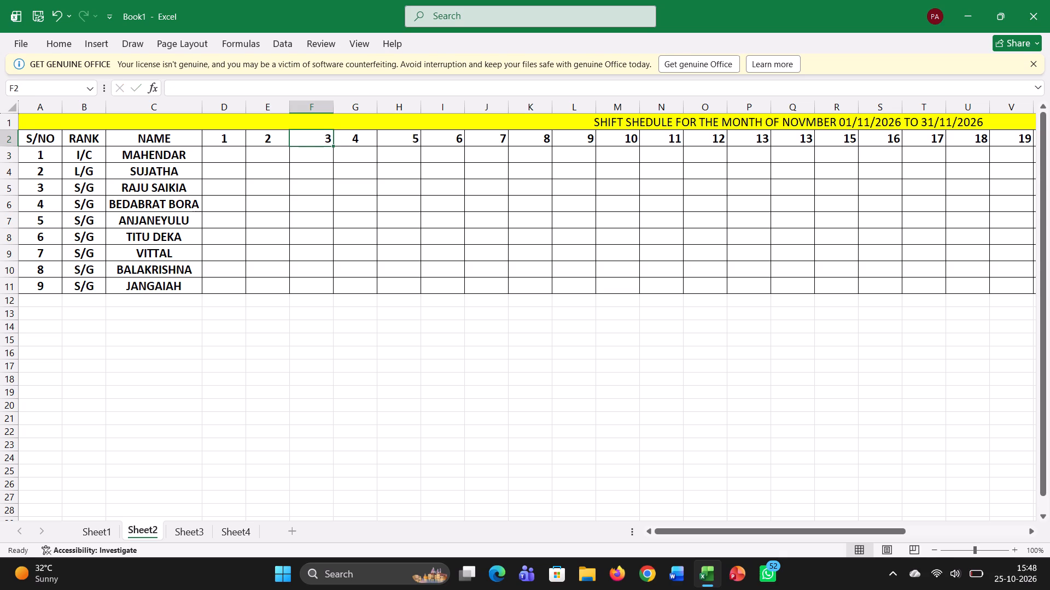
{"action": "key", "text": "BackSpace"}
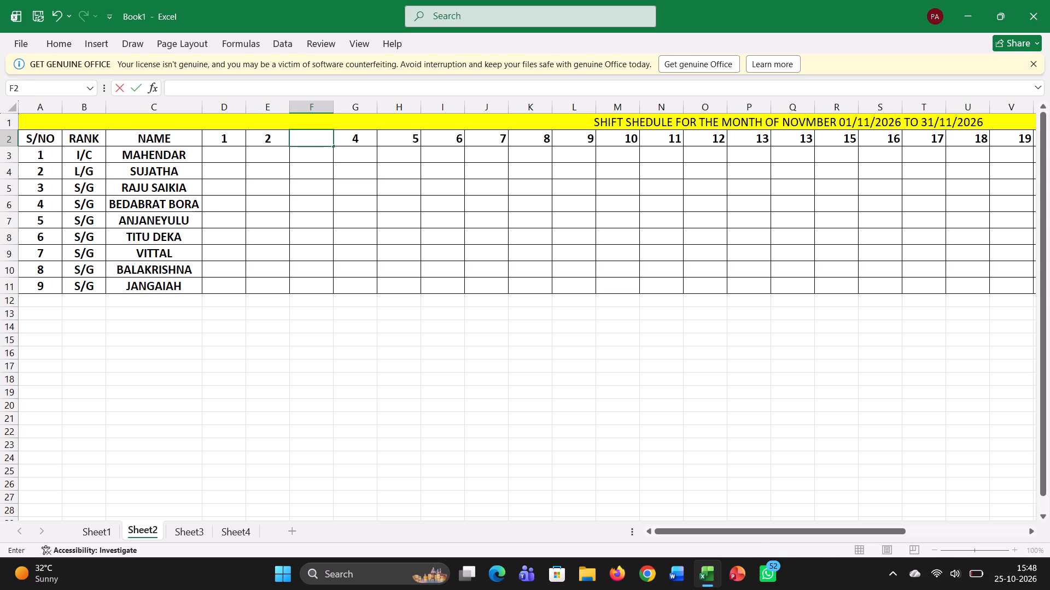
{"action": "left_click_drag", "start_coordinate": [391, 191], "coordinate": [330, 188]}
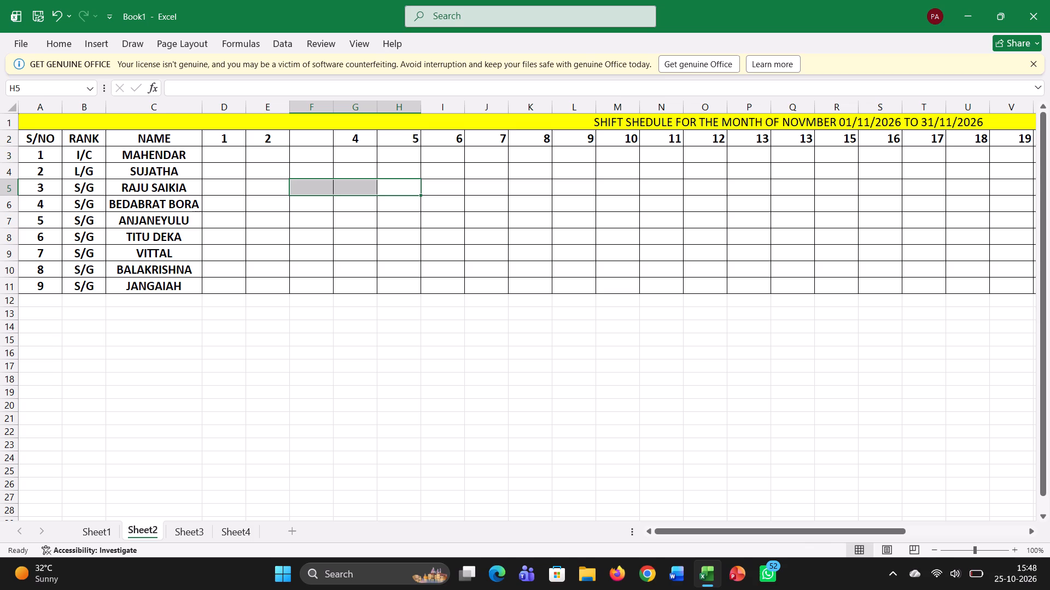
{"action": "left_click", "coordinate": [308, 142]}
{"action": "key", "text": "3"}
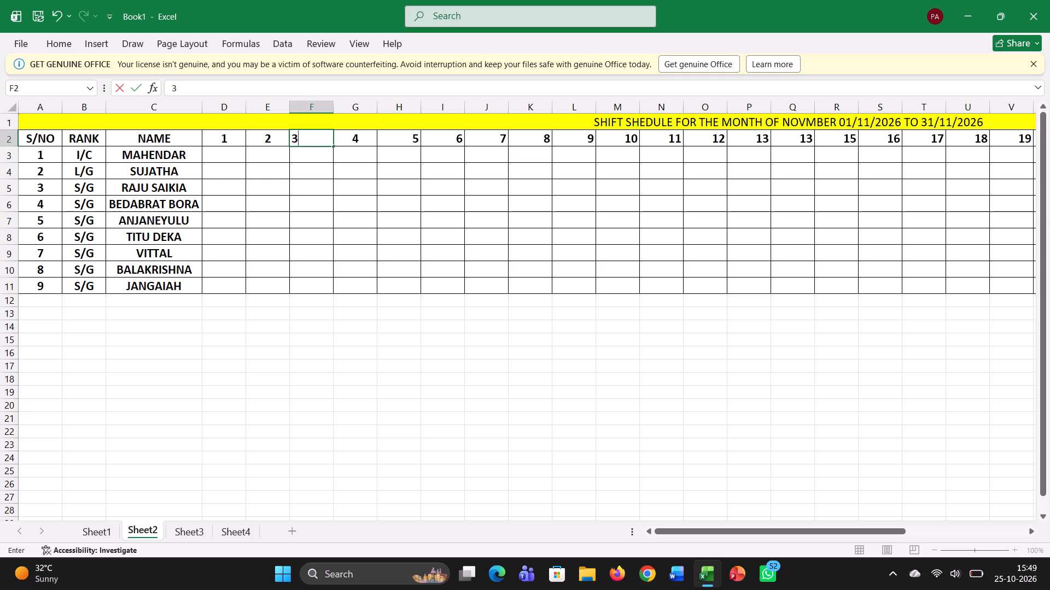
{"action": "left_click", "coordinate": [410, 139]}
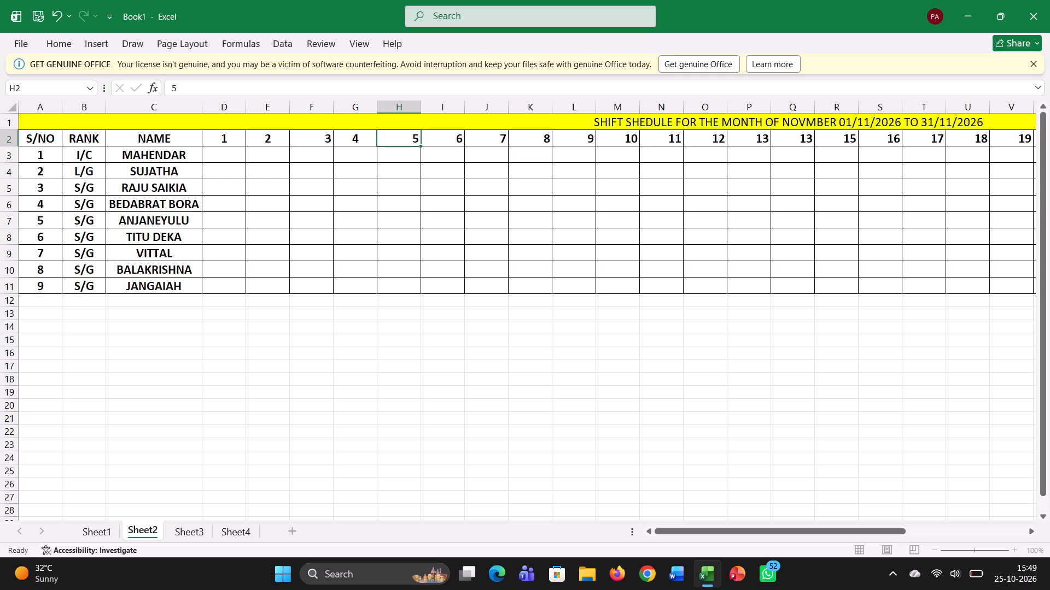
Apply Merge & Center individually to the day headers 3 and 5, cells F2 and H2.
{"action": "left_click", "coordinate": [69, 44]}
{"action": "left_click", "coordinate": [69, 44]}
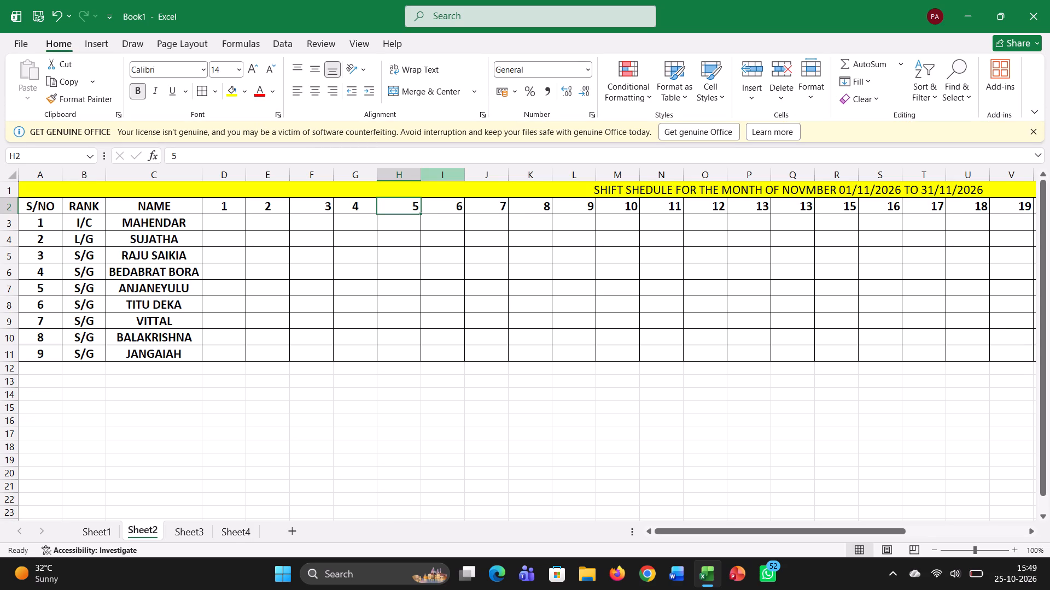
{"action": "left_click", "coordinate": [323, 211]}
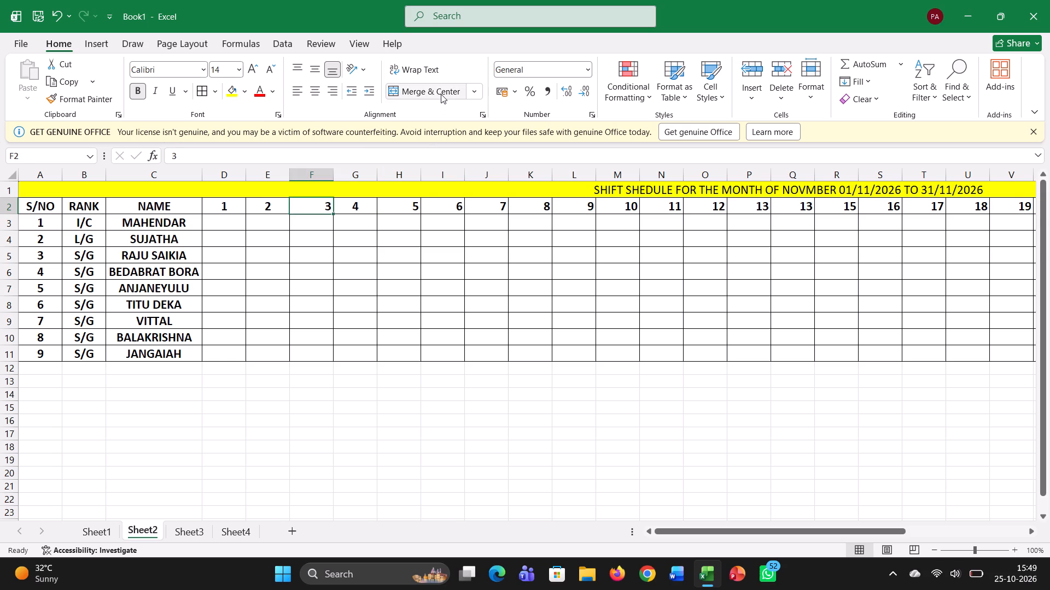
{"action": "left_click", "coordinate": [441, 94]}
{"action": "left_click_drag", "start_coordinate": [400, 225], "coordinate": [407, 205]}
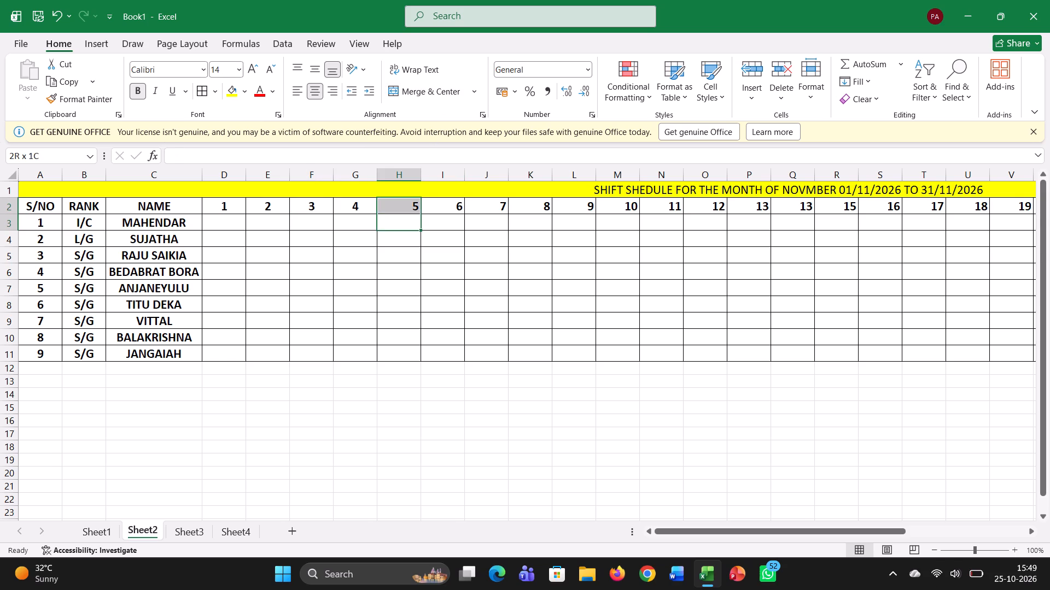
{"action": "left_click_drag", "start_coordinate": [407, 205], "coordinate": [410, 204]}
{"action": "left_click", "coordinate": [410, 204]}
{"action": "left_click", "coordinate": [440, 97]}
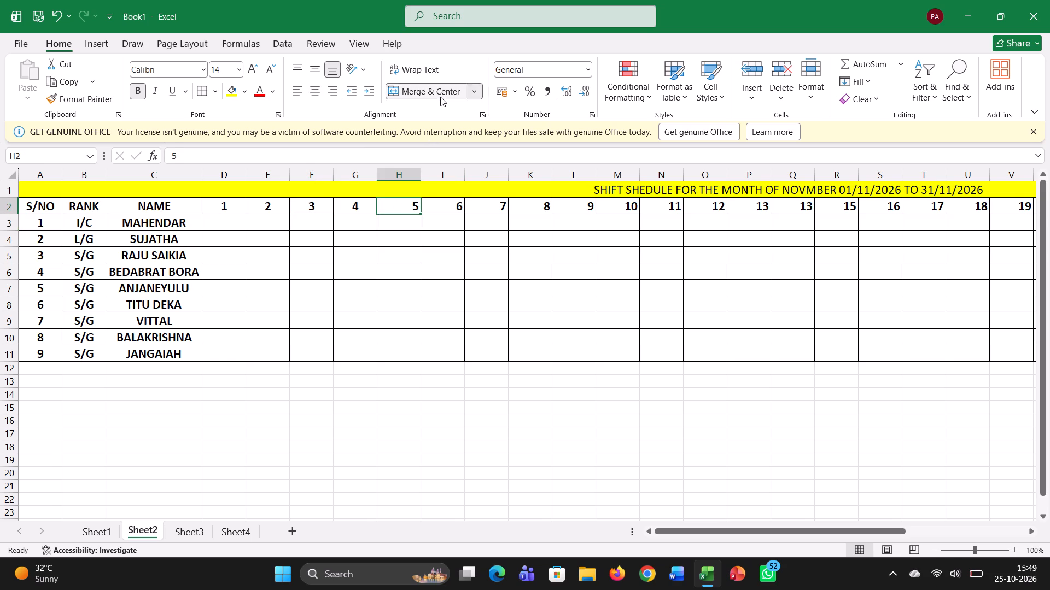
Apply Merge & Center individually to the day headers 6, 7 and 8, cells I2 to K2.
{"action": "left_click", "coordinate": [452, 208]}
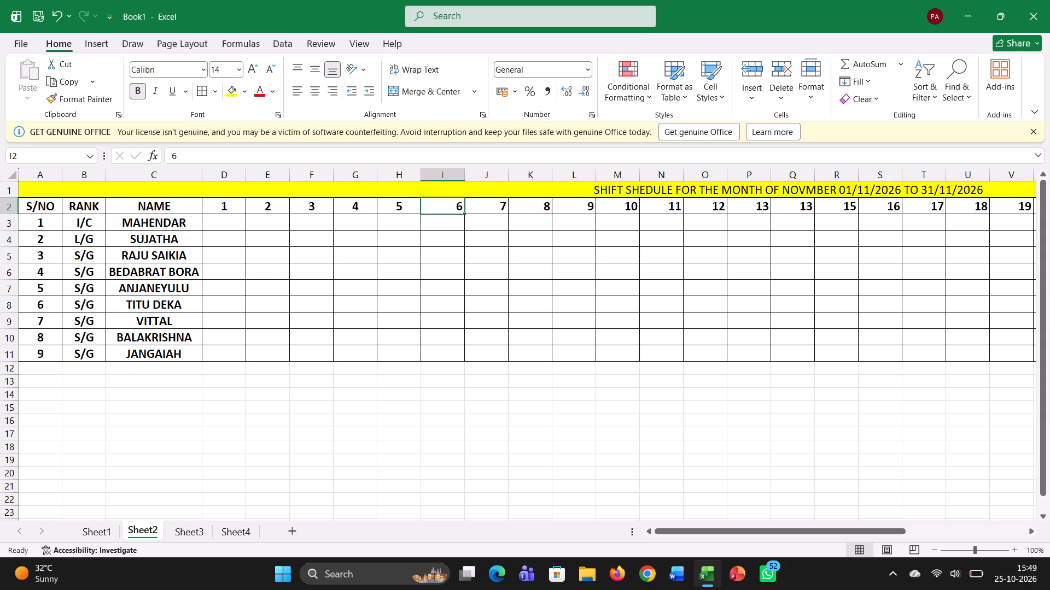
{"action": "left_click", "coordinate": [439, 93]}
{"action": "left_click", "coordinate": [499, 206]}
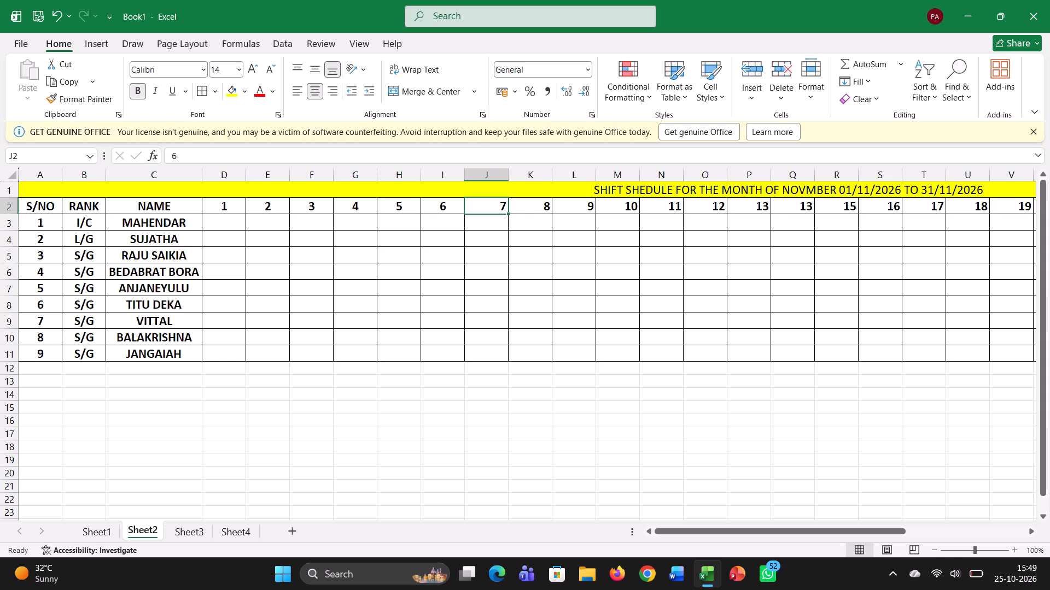
{"action": "left_click", "coordinate": [445, 92]}
{"action": "left_click", "coordinate": [540, 204]}
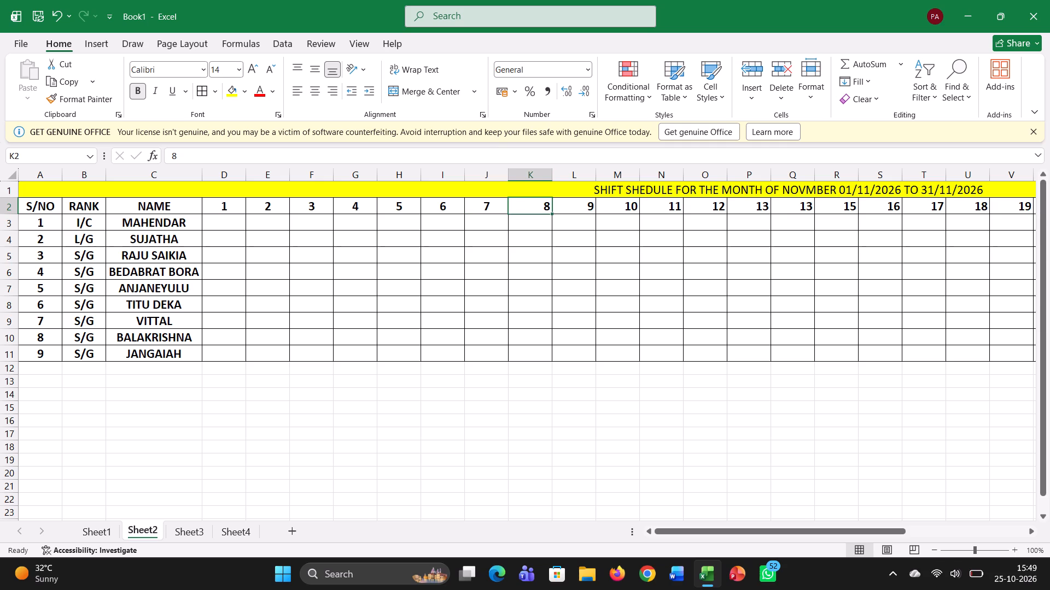
{"action": "left_click", "coordinate": [451, 96]}
Apply Merge & Center individually to the day headers 9 and 10, cells L2 and M2.
{"action": "left_click", "coordinate": [586, 214]}
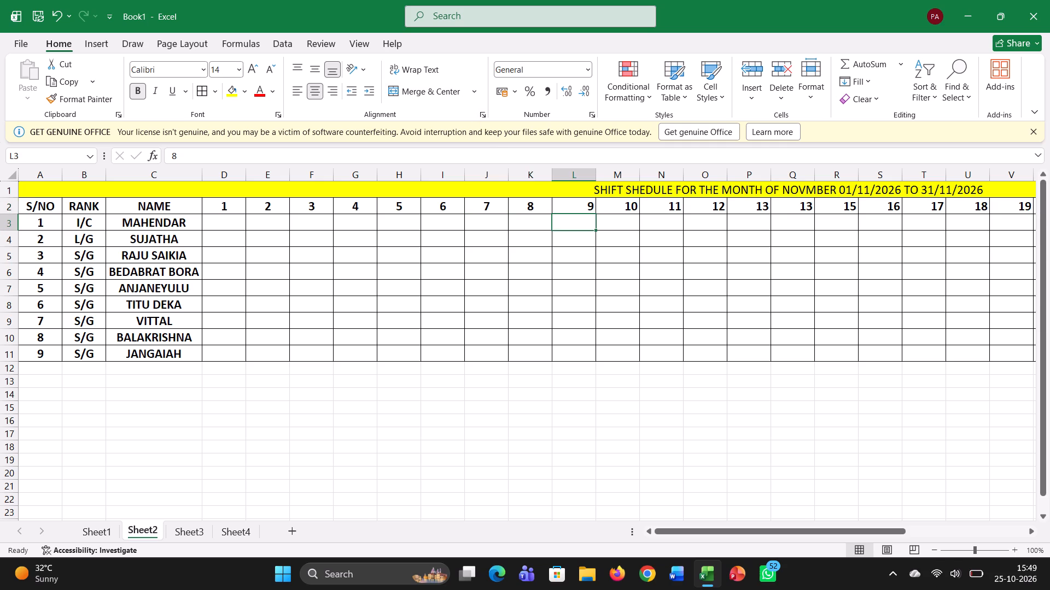
{"action": "left_click", "coordinate": [583, 198]}
{"action": "double_click", "coordinate": [583, 198]}
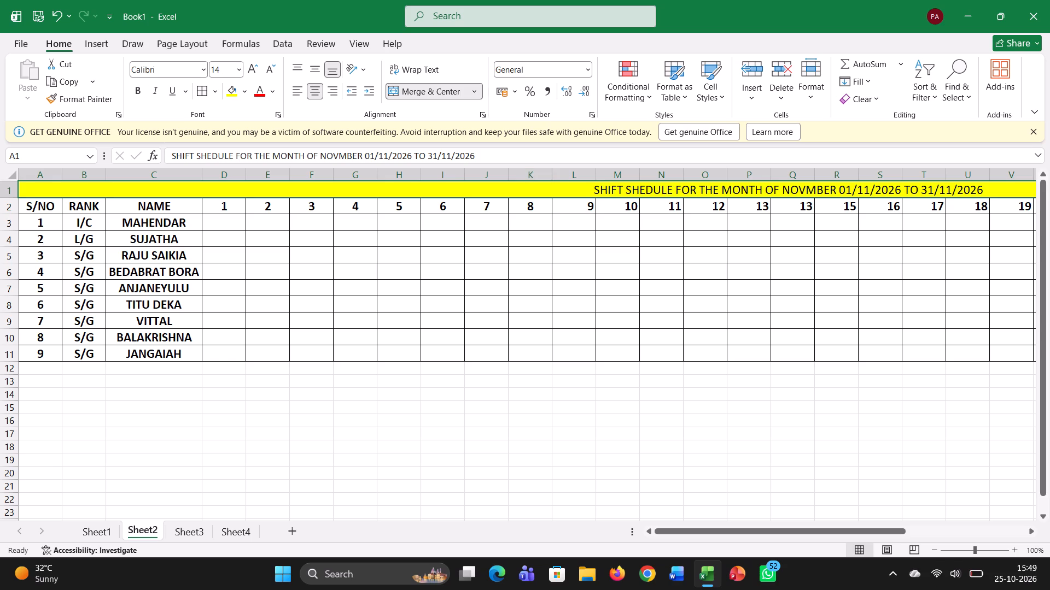
{"action": "left_click", "coordinate": [568, 206]}
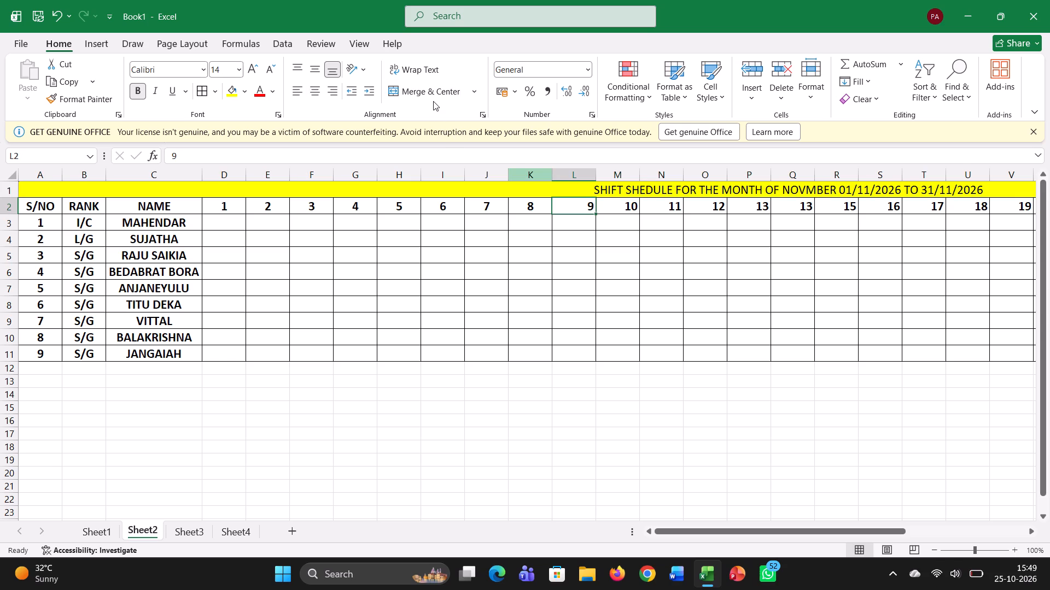
{"action": "left_click", "coordinate": [437, 97]}
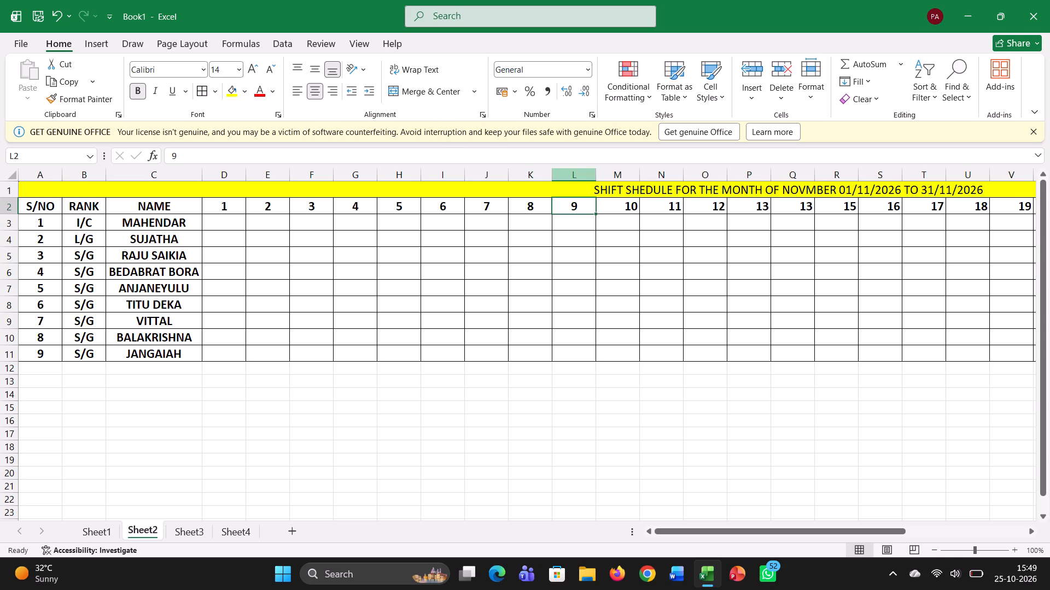
{"action": "left_click", "coordinate": [622, 209]}
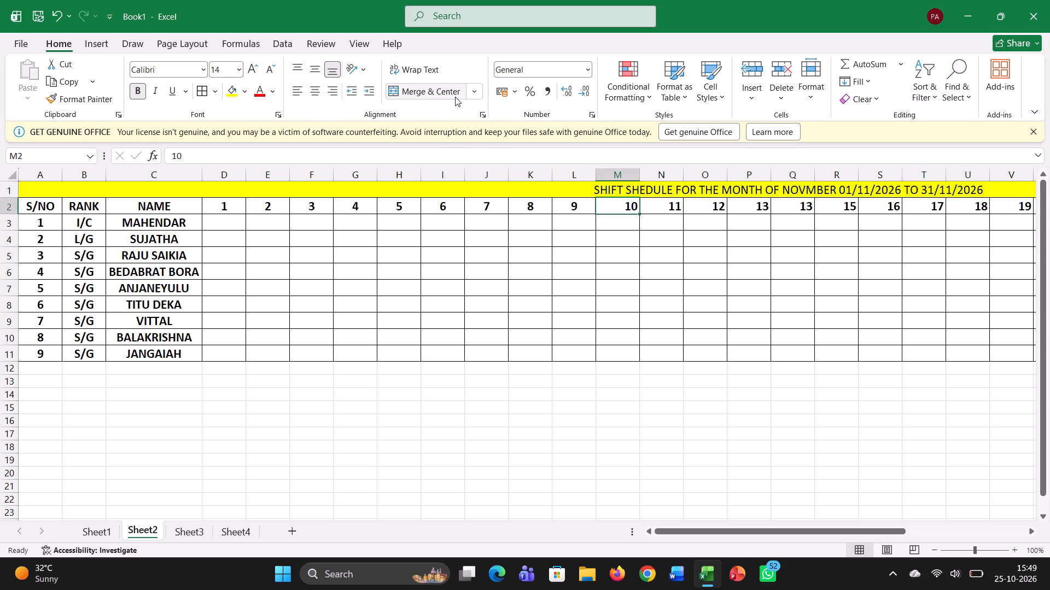
{"action": "left_click", "coordinate": [455, 97]}
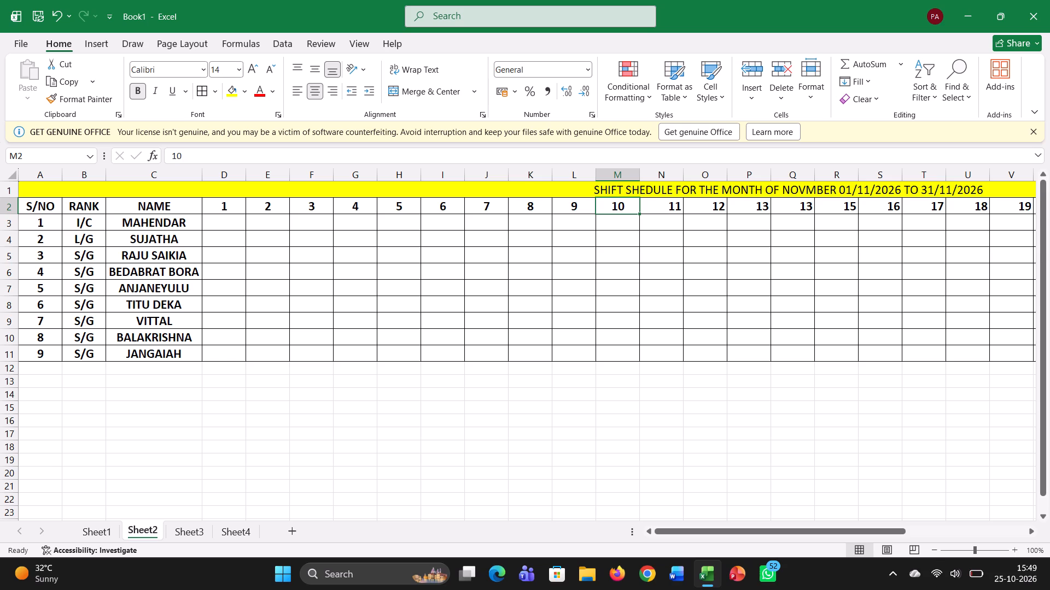
Apply Merge & Center individually to the day headers 11, 12 and 13, cells N2 to P2.
{"action": "left_click", "coordinate": [669, 210]}
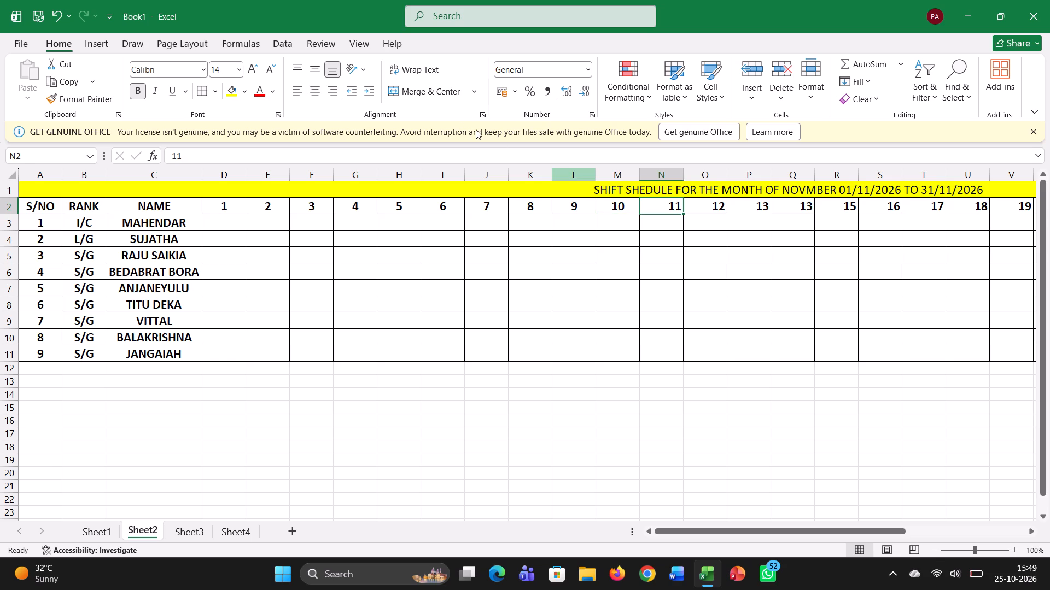
{"action": "left_click", "coordinate": [456, 93]}
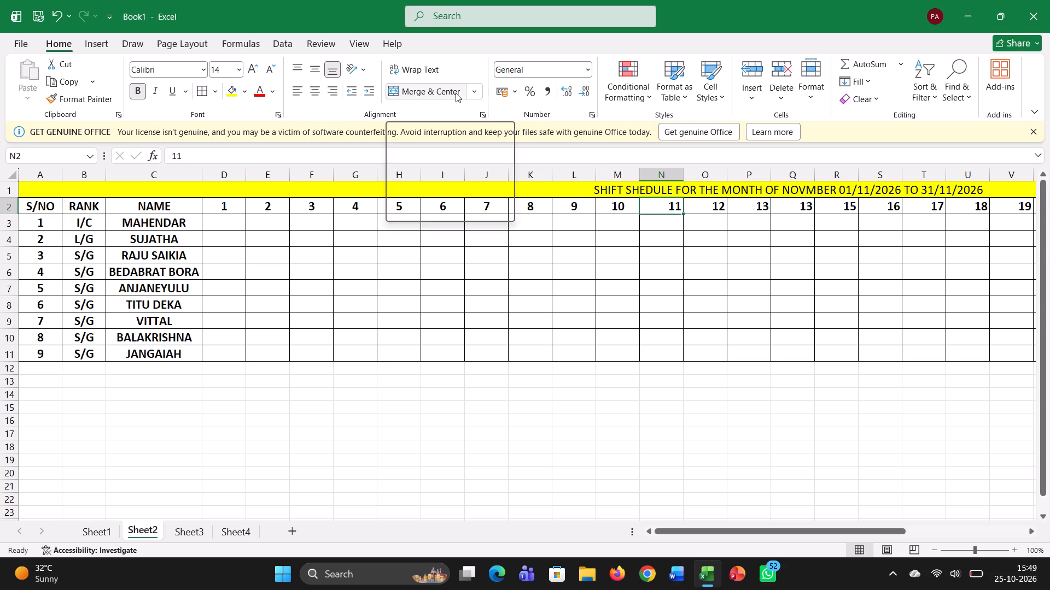
{"action": "left_click", "coordinate": [719, 210]}
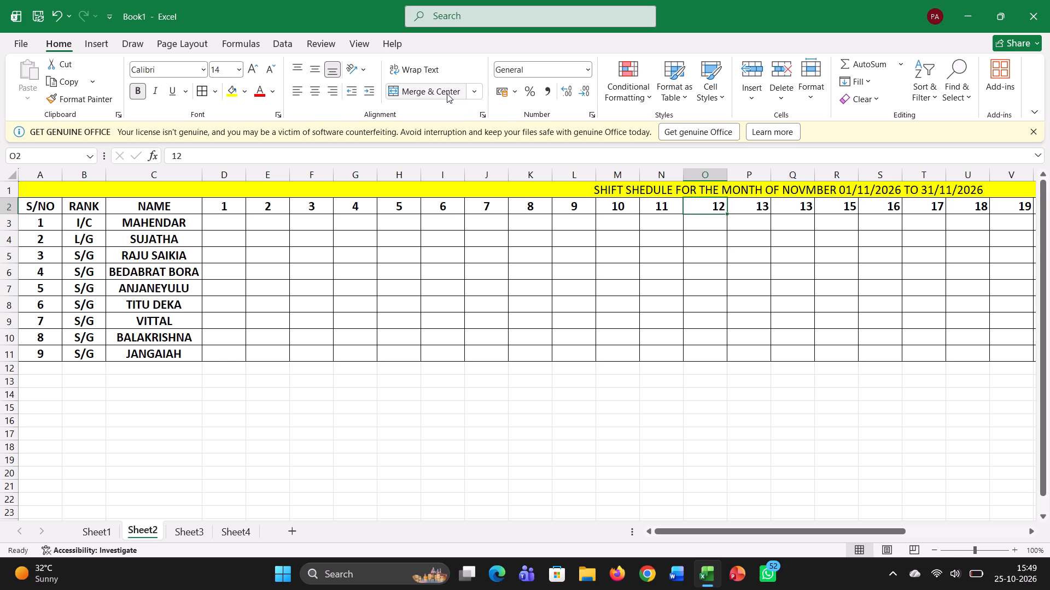
{"action": "left_click", "coordinate": [447, 93]}
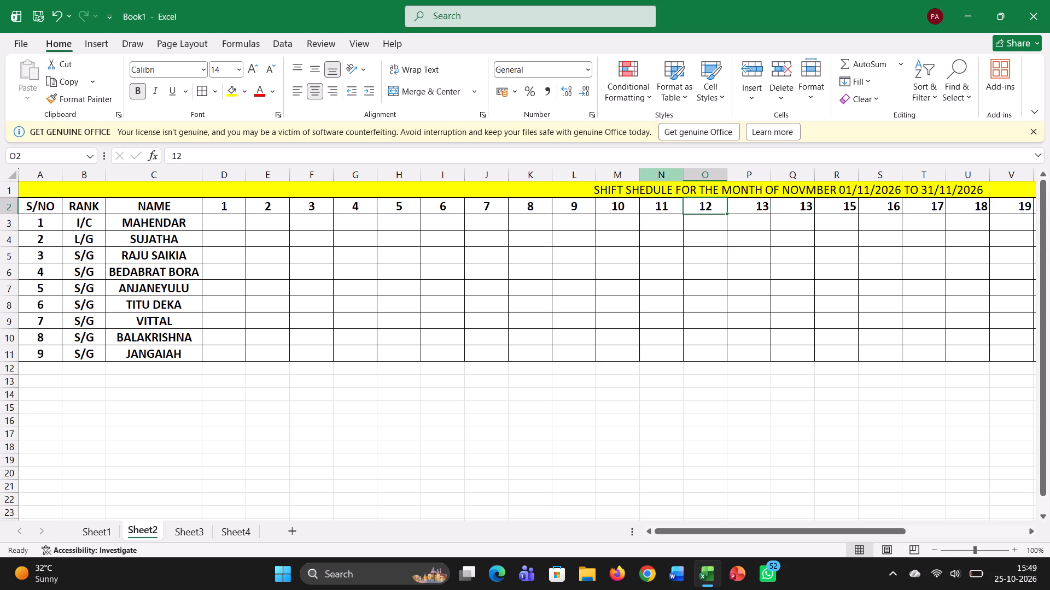
{"action": "left_click", "coordinate": [756, 208]}
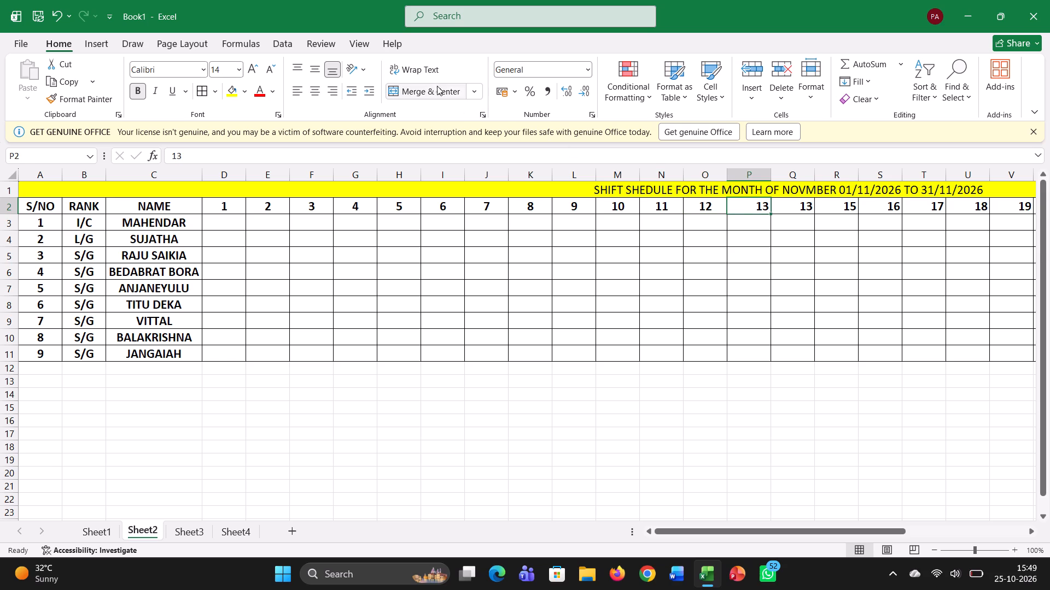
{"action": "left_click", "coordinate": [440, 88]}
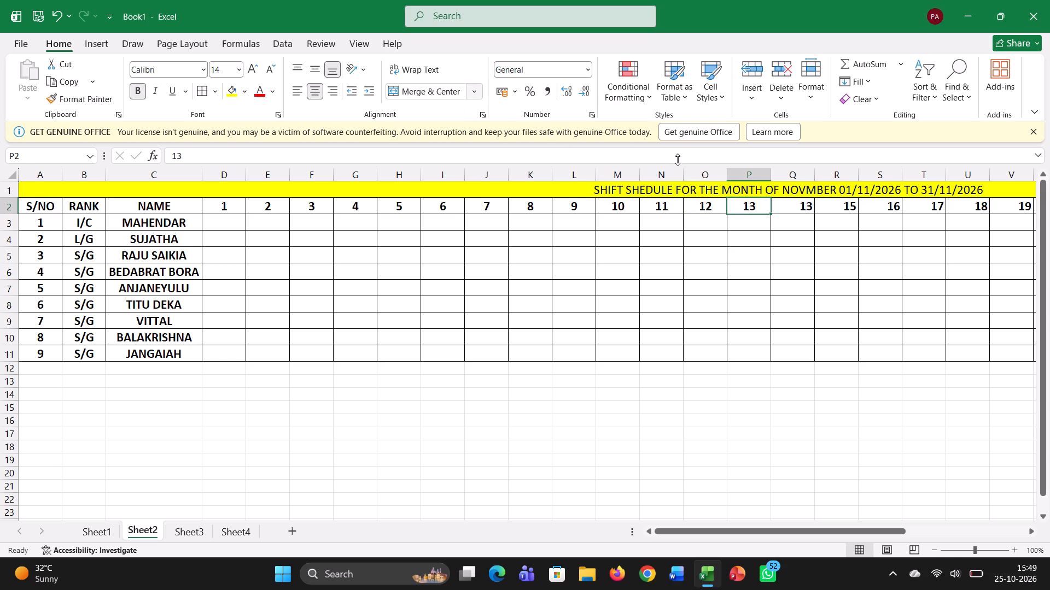
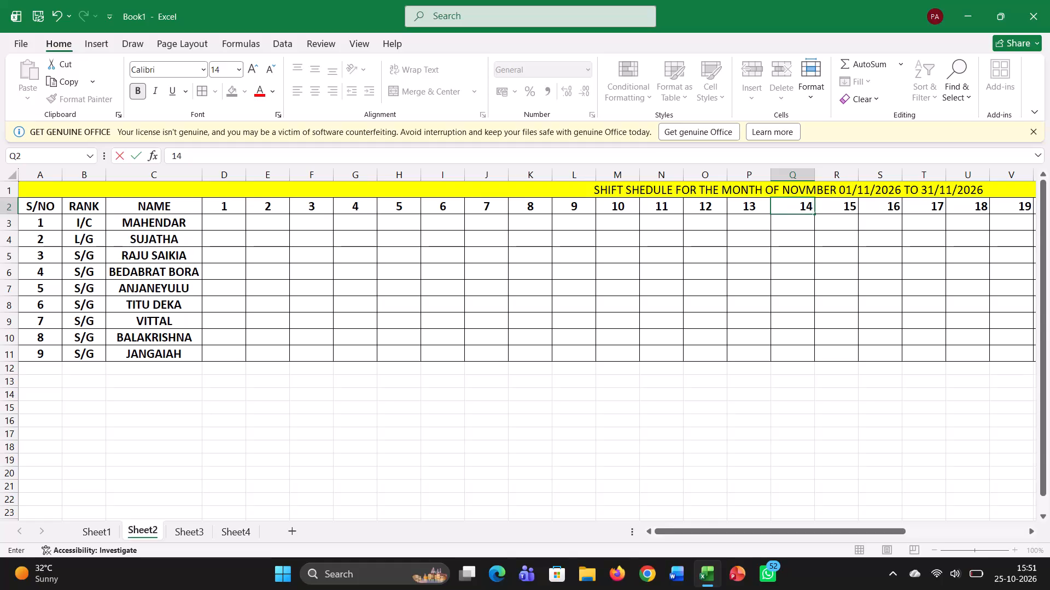
Apply Merge & Center individually to the day headers 14, 15 and 16, cells Q2 to S2.
{"action": "left_click", "coordinate": [796, 205]}
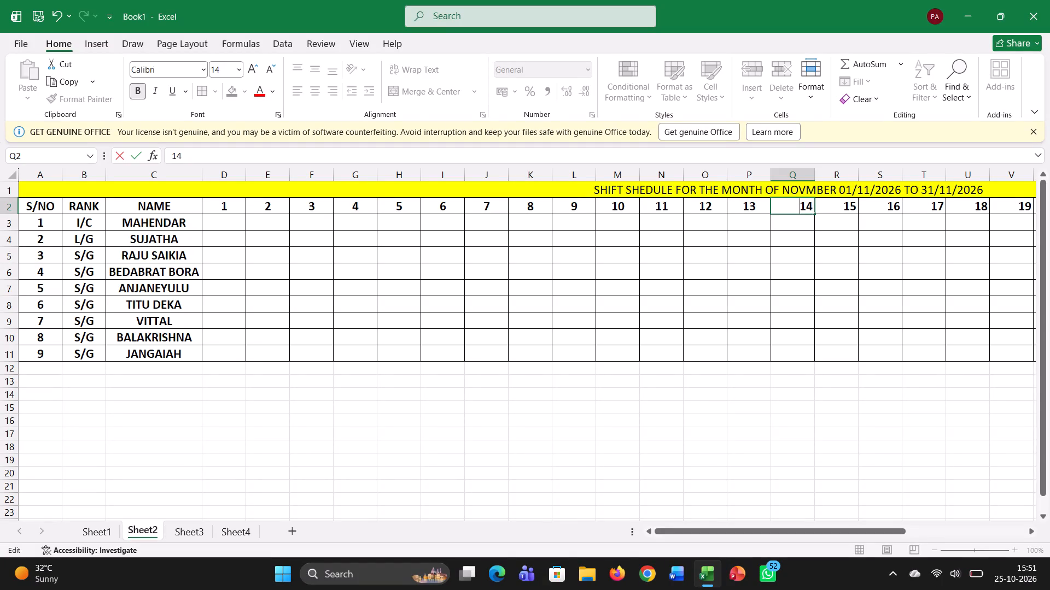
{"action": "left_click", "coordinate": [817, 268]}
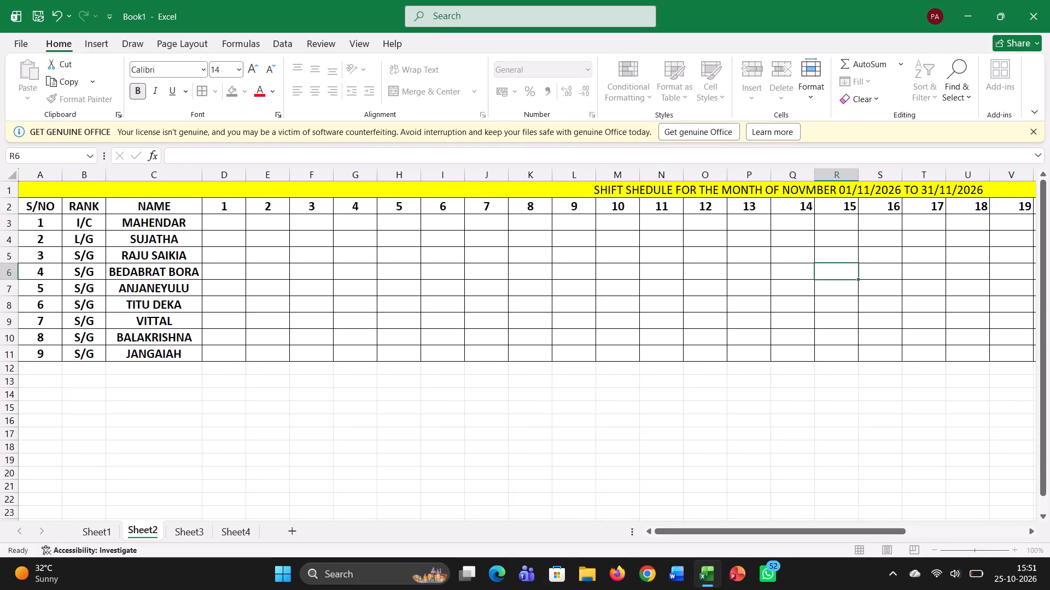
{"action": "left_click", "coordinate": [799, 208]}
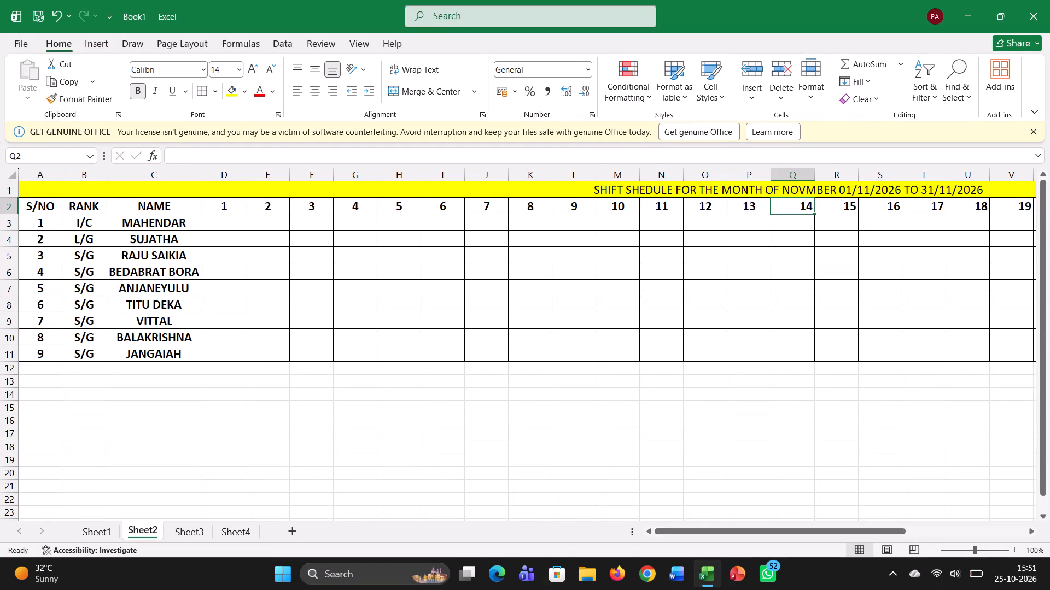
{"action": "left_click", "coordinate": [450, 86]}
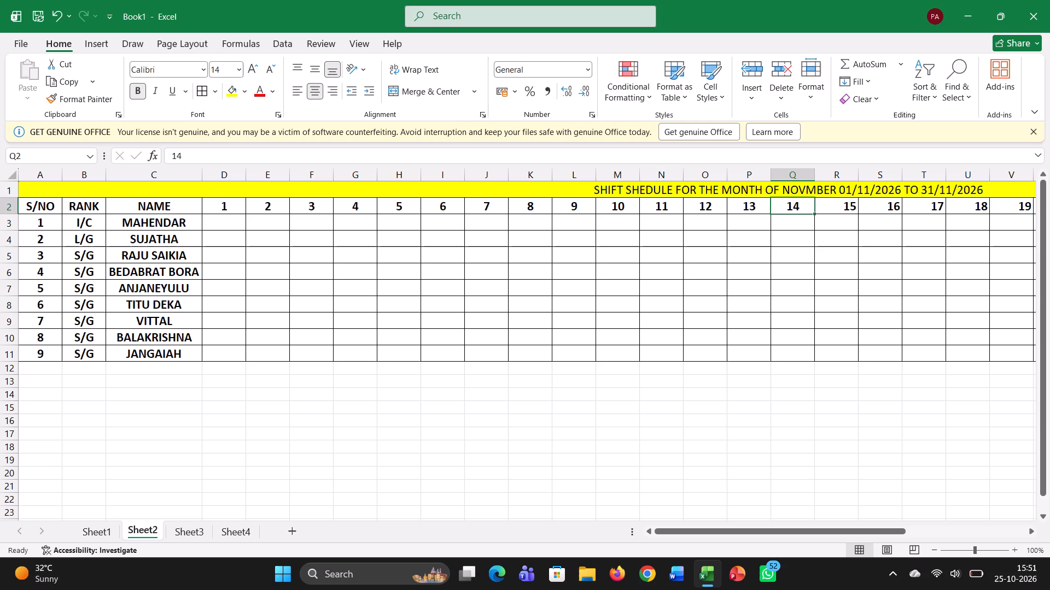
{"action": "left_click", "coordinate": [841, 213]}
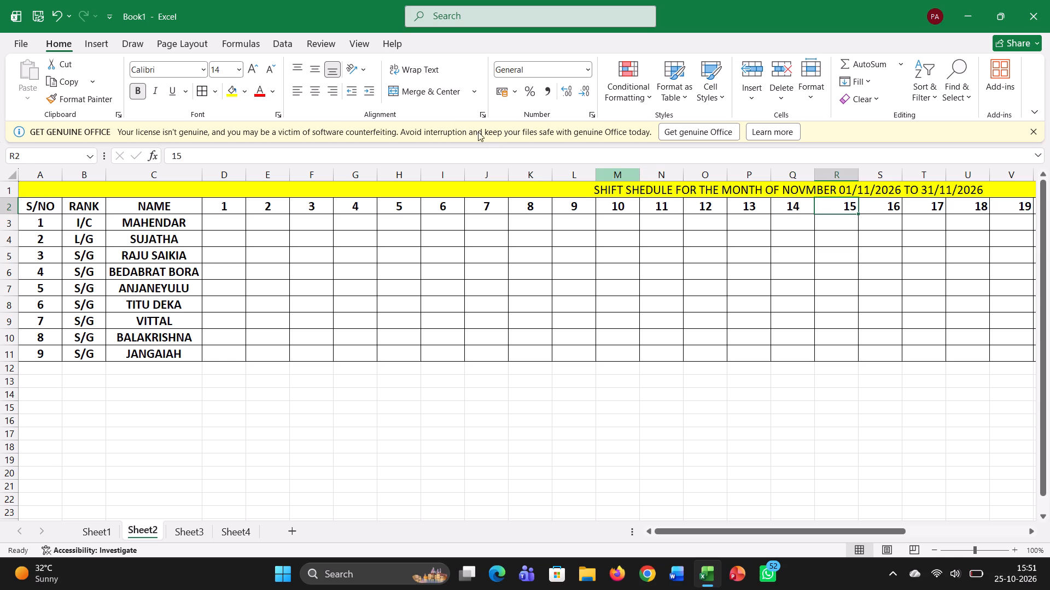
{"action": "left_click", "coordinate": [449, 90]}
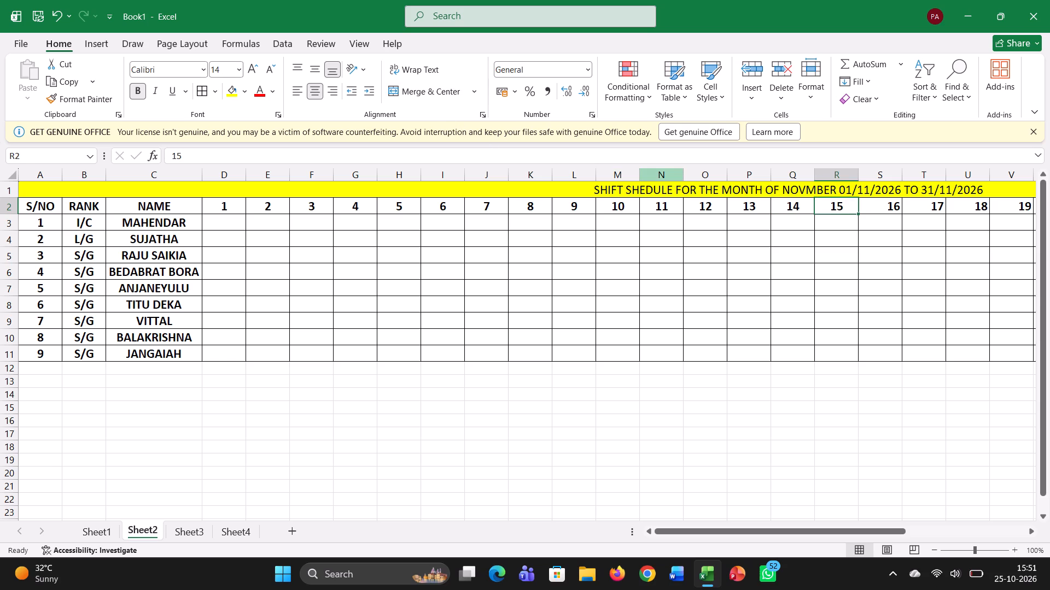
{"action": "left_click", "coordinate": [894, 205]}
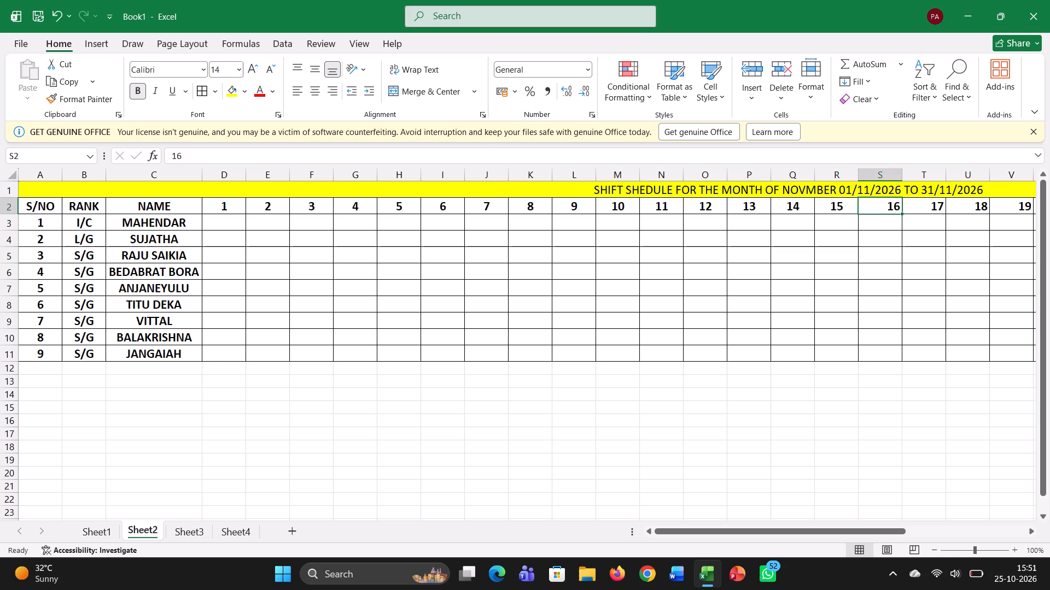
{"action": "left_click", "coordinate": [456, 91]}
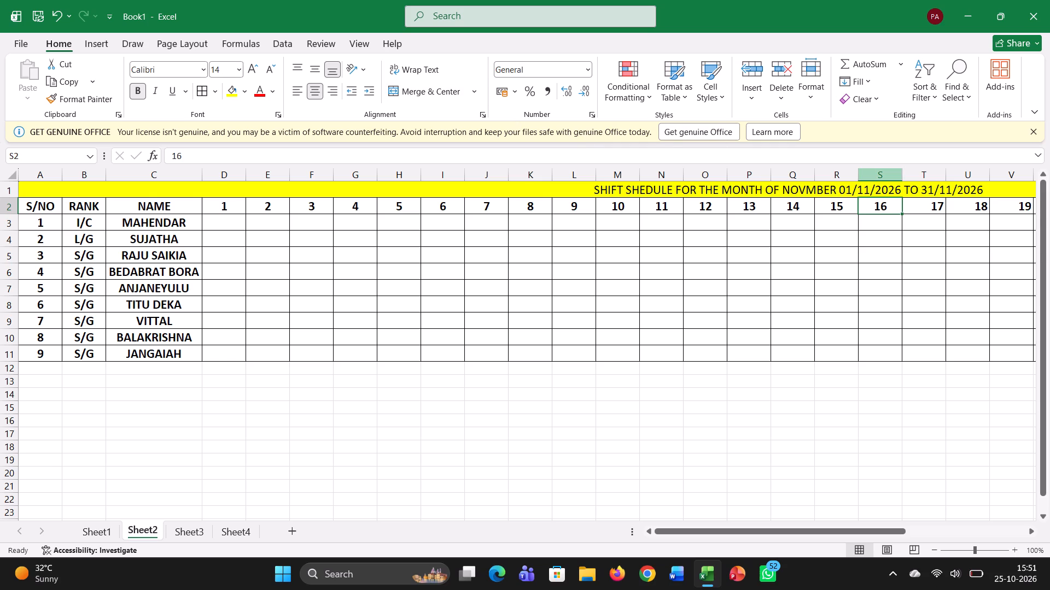
Apply Merge & Center individually to the day headers 17, 18 and 19, cells T2 to V2.
{"action": "left_click", "coordinate": [931, 204]}
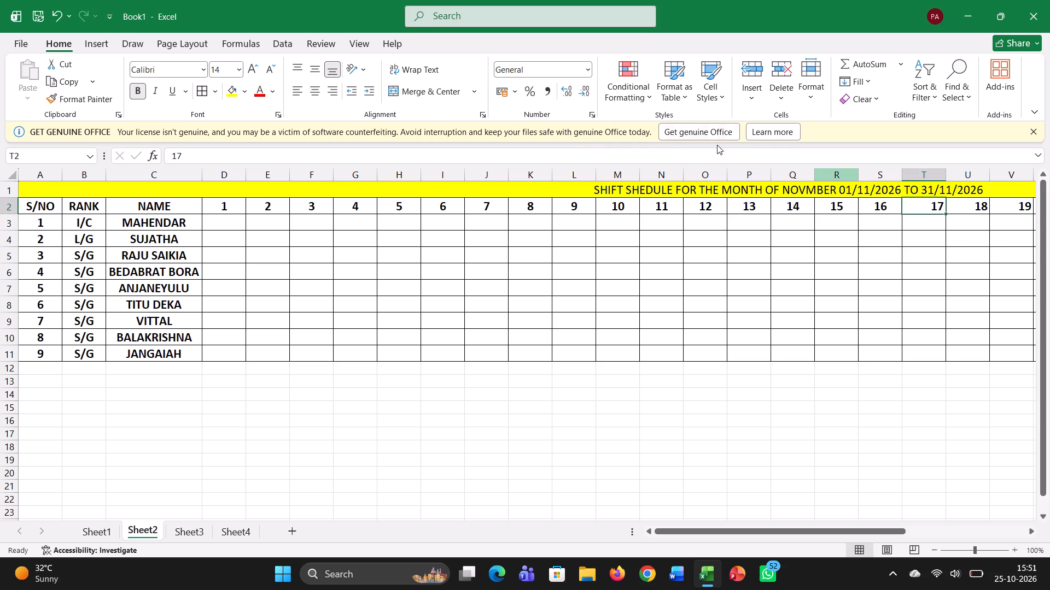
{"action": "left_click", "coordinate": [456, 88]}
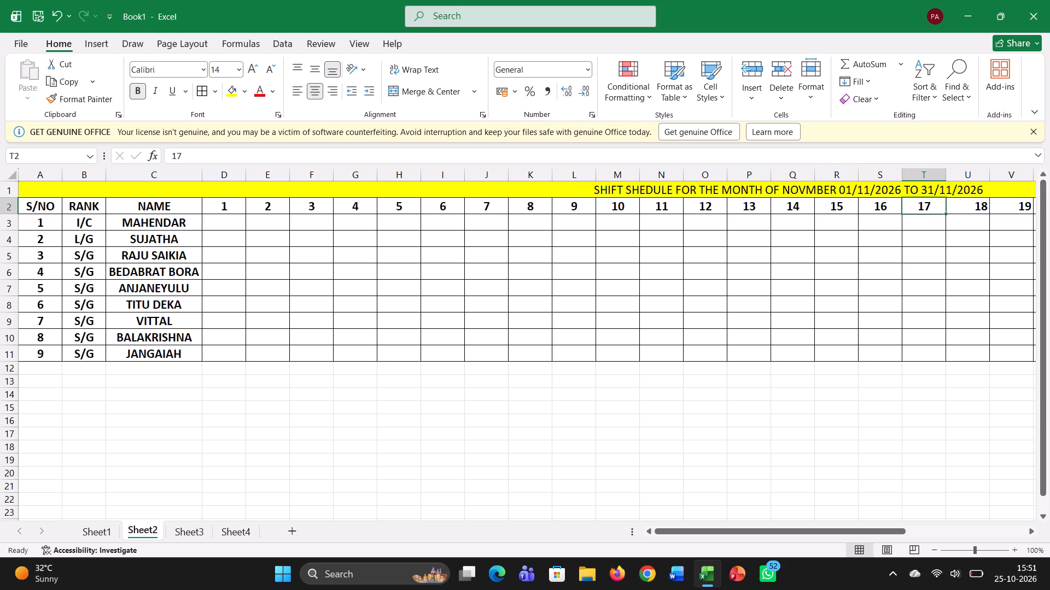
{"action": "left_click", "coordinate": [974, 205]}
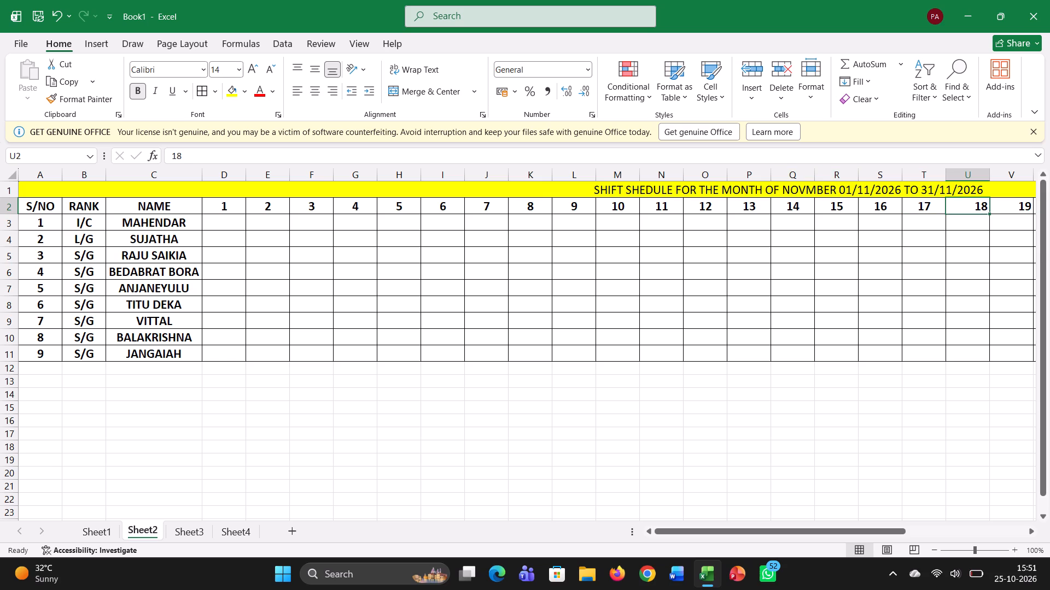
{"action": "double_click", "coordinate": [458, 92]}
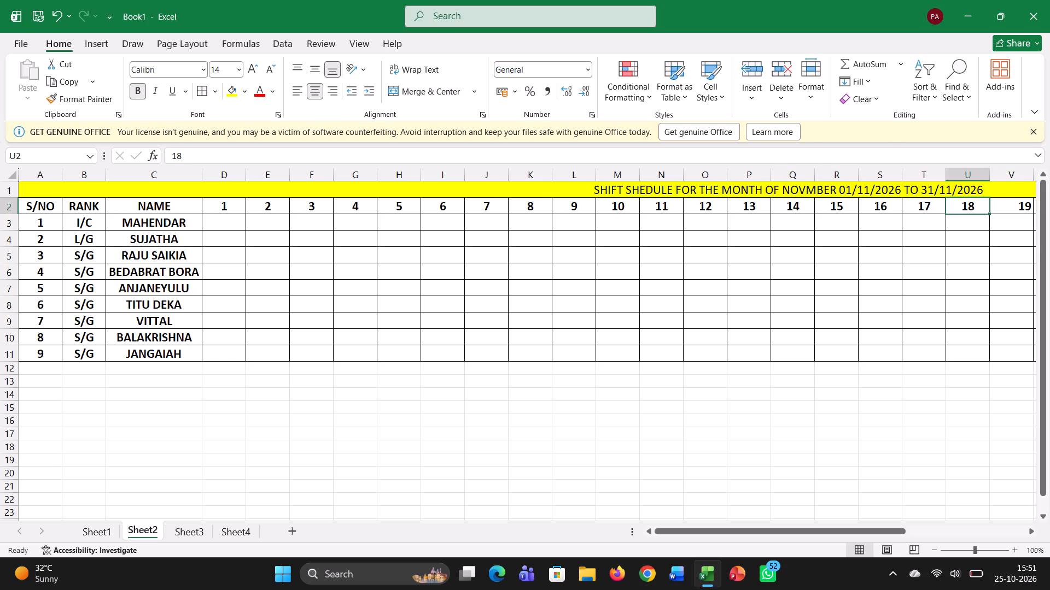
{"action": "left_click", "coordinate": [1024, 205]}
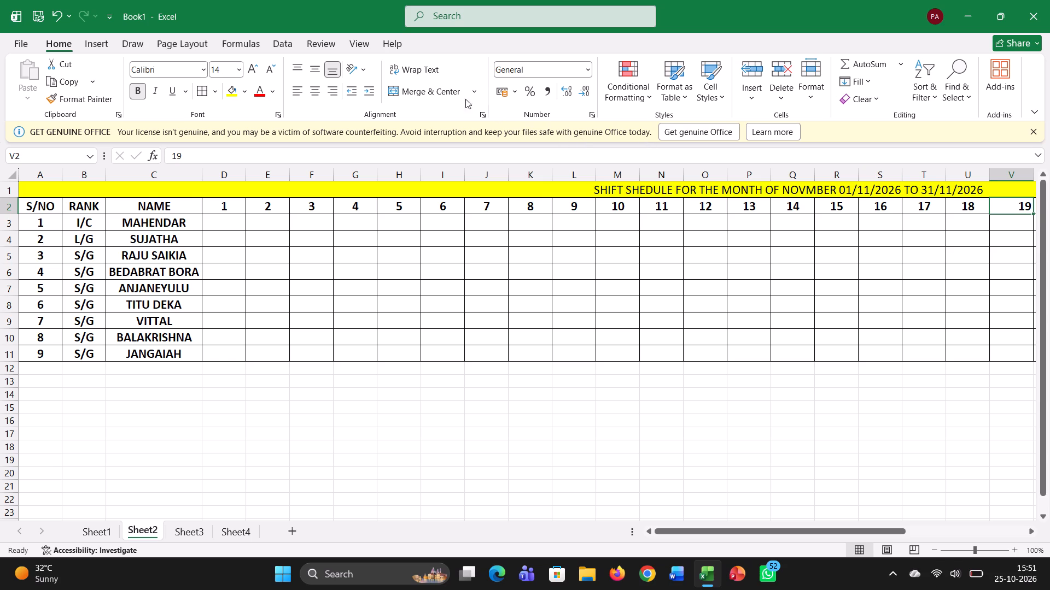
{"action": "left_click", "coordinate": [449, 90]}
Apply Merge & Center individually to the day headers 20, 21 and 22, cells W2 to Y2.
{"action": "key", "text": "Right"}
{"action": "key", "text": "Right"}
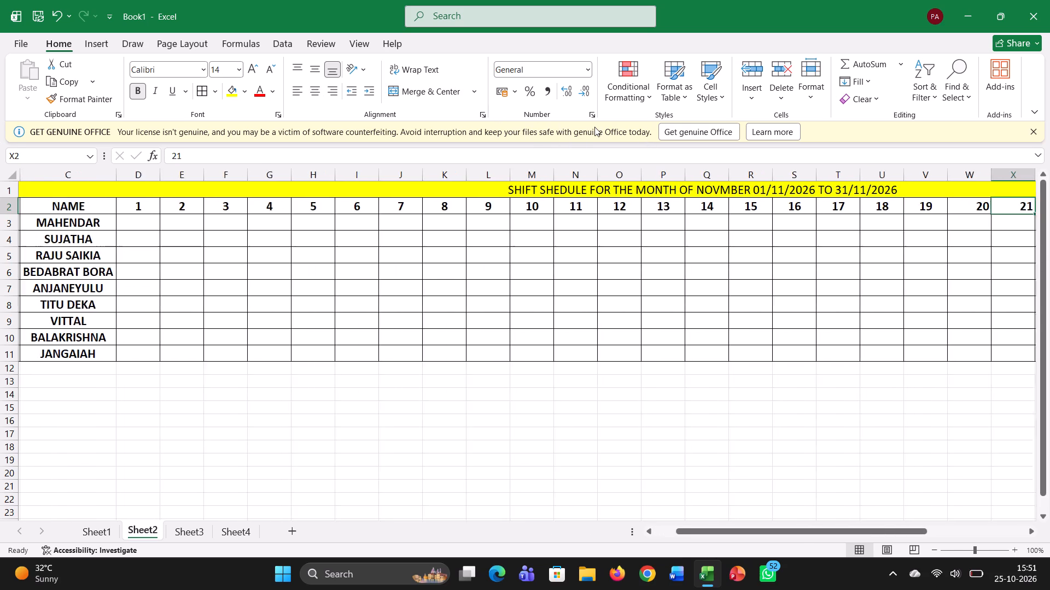
{"action": "key", "text": "Right"}
{"action": "key", "text": "Right"}
{"action": "key", "text": "Right"}
{"action": "key", "text": "Right"}
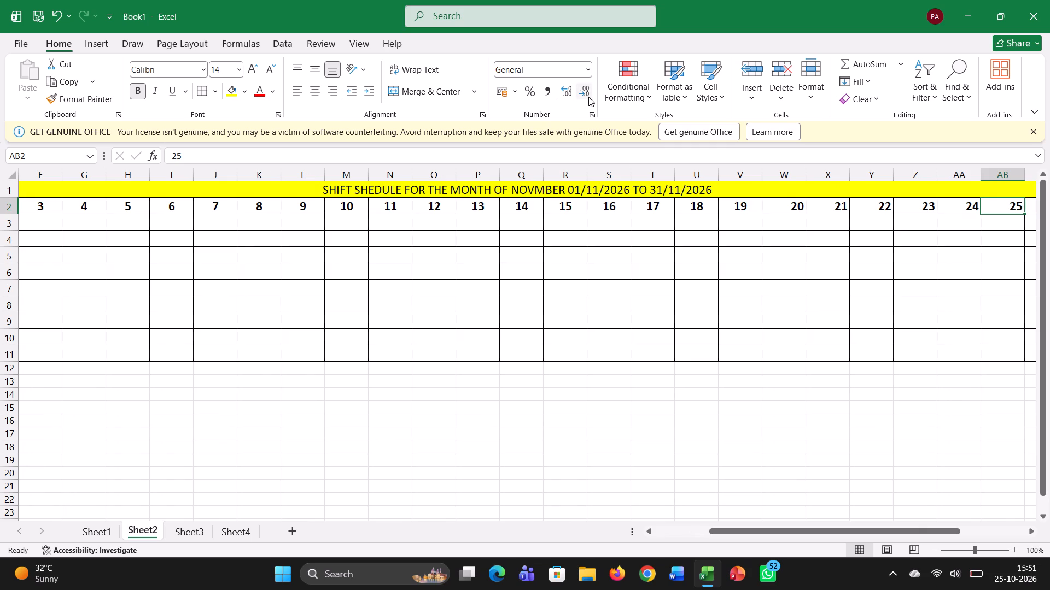
{"action": "left_click", "coordinate": [795, 209]}
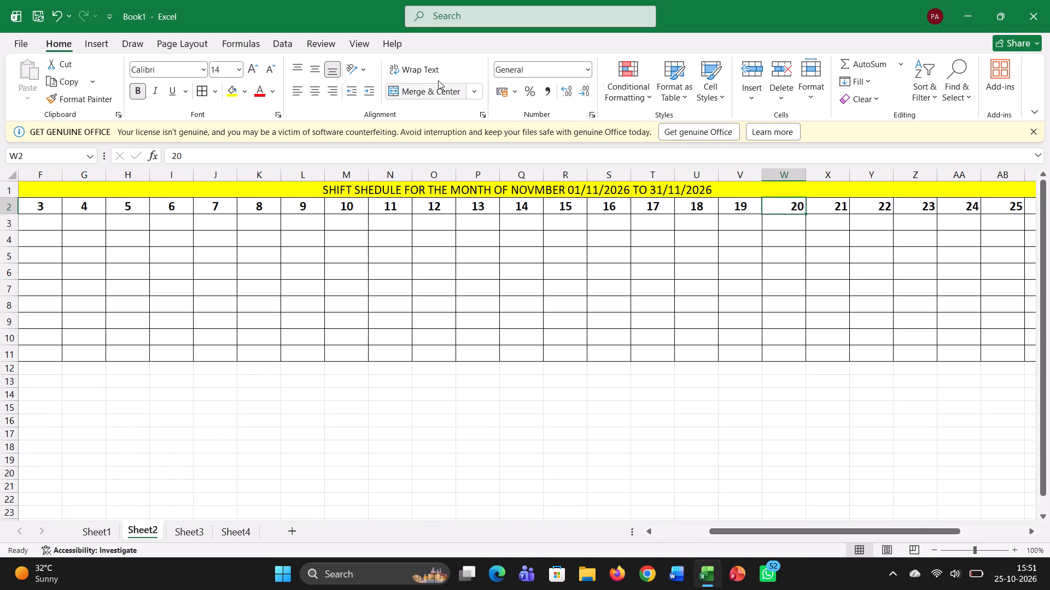
{"action": "left_click", "coordinate": [441, 92]}
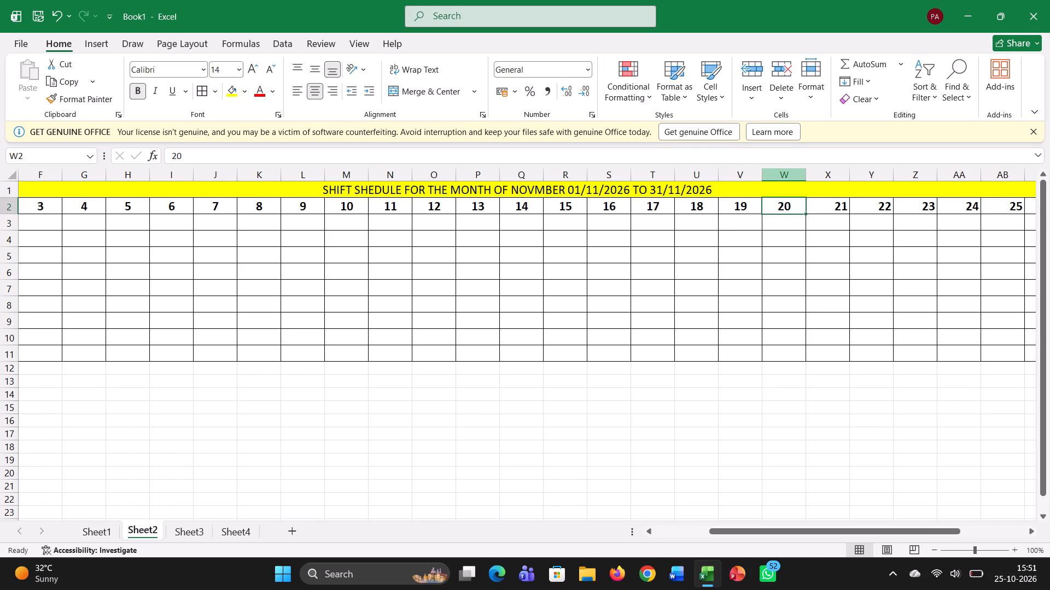
{"action": "left_click", "coordinate": [838, 205]}
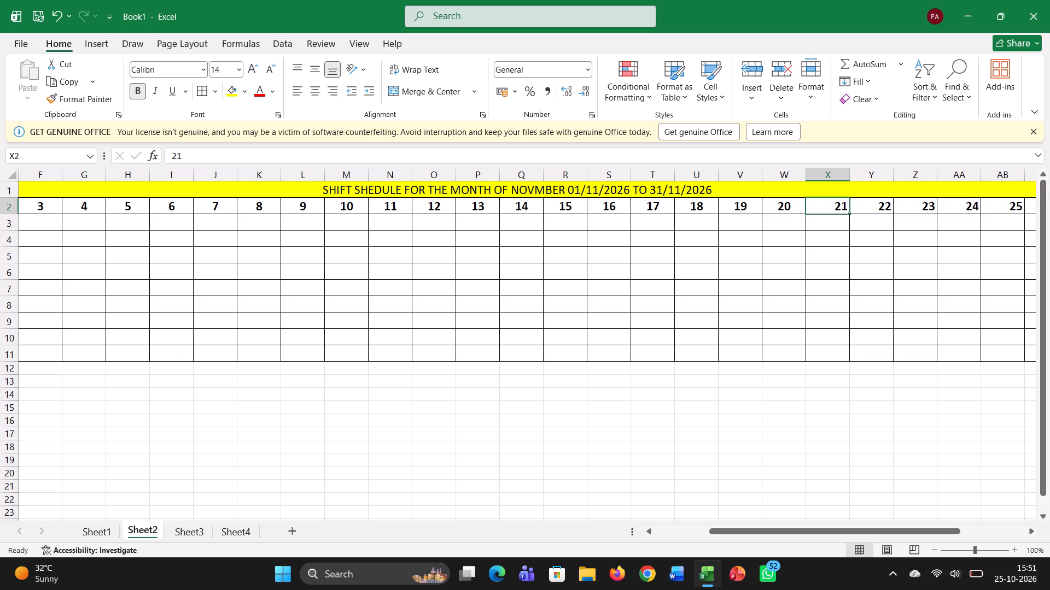
{"action": "left_click", "coordinate": [456, 95]}
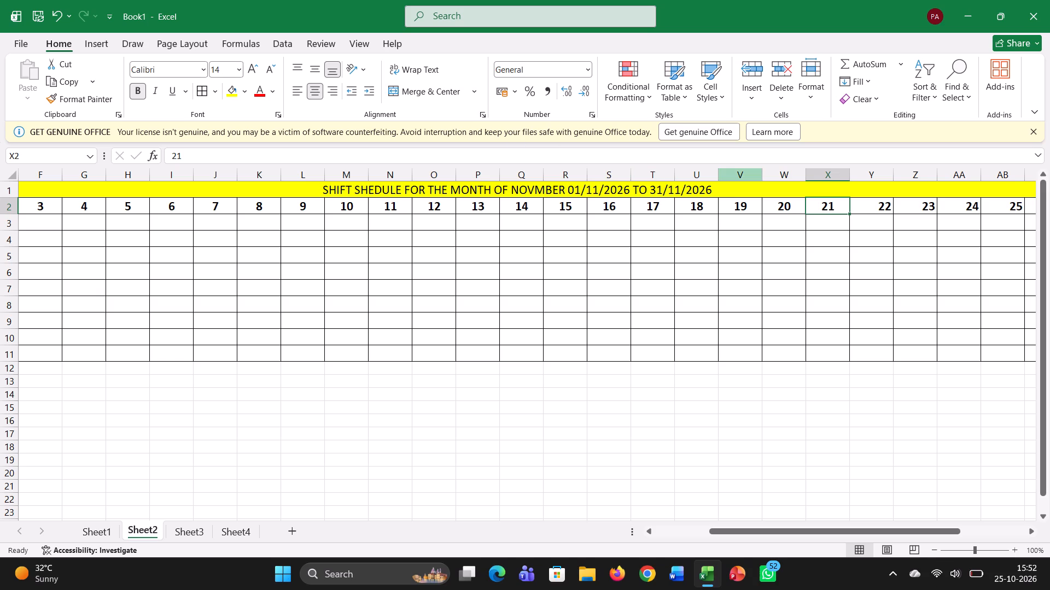
{"action": "left_click", "coordinate": [882, 210]}
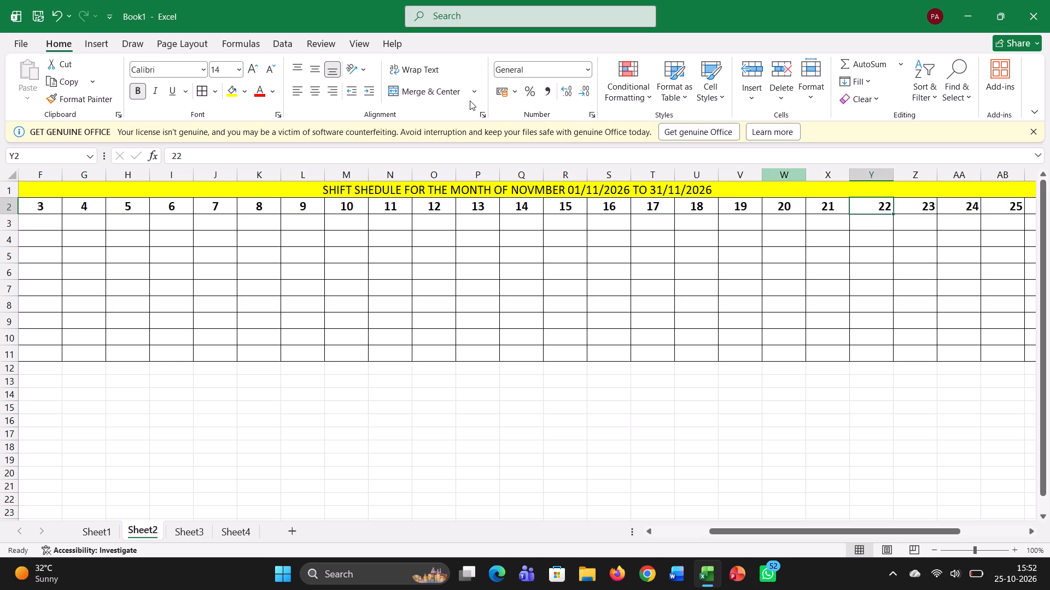
{"action": "left_click", "coordinate": [453, 90]}
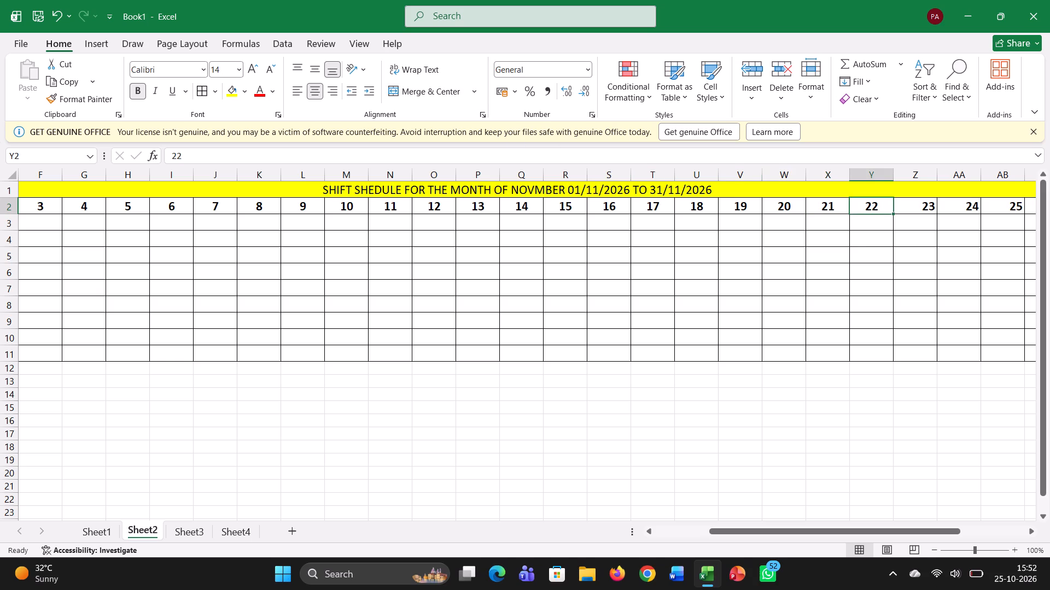
Apply Merge & Center individually to the day headers 23, 24 and 25, cells Z2 to AB2.
{"action": "left_click", "coordinate": [927, 205]}
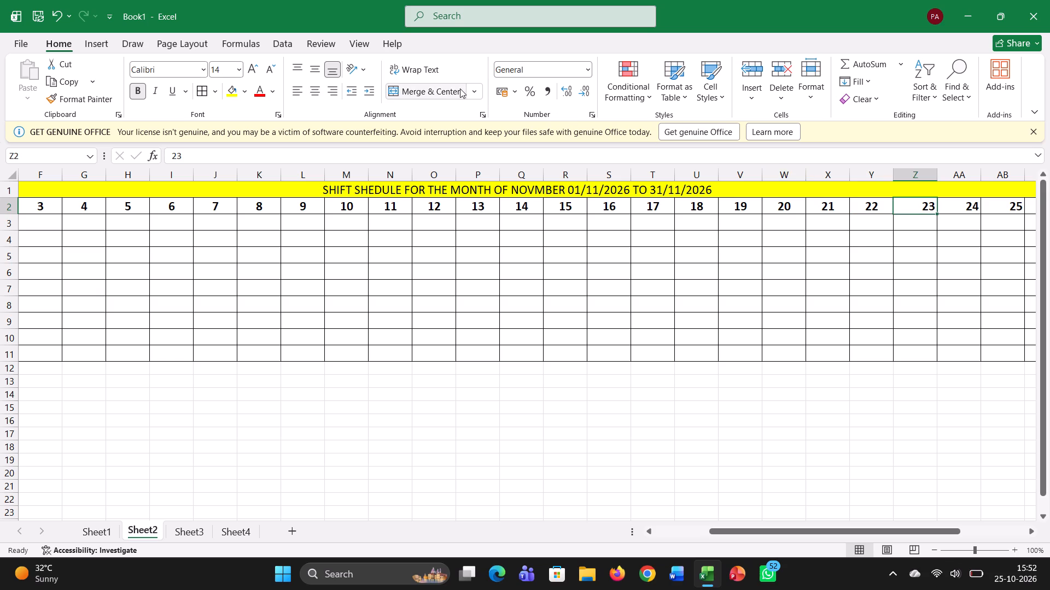
{"action": "left_click", "coordinate": [458, 88]}
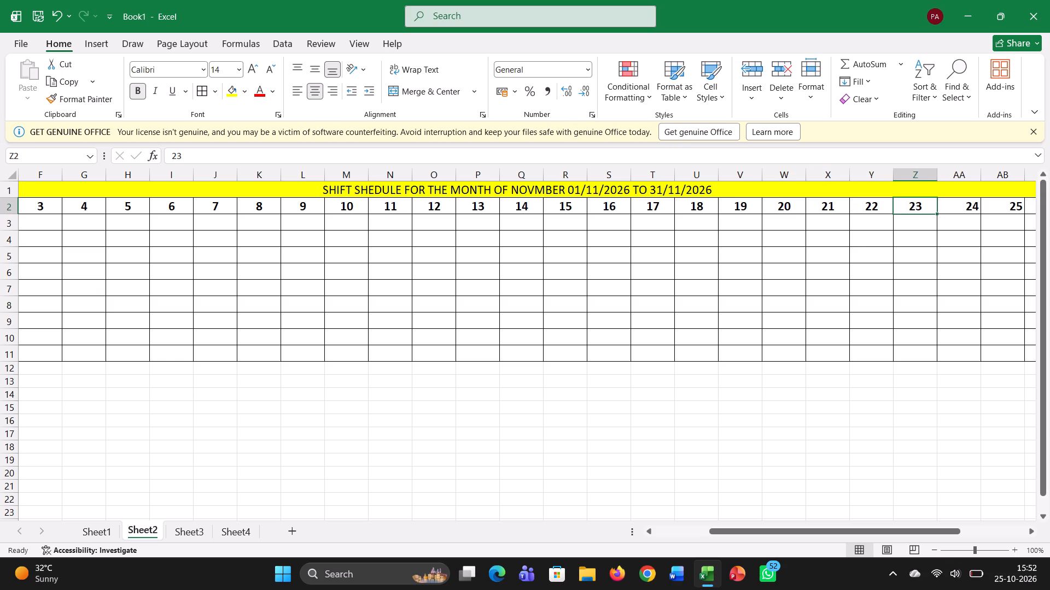
{"action": "left_click", "coordinate": [979, 212]}
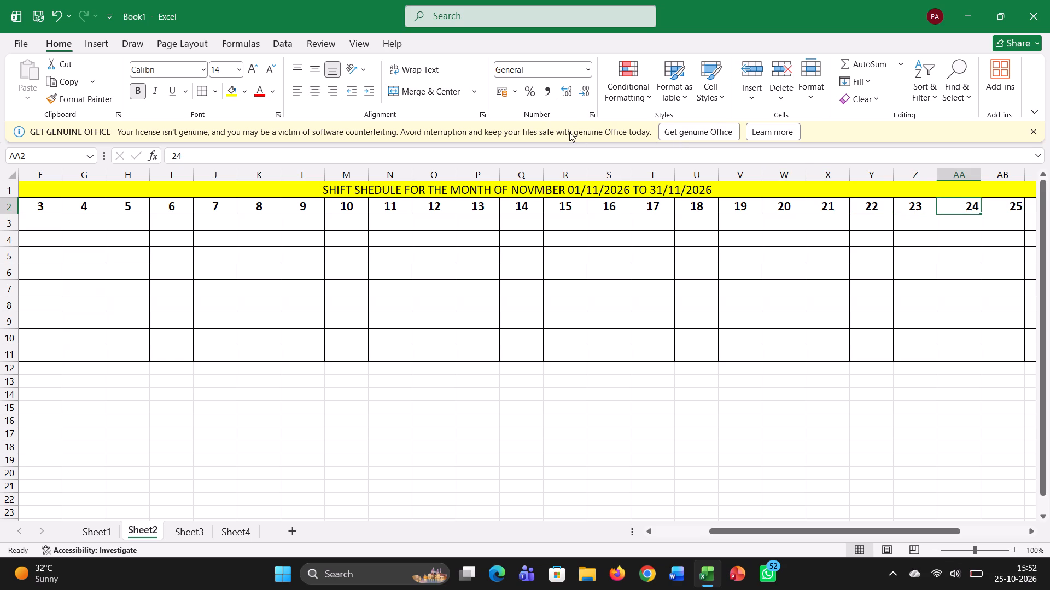
{"action": "left_click", "coordinate": [458, 87]}
{"action": "left_click", "coordinate": [1001, 207]}
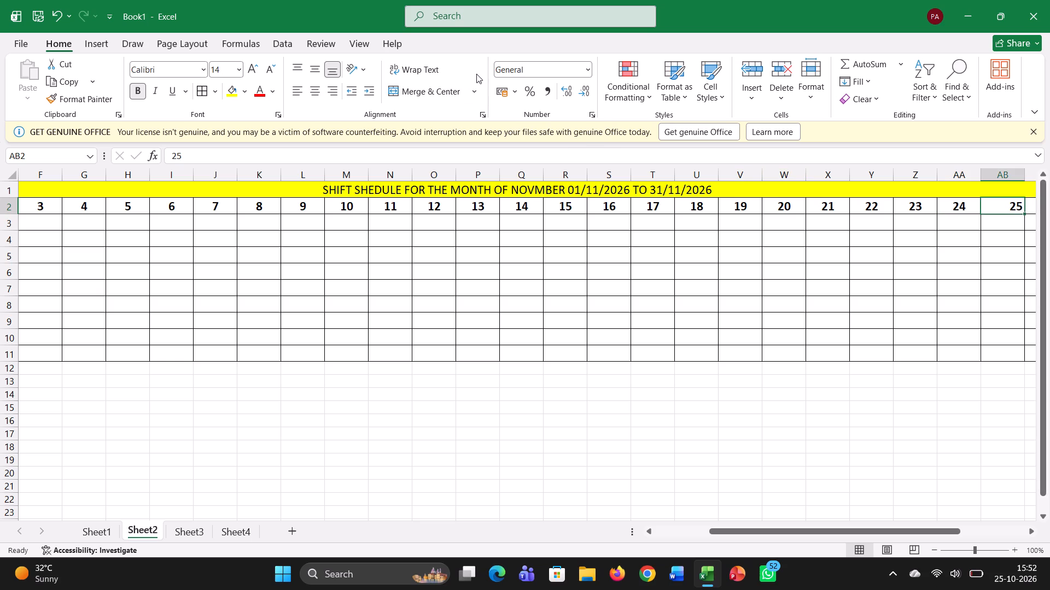
{"action": "left_click", "coordinate": [446, 91]}
Apply Merge & Center individually to the day headers 26, 27 and 28, cells AC2 to AE2.
{"action": "key", "text": "Right"}
{"action": "key", "text": "Right"}
{"action": "key", "text": "Right"}
{"action": "key", "text": "Right"}
{"action": "key", "text": "Right"}
{"action": "key", "text": "Right"}
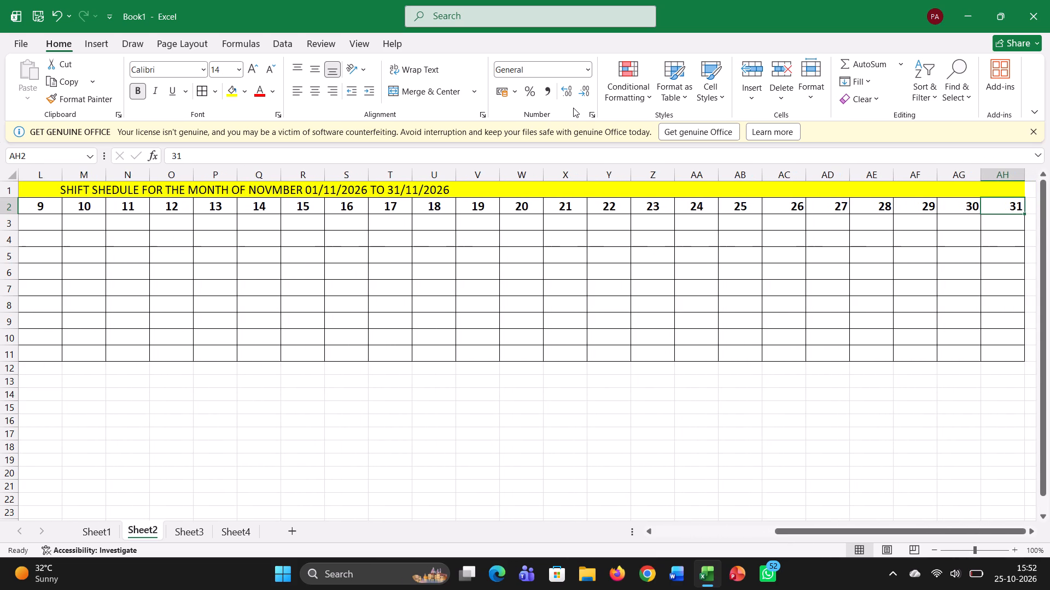
{"action": "left_click", "coordinate": [784, 203]}
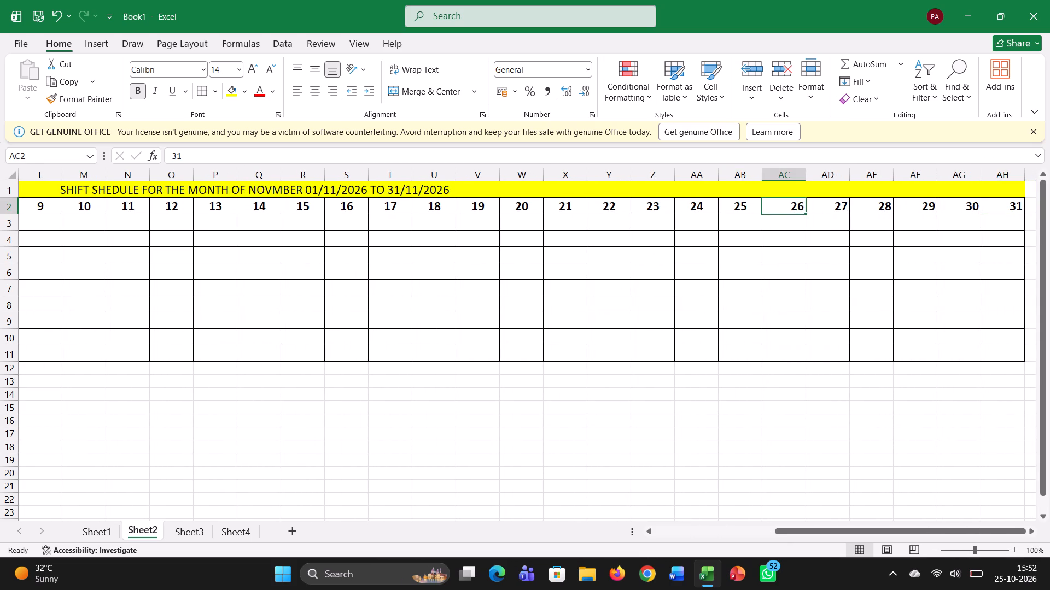
{"action": "left_click", "coordinate": [453, 89]}
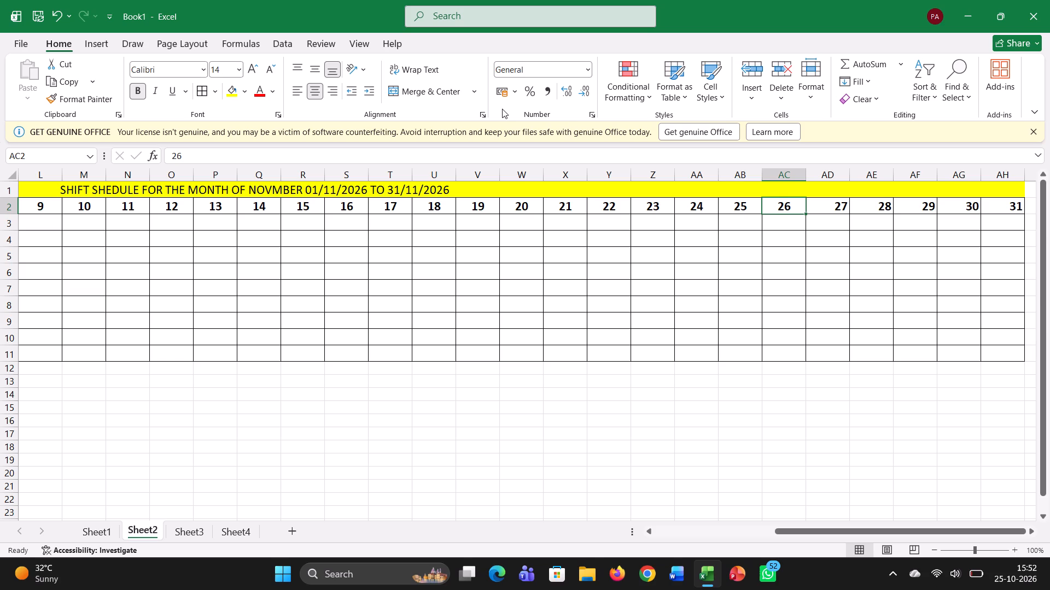
{"action": "left_click", "coordinate": [452, 91]}
{"action": "left_click", "coordinate": [825, 210]}
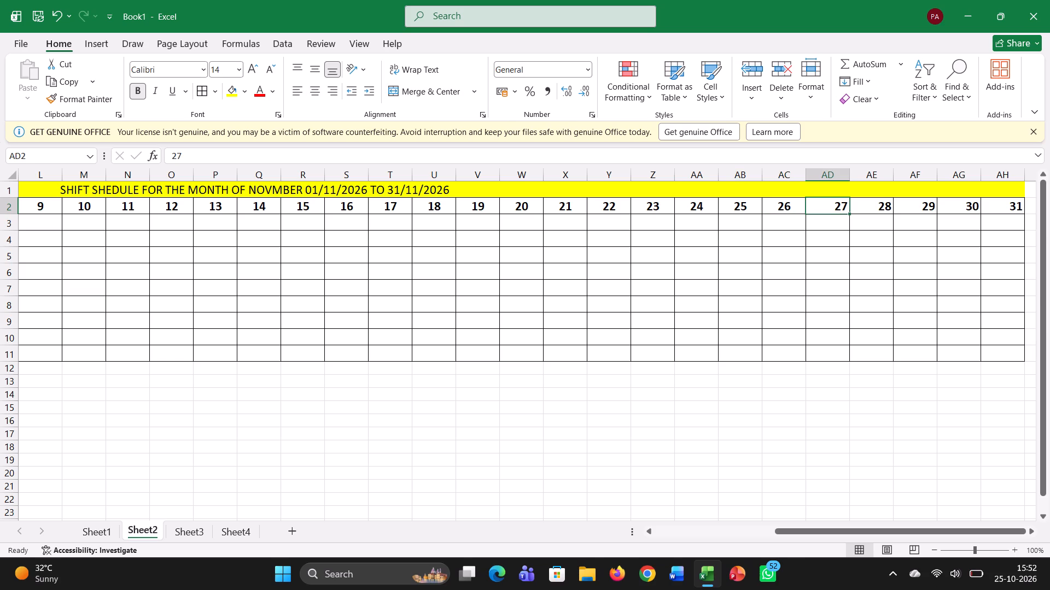
{"action": "left_click", "coordinate": [446, 96]}
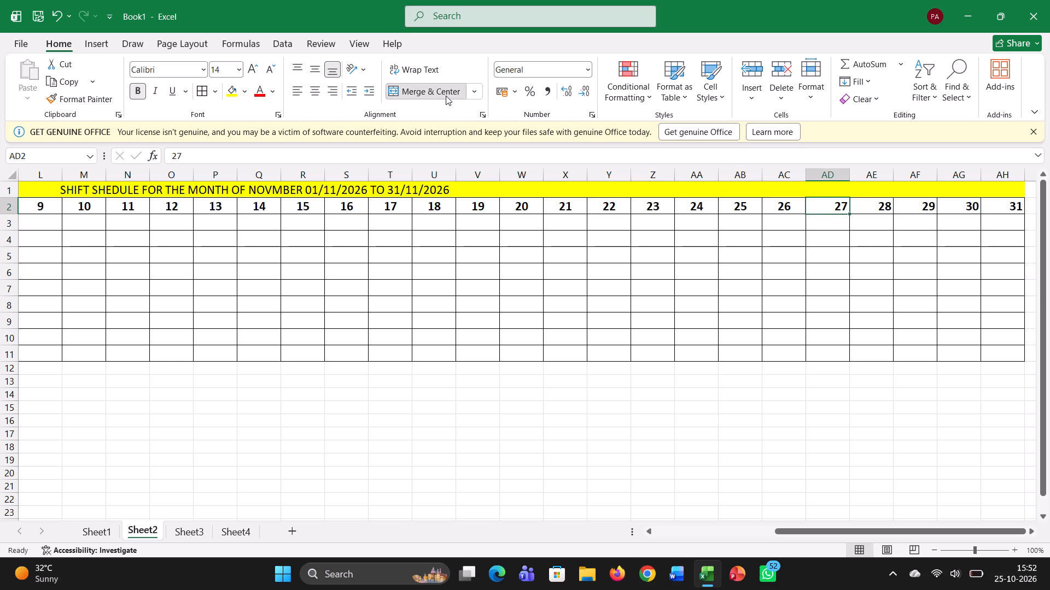
{"action": "left_click", "coordinate": [877, 206]}
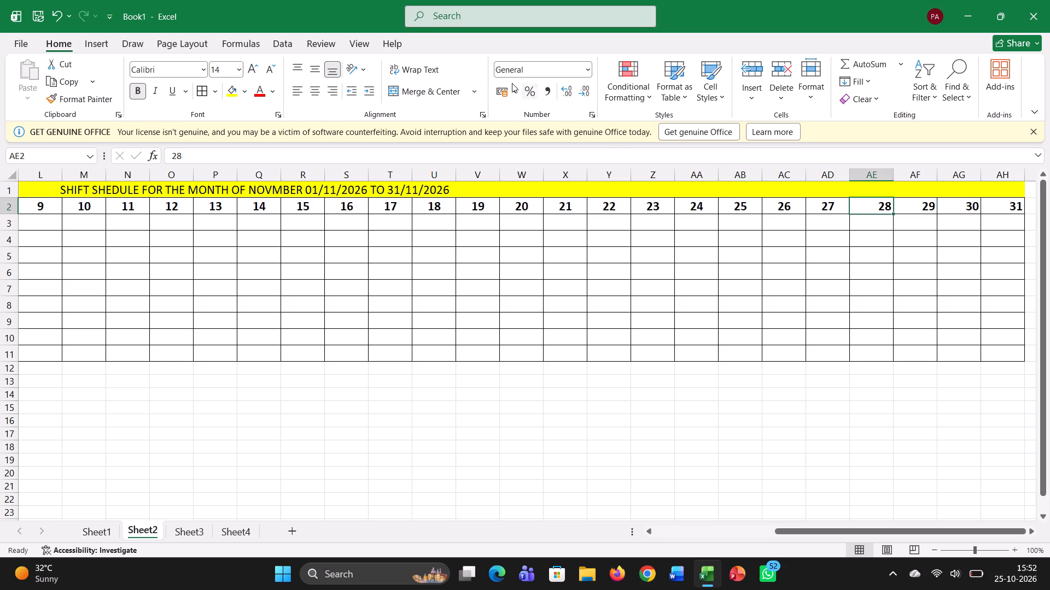
{"action": "left_click", "coordinate": [435, 86]}
Apply Merge & Center individually to the day headers 29, 30 and 31, cells AF2 to AH2.
{"action": "left_click", "coordinate": [925, 207]}
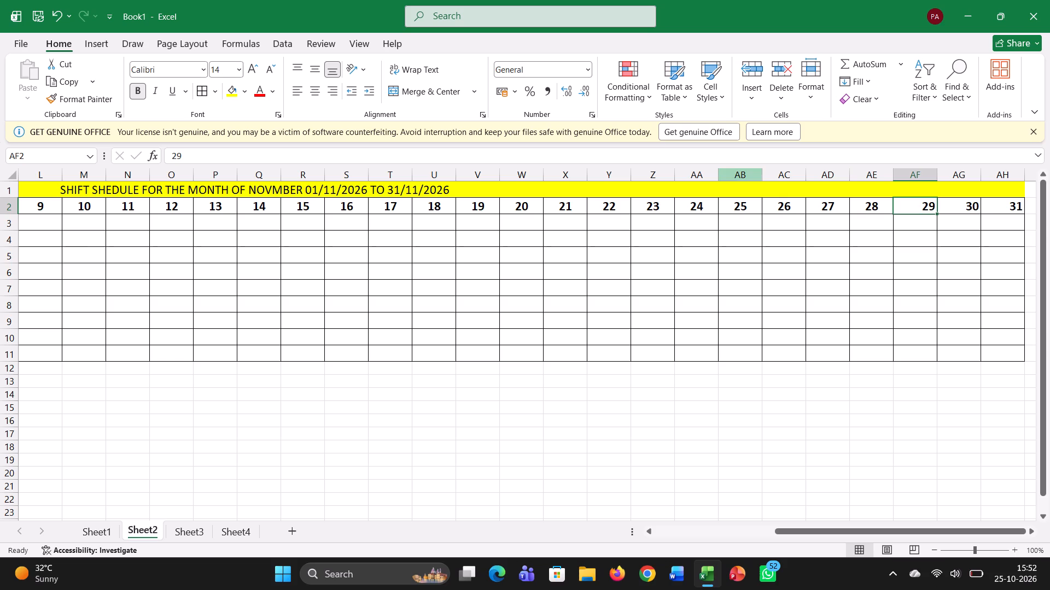
{"action": "left_click", "coordinate": [450, 91]}
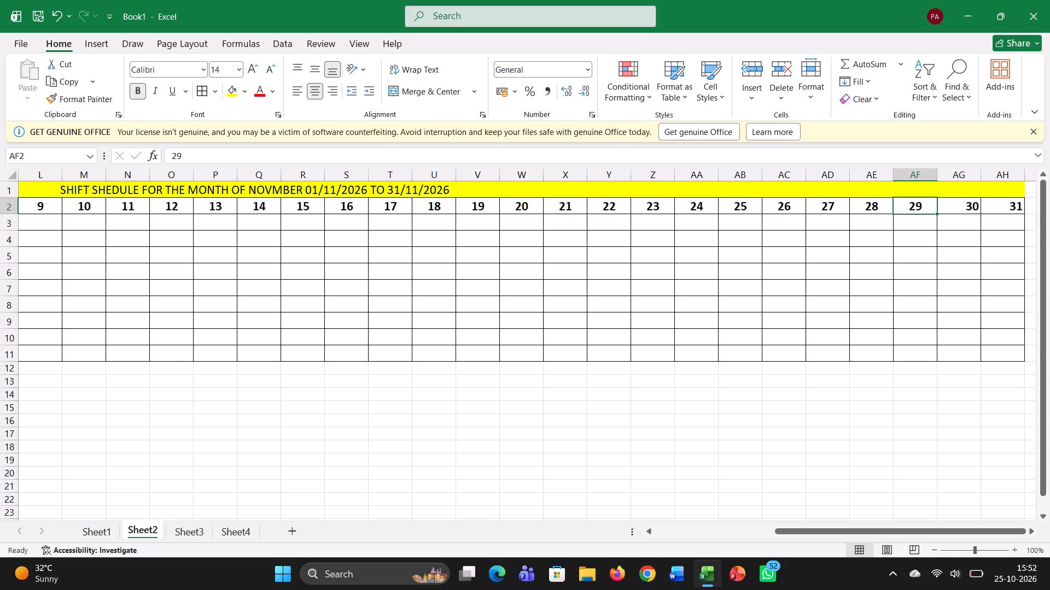
{"action": "left_click", "coordinate": [966, 211]}
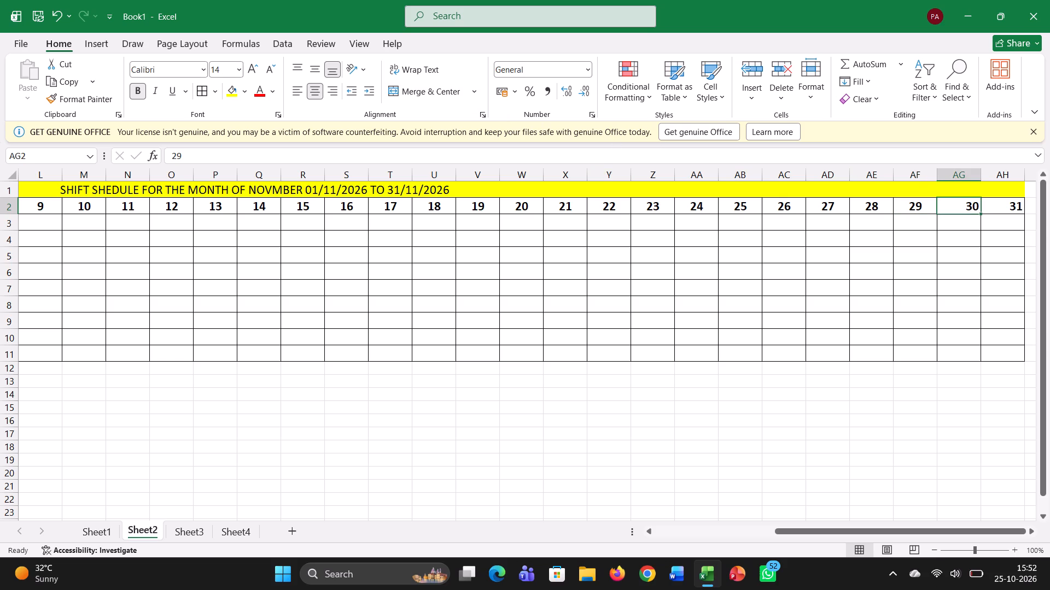
{"action": "left_click", "coordinate": [443, 96]}
{"action": "double_click", "coordinate": [1007, 205]}
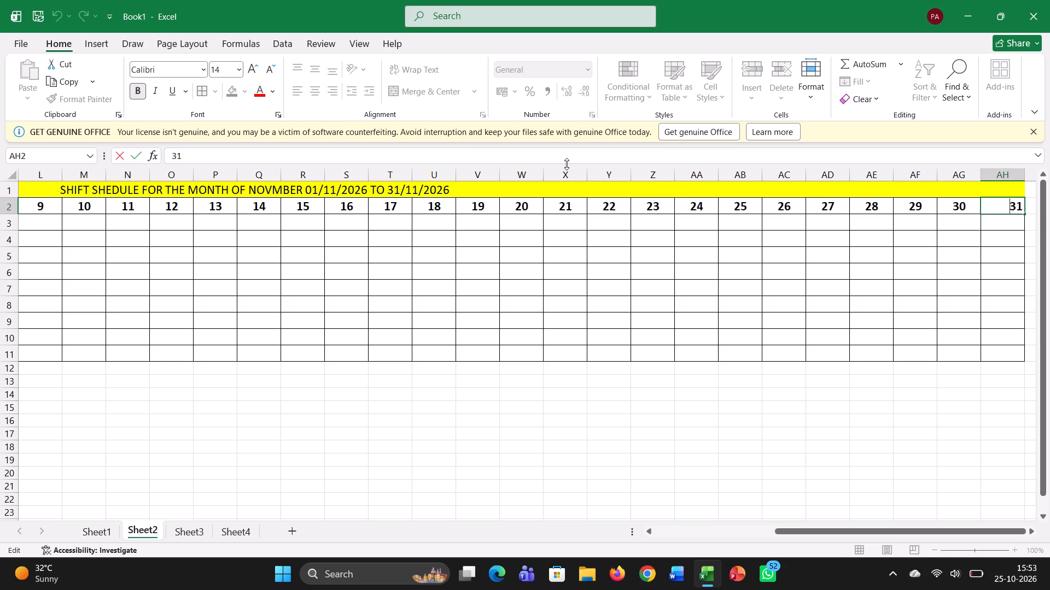
{"action": "left_click", "coordinate": [791, 324]}
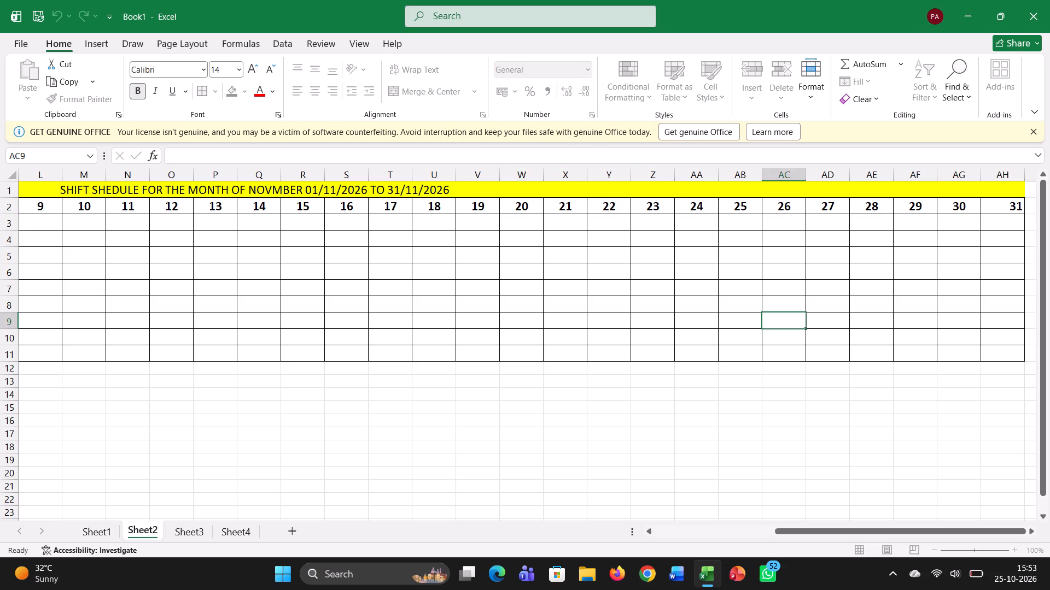
{"action": "left_click", "coordinate": [1003, 203]}
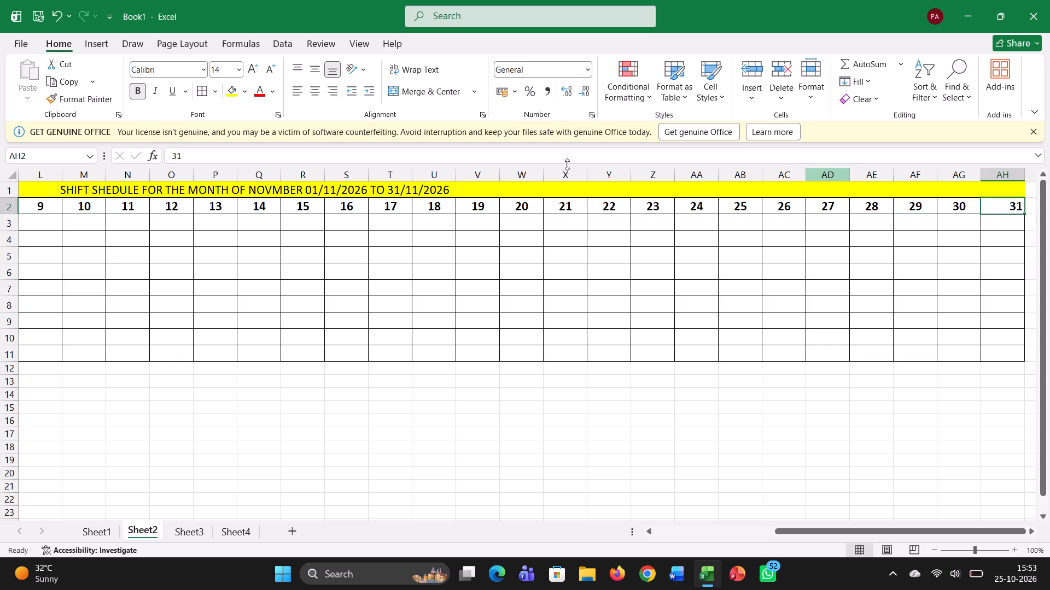
{"action": "left_click", "coordinate": [444, 82]}
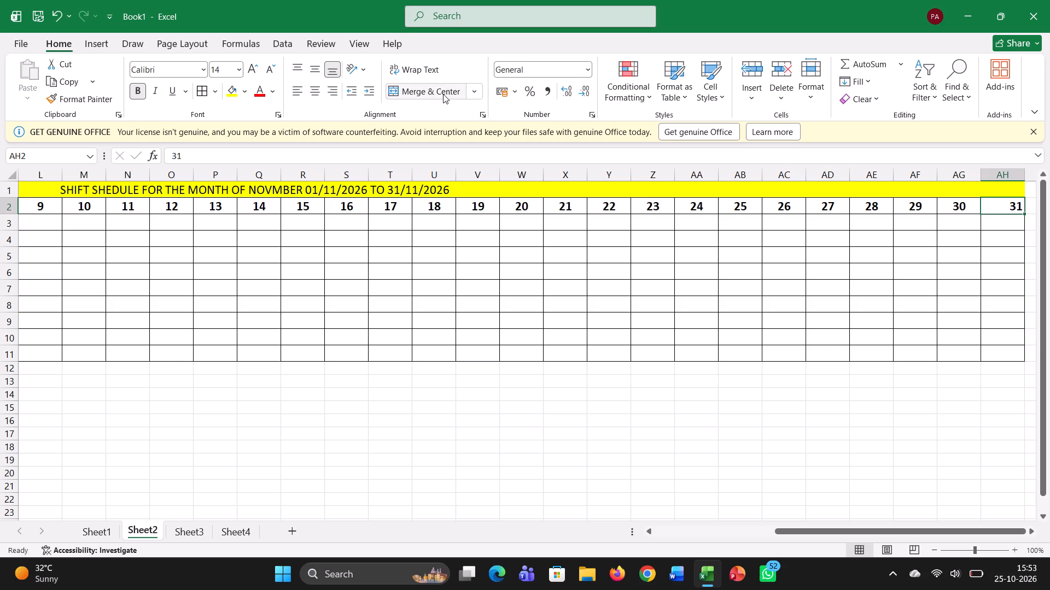
{"action": "left_click", "coordinate": [443, 94]}
Enter OFF for day 1 and G for day 2 in the first employee's row, cells D3 and E3.
{"action": "key", "text": "Left"}
{"action": "key", "text": "Left"}
{"action": "key", "text": "Left"}
{"action": "key", "text": "Left"}
{"action": "key", "text": "Left"}
{"action": "key", "text": "Left"}
{"action": "key", "text": "Left"}
{"action": "key", "text": "Left"}
{"action": "key", "text": "Left"}
{"action": "key", "text": "Left"}
{"action": "key", "text": "Left"}
{"action": "key", "text": "Left"}
{"action": "key", "text": "Left"}
{"action": "key", "text": "Left"}
{"action": "key", "text": "Left"}
{"action": "key", "text": "Left"}
{"action": "key", "text": "Left"}
{"action": "key", "text": "Left"}
{"action": "key", "text": "Left"}
{"action": "key", "text": "Left"}
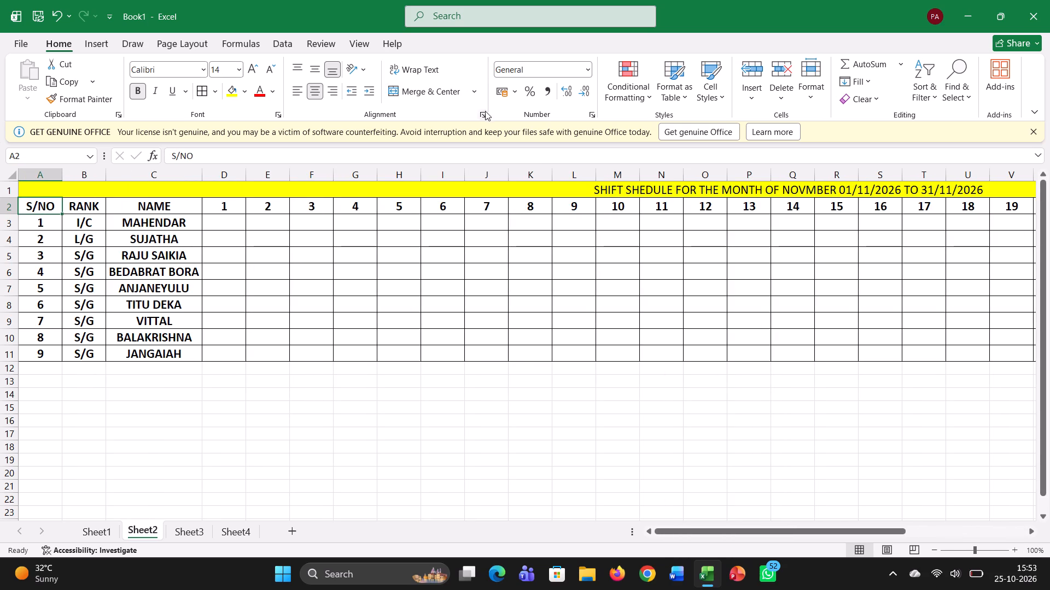
{"action": "left_click", "coordinate": [227, 227]}
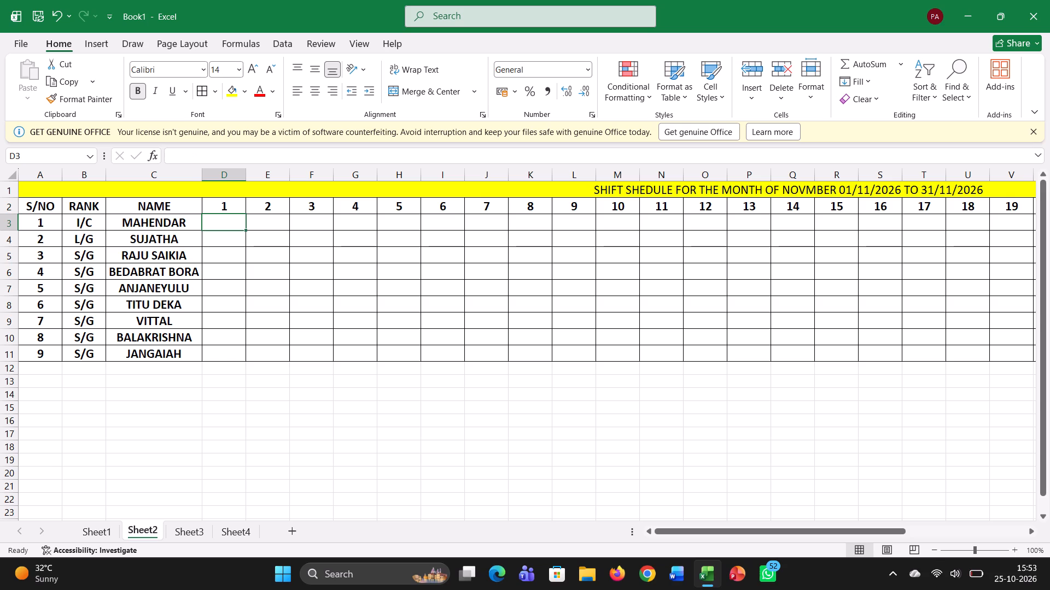
{"action": "key", "text": "o"}
{"action": "type", "text": "FF"}
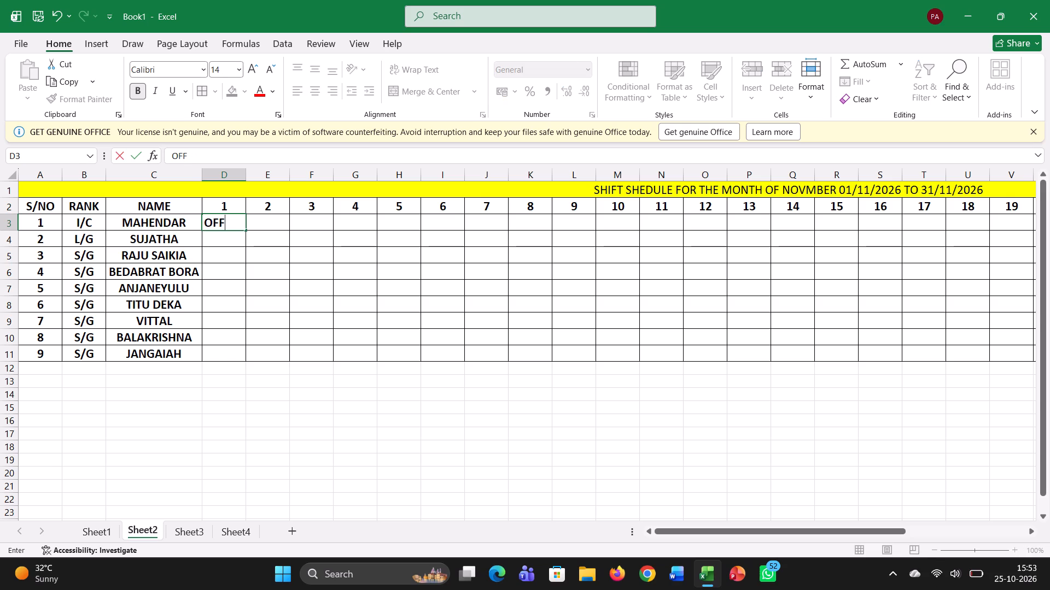
{"action": "left_click", "coordinate": [268, 229]}
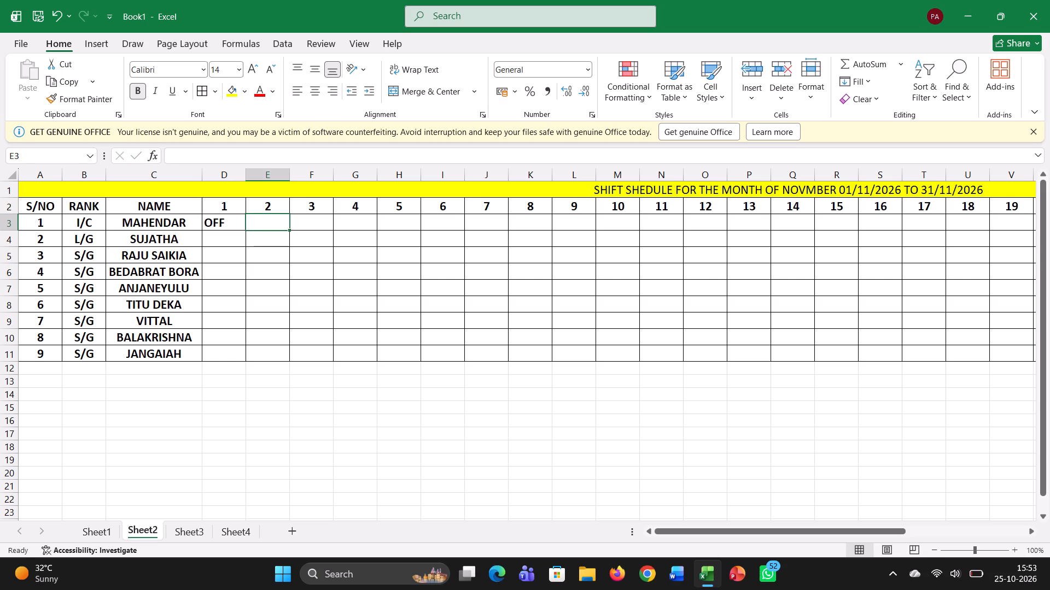
{"action": "key", "text": "g"}
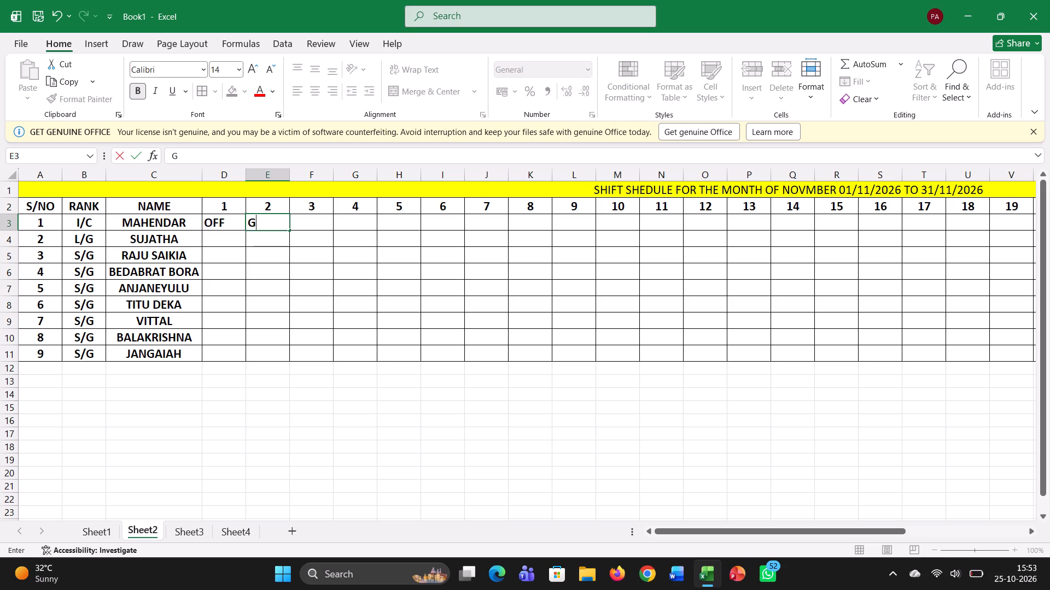
{"action": "key", "text": "Left"}
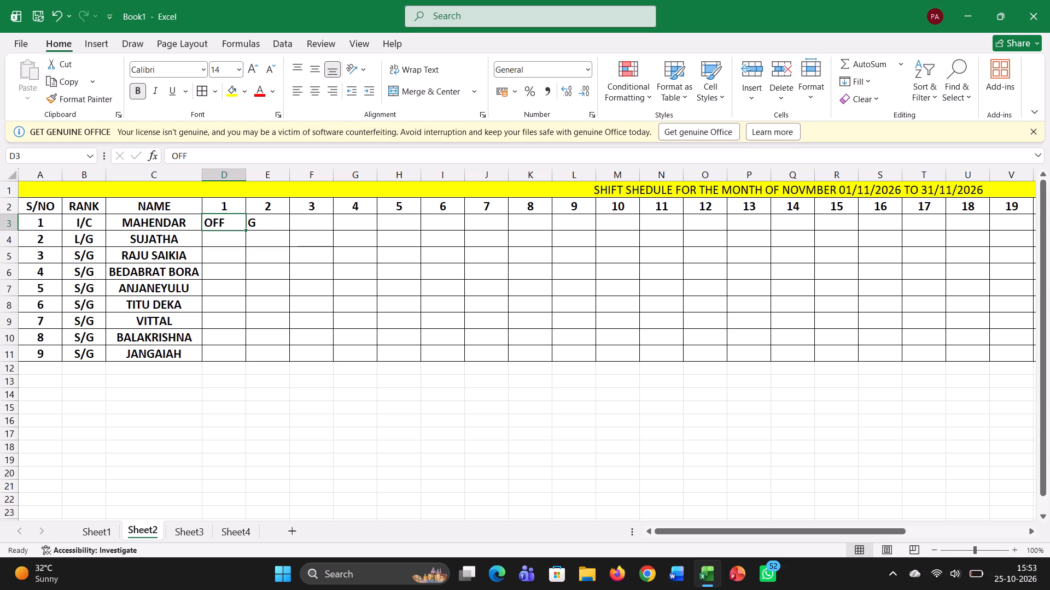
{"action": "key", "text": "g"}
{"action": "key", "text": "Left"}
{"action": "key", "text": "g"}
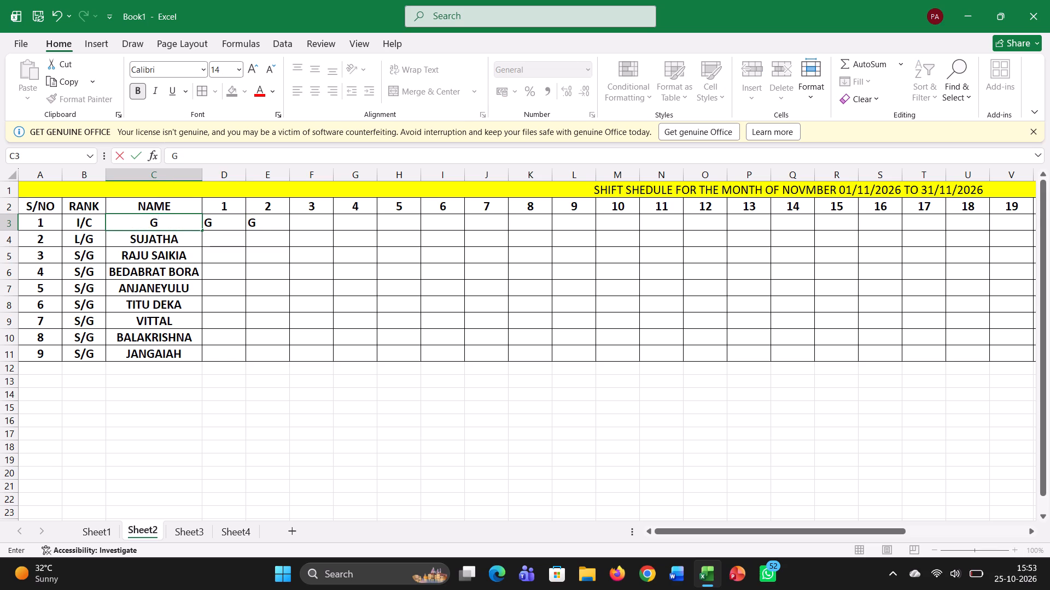
Restore the overwritten entries in row 3: the name MAHENDAR in cell C3 and OFF in cell D3.
{"action": "left_click", "coordinate": [185, 218]}
{"action": "key", "text": "BackSpace"}
{"action": "key", "text": "m"}
{"action": "key", "text": "a"}
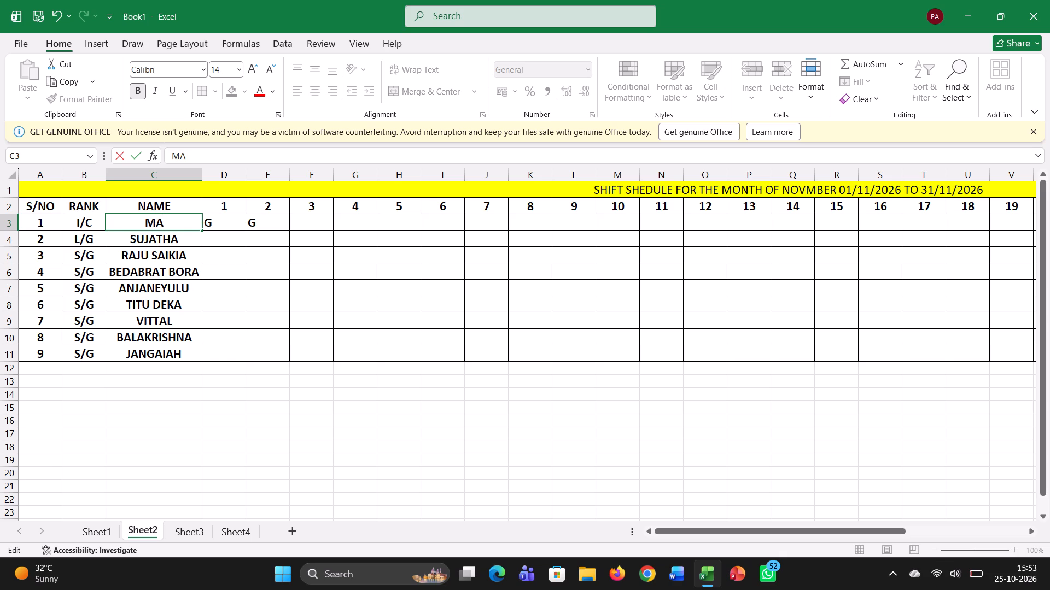
{"action": "type", "text": "HENDA"}
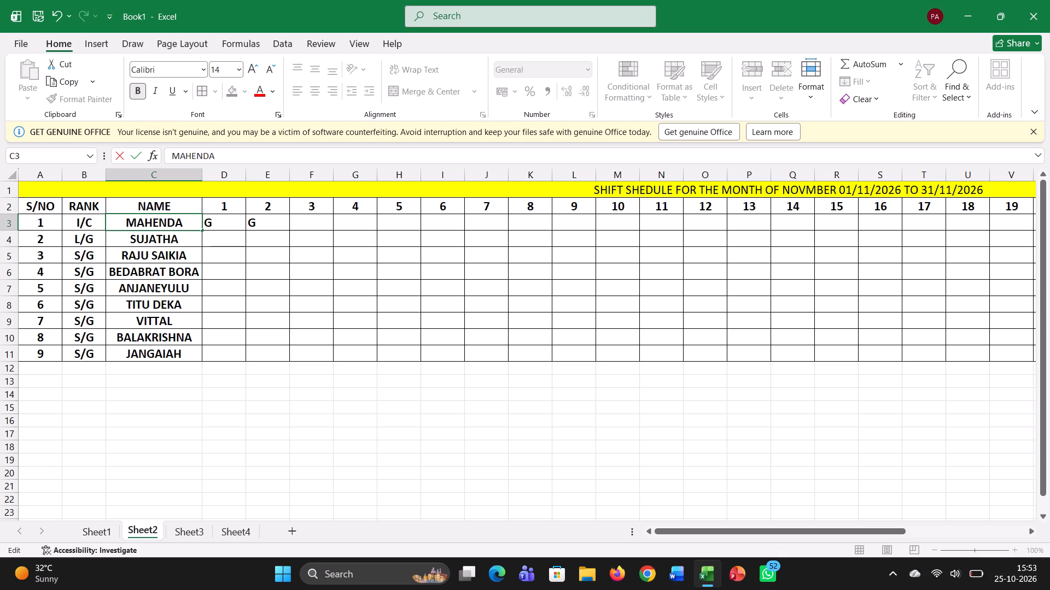
{"action": "key", "text": "r"}
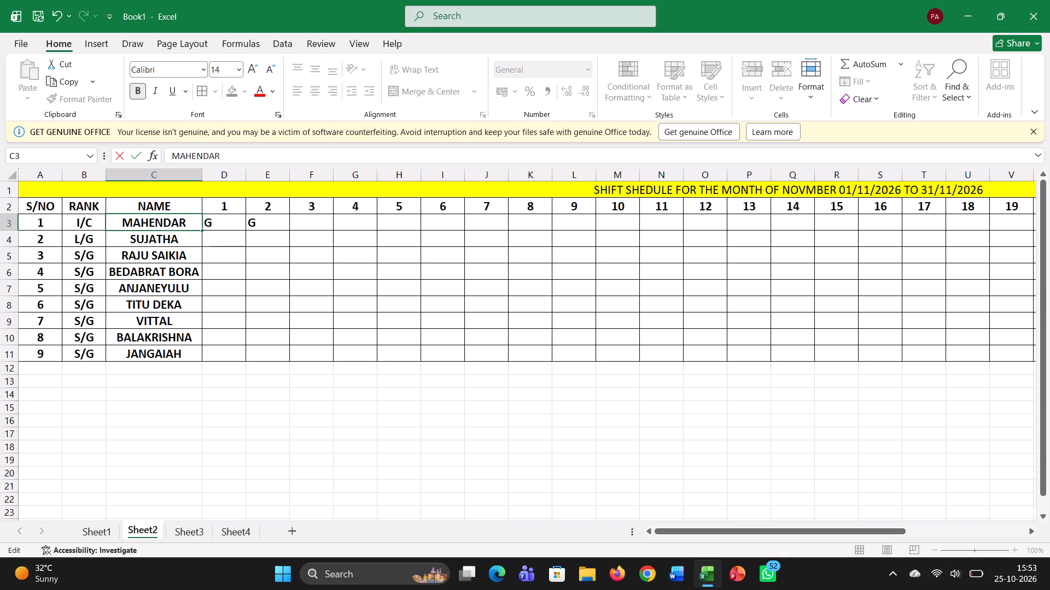
{"action": "left_click", "coordinate": [286, 244]}
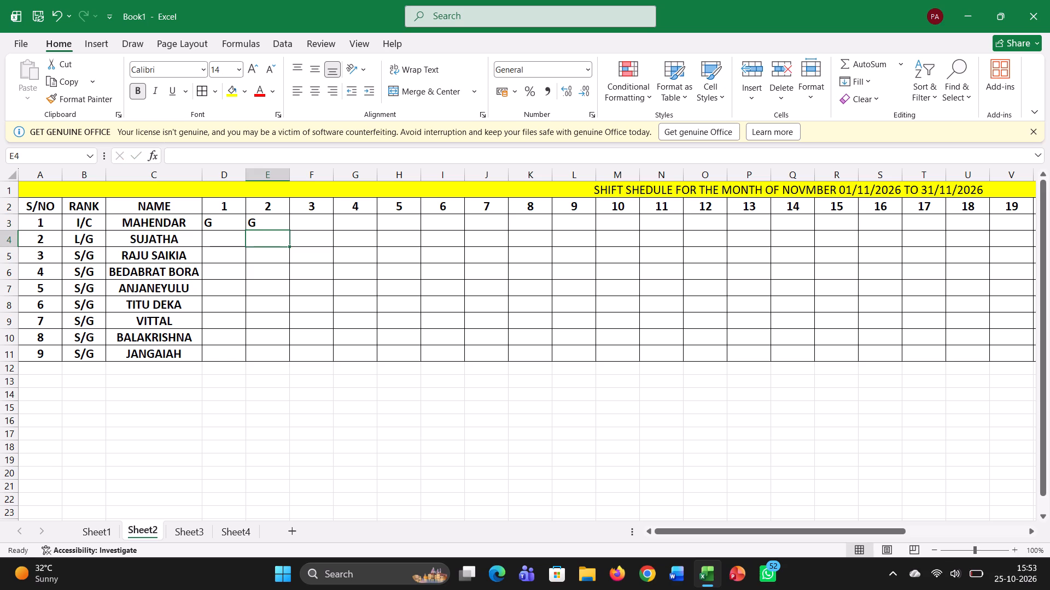
{"action": "left_click", "coordinate": [226, 226]}
{"action": "key", "text": "BackSpace"}
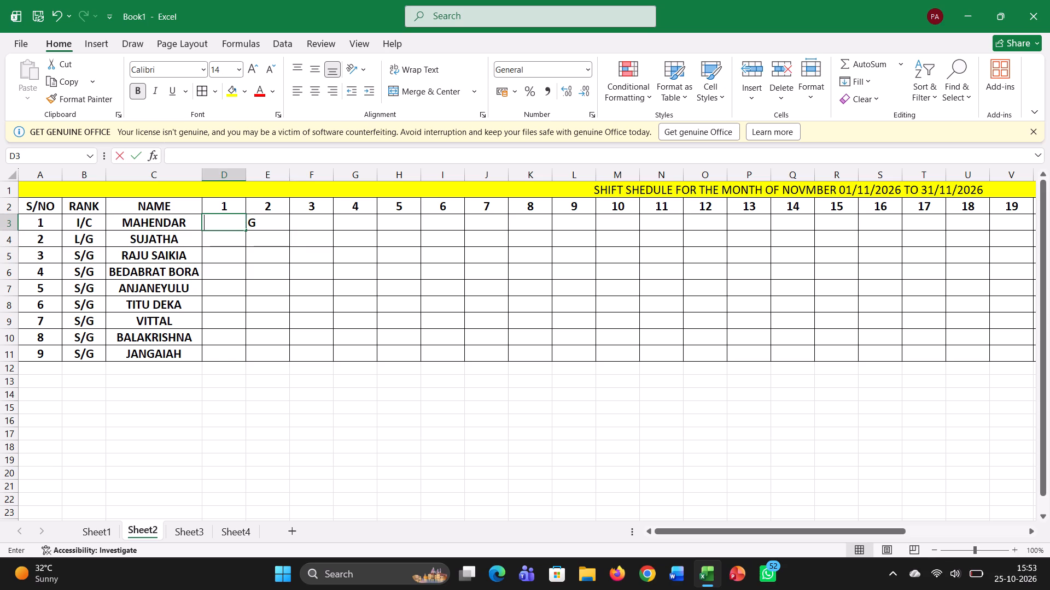
{"action": "type", "text": "OFF"}
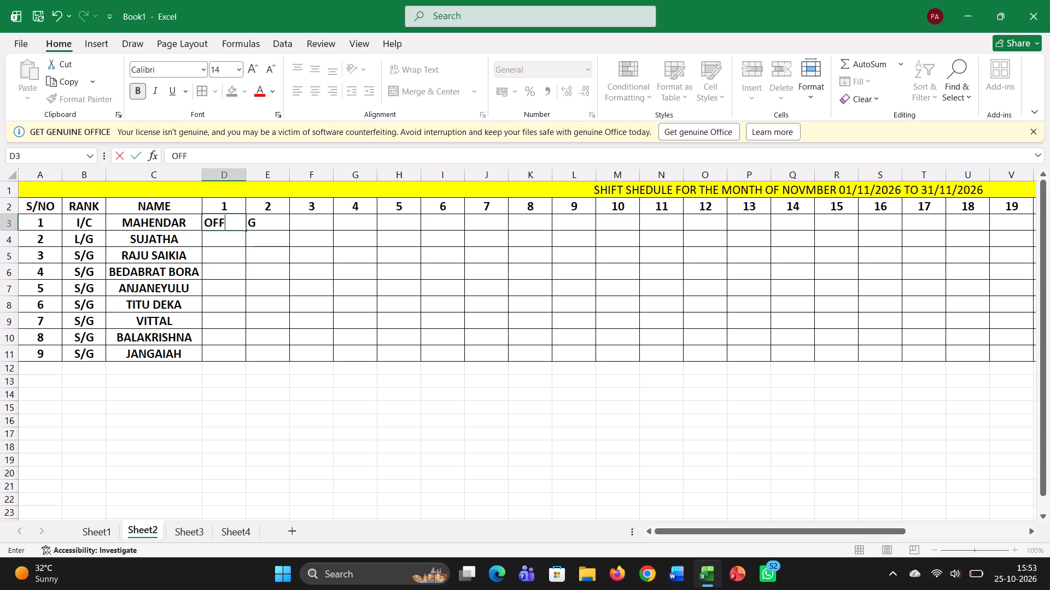
Enter G for days 3 to 7 in the first employee's row, cells F3 to J3.
{"action": "left_click", "coordinate": [302, 226]}
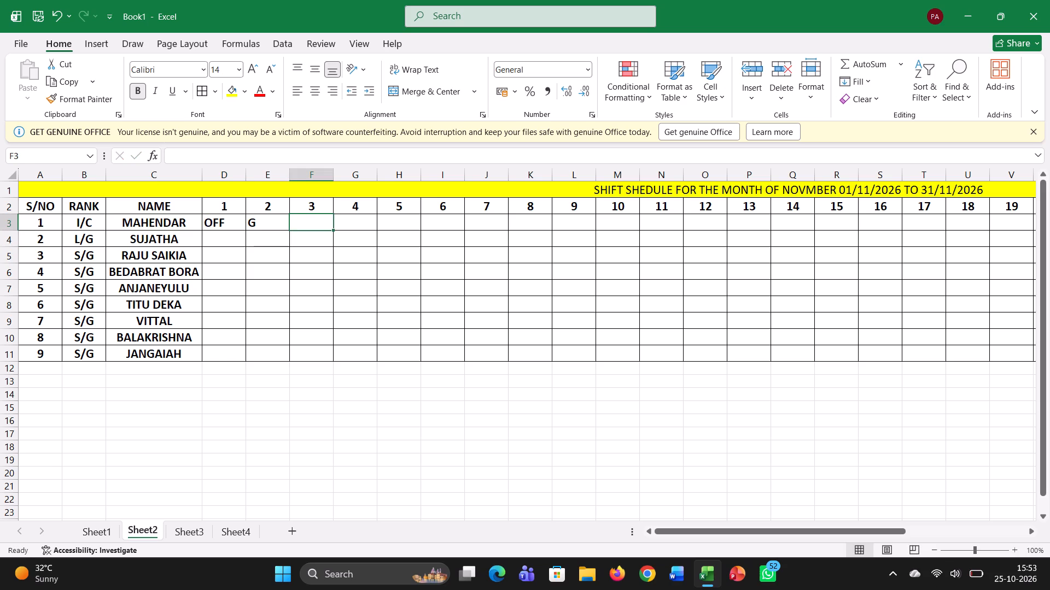
{"action": "key", "text": "g"}
{"action": "left_click", "coordinate": [361, 221]}
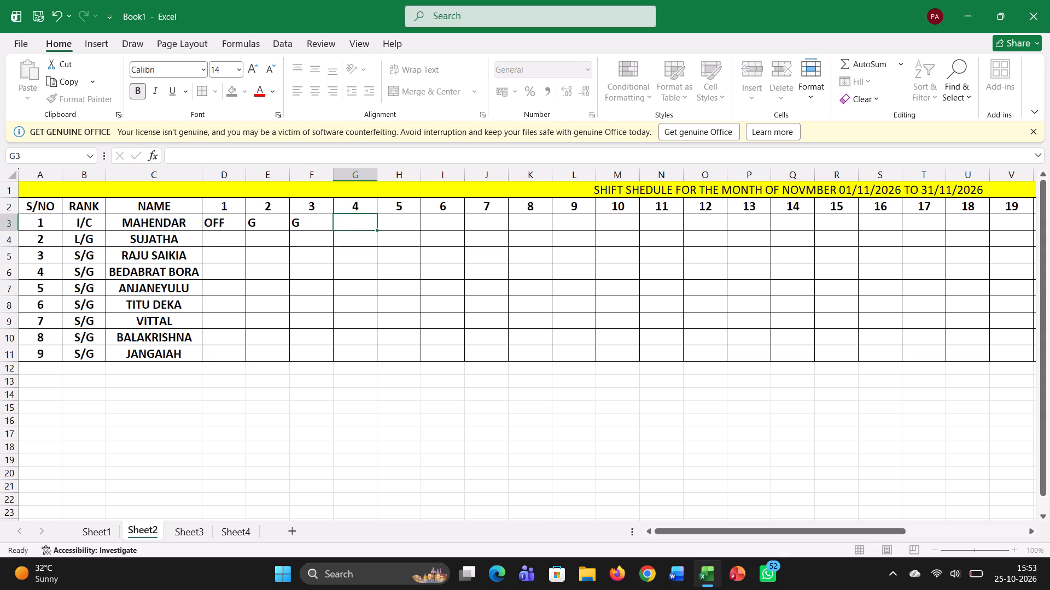
{"action": "key", "text": "g"}
{"action": "left_click", "coordinate": [391, 223]}
{"action": "key", "text": "g"}
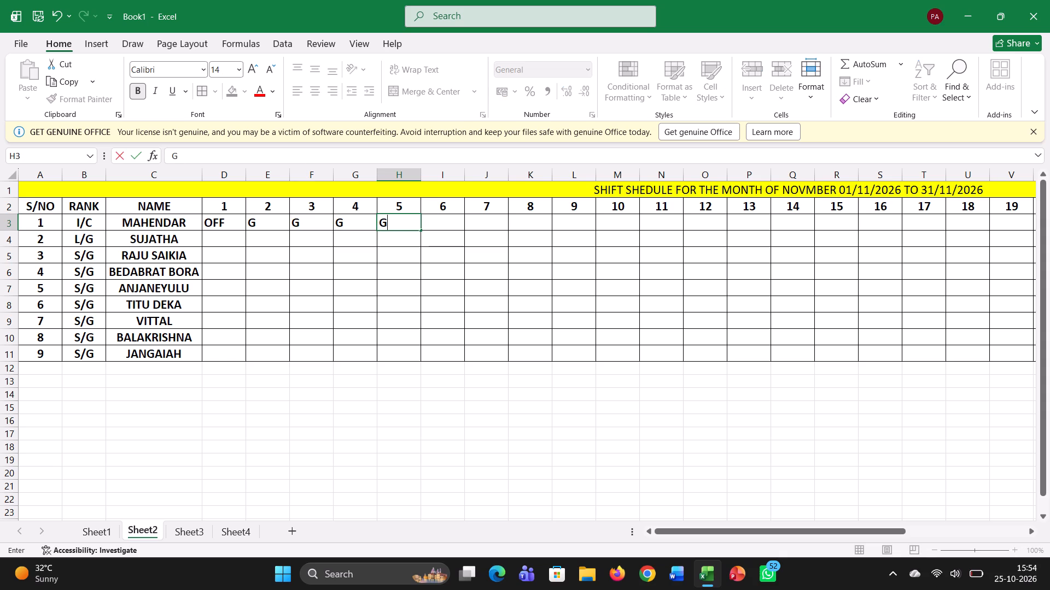
{"action": "left_click", "coordinate": [439, 220]}
{"action": "key", "text": "g"}
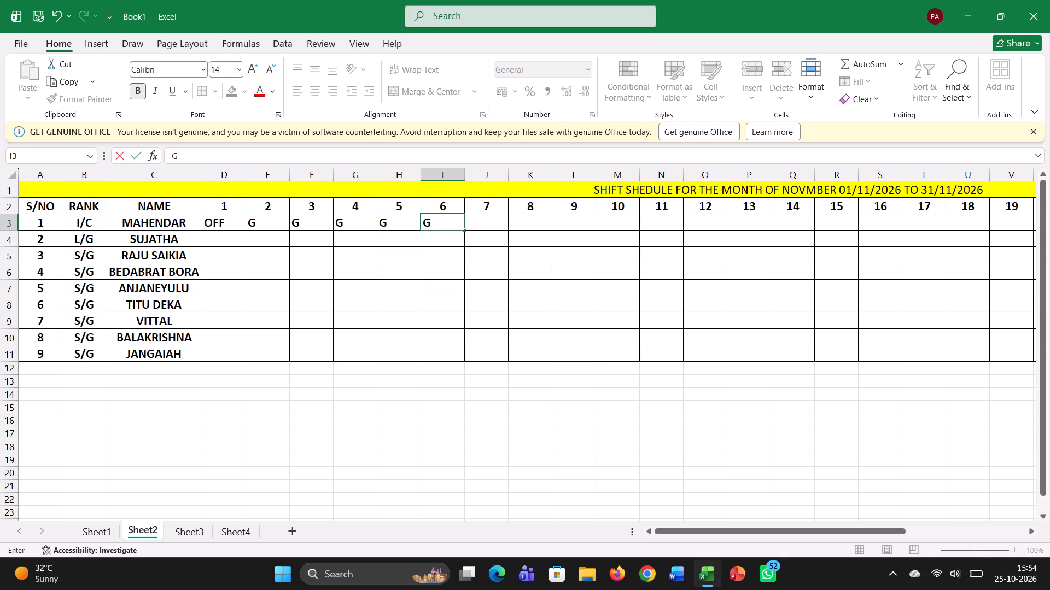
{"action": "left_click", "coordinate": [482, 221]}
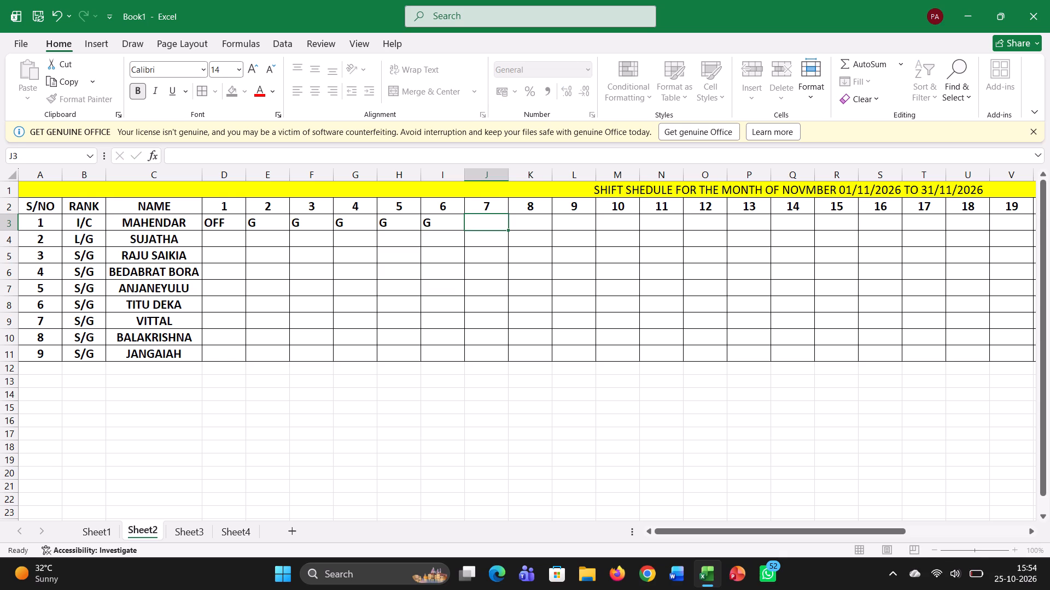
{"action": "key", "text": "g"}
Enter OFF for day 8 and G for days 9 and 10 in the first employee's row, cells K3 to M3.
{"action": "left_click", "coordinate": [553, 225]}
{"action": "left_click", "coordinate": [537, 222]}
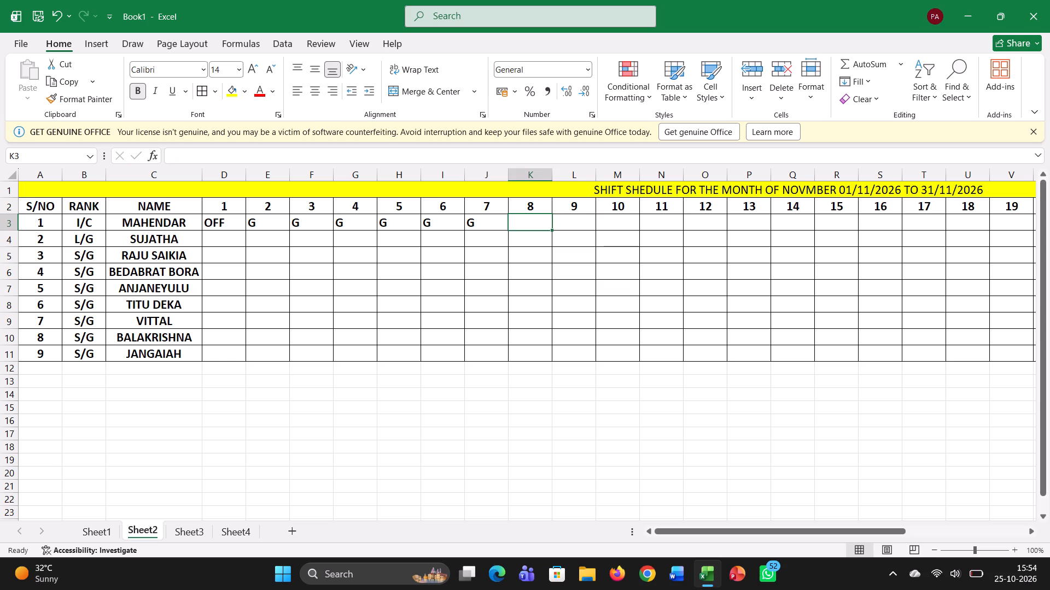
{"action": "key", "text": "o"}
{"action": "type", "text": "FF"}
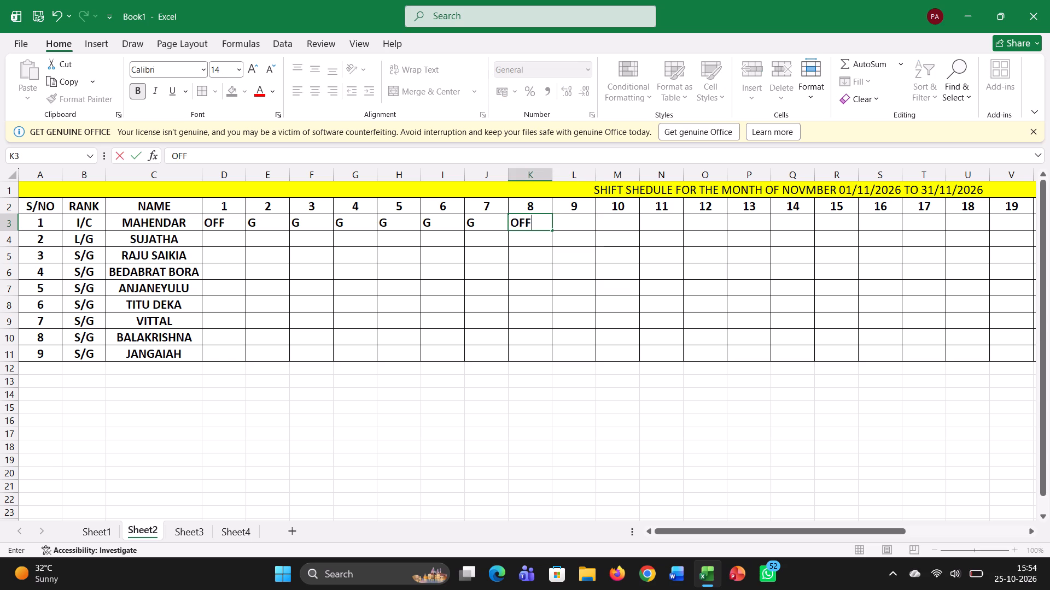
{"action": "left_click", "coordinate": [569, 219]}
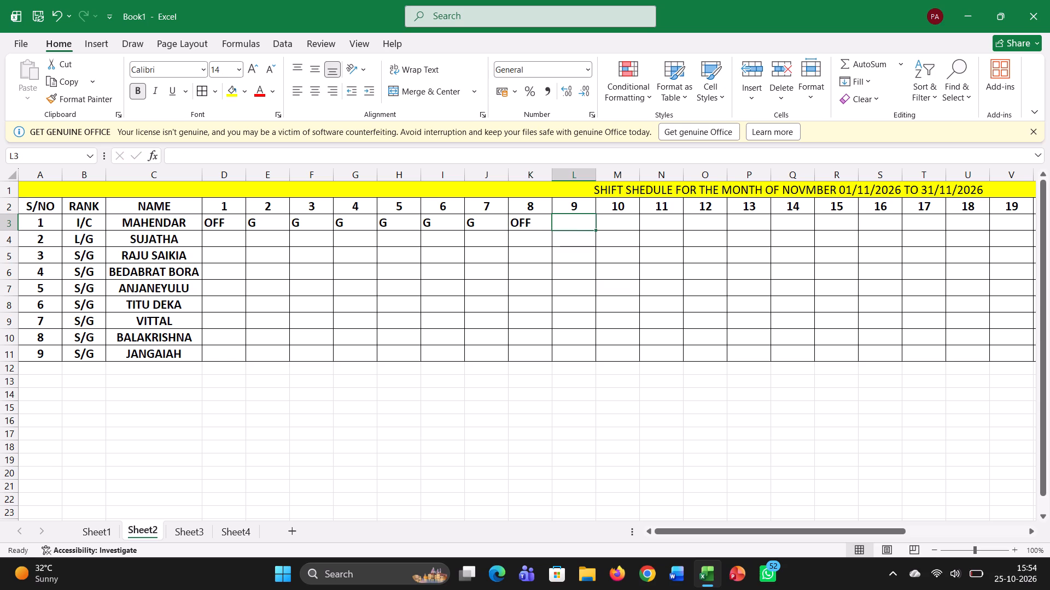
{"action": "key", "text": "g"}
{"action": "left_click", "coordinate": [609, 222]}
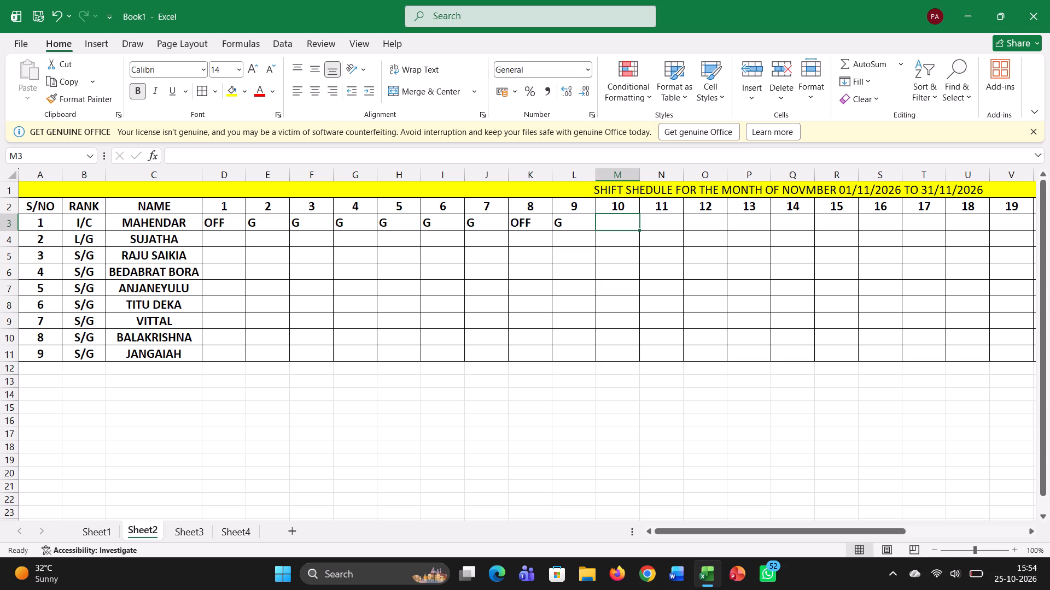
{"action": "key", "text": "g"}
{"action": "left_click", "coordinate": [652, 225]}
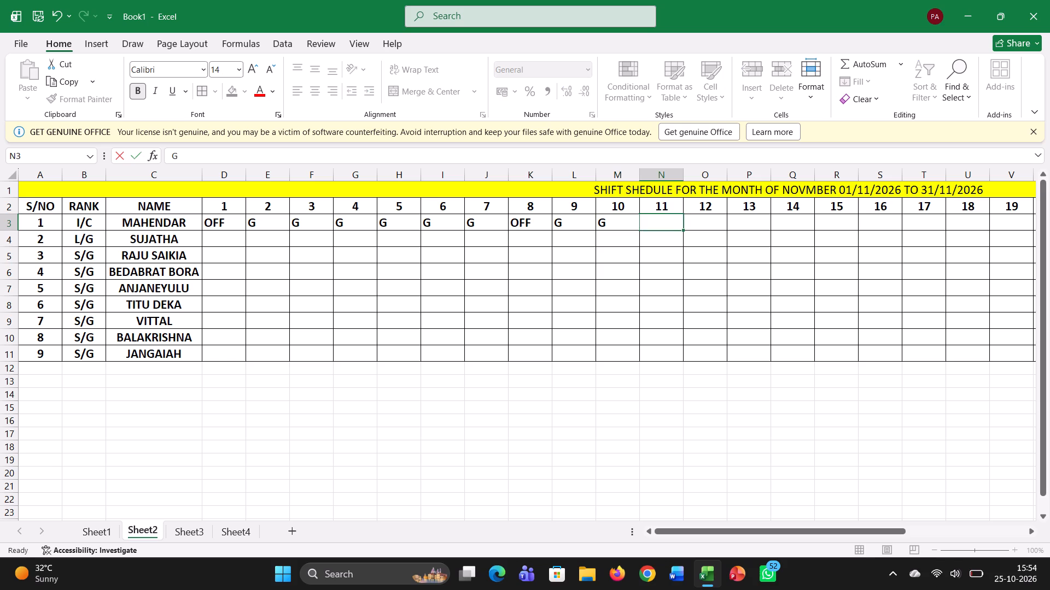
Fill the first employee's day 9 code G down the column from cell L3 to L11.
{"action": "left_click", "coordinate": [586, 227]}
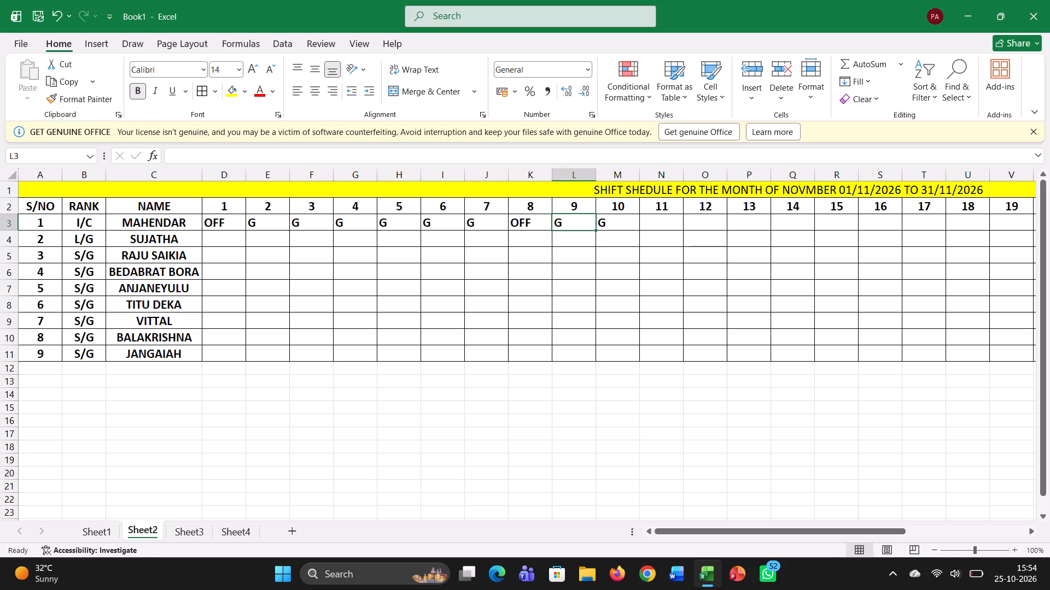
{"action": "left_click", "coordinate": [595, 229]}
{"action": "left_click", "coordinate": [595, 229]}
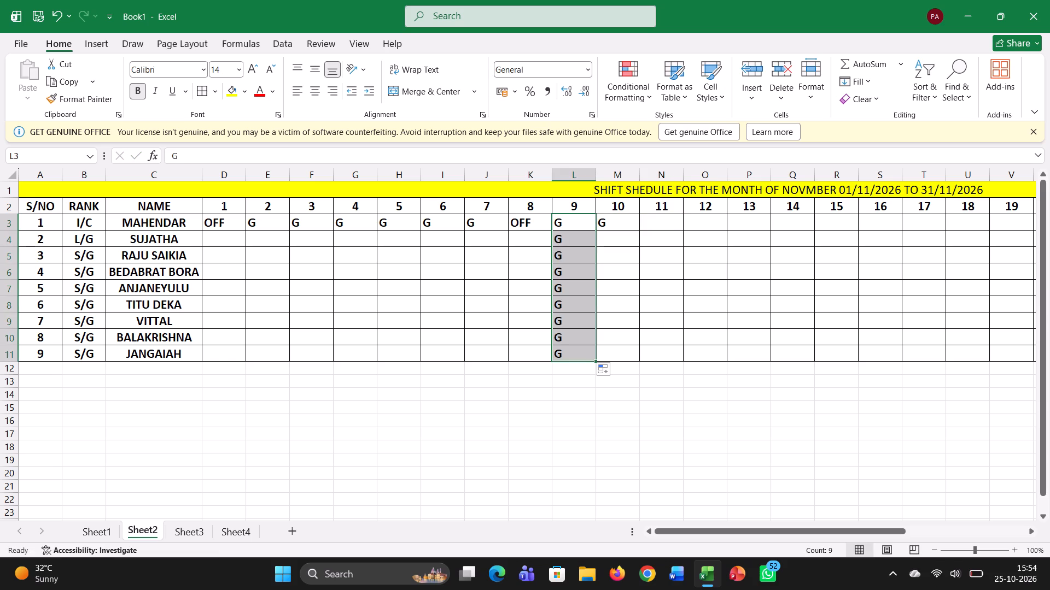
{"action": "left_click", "coordinate": [595, 229]}
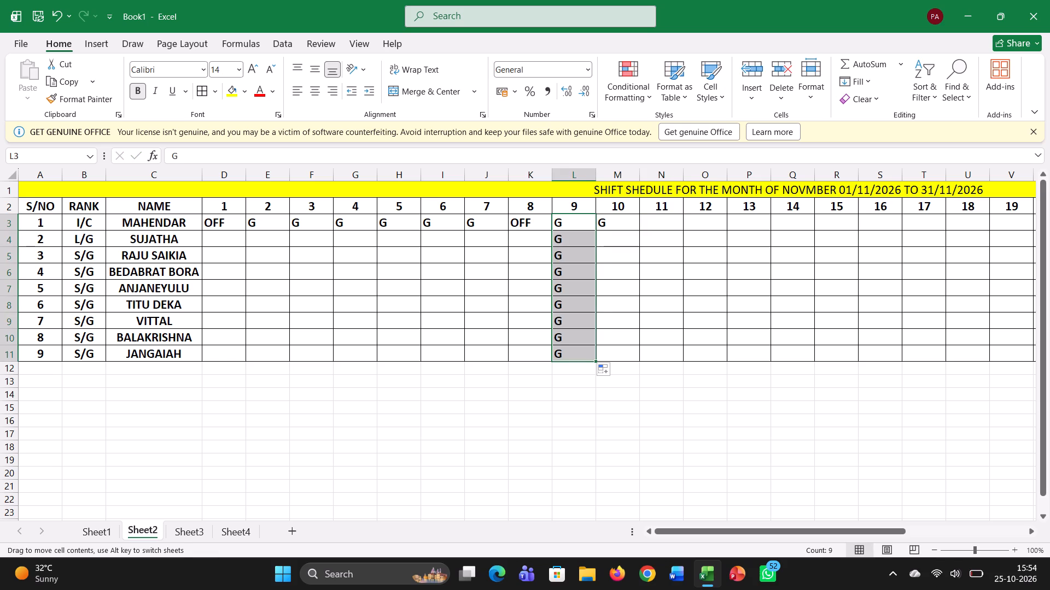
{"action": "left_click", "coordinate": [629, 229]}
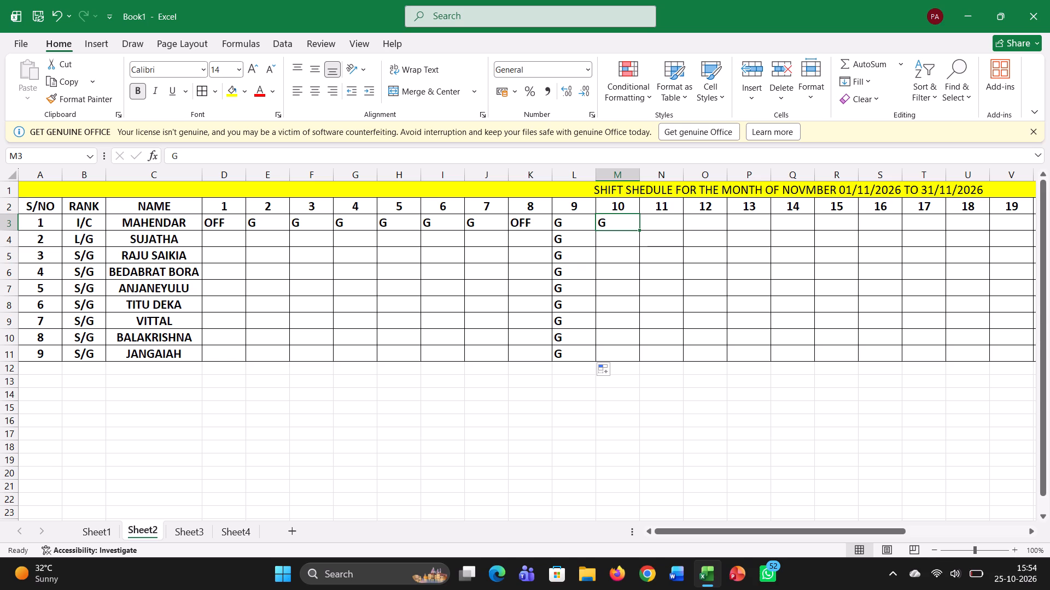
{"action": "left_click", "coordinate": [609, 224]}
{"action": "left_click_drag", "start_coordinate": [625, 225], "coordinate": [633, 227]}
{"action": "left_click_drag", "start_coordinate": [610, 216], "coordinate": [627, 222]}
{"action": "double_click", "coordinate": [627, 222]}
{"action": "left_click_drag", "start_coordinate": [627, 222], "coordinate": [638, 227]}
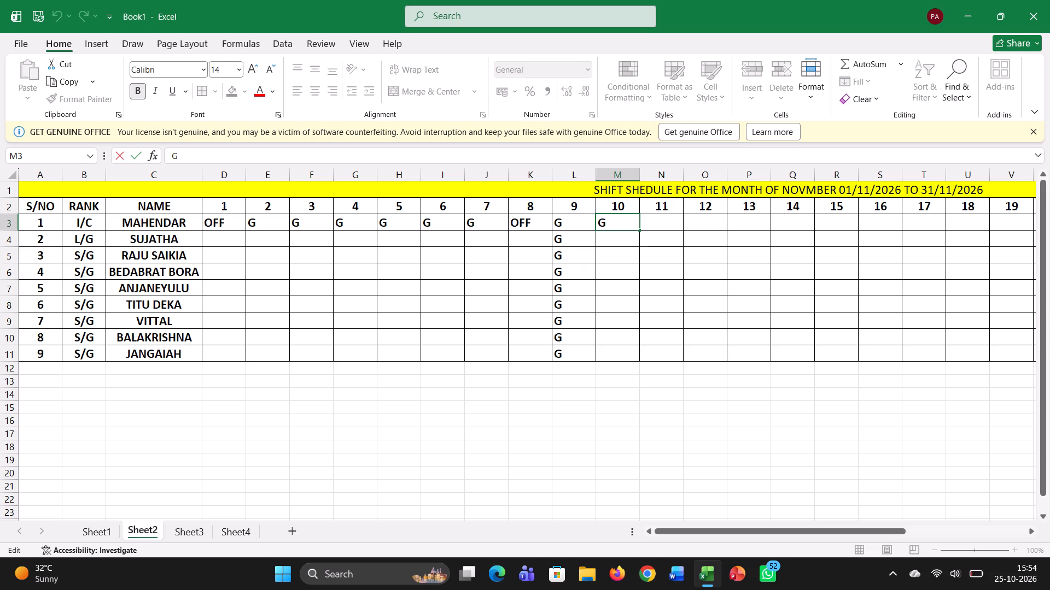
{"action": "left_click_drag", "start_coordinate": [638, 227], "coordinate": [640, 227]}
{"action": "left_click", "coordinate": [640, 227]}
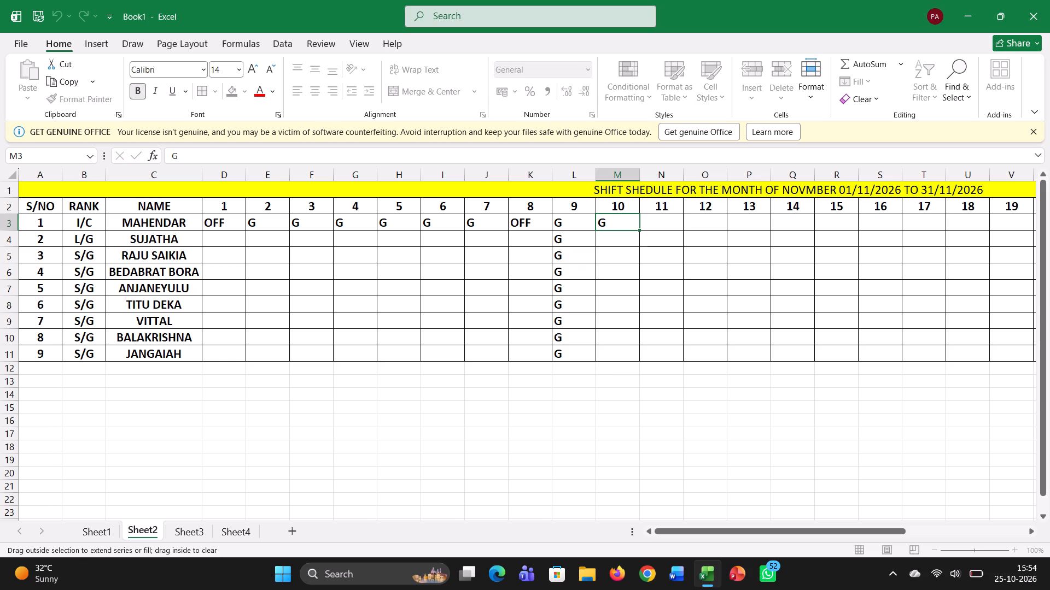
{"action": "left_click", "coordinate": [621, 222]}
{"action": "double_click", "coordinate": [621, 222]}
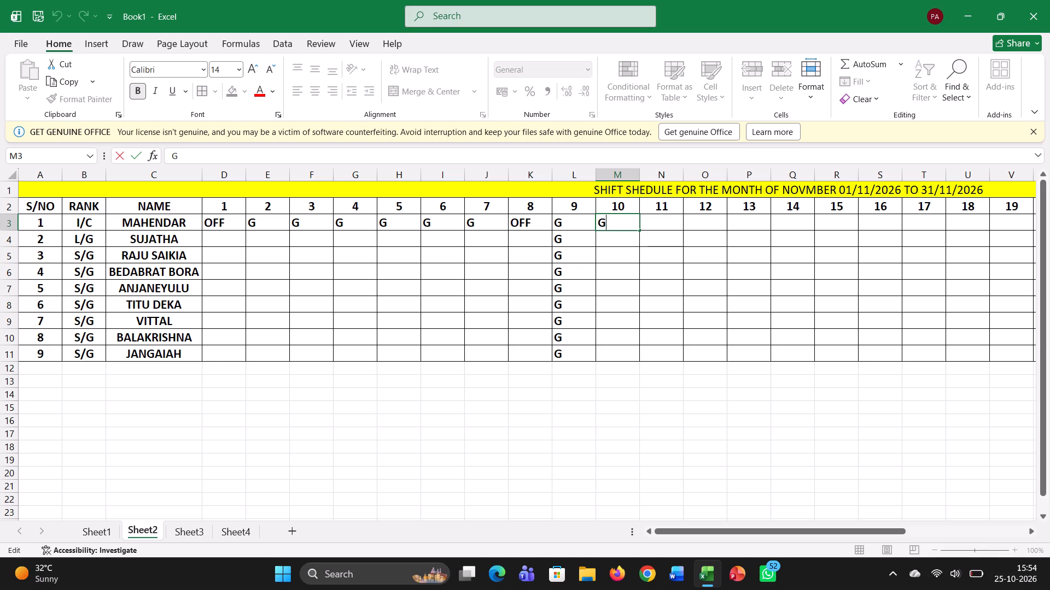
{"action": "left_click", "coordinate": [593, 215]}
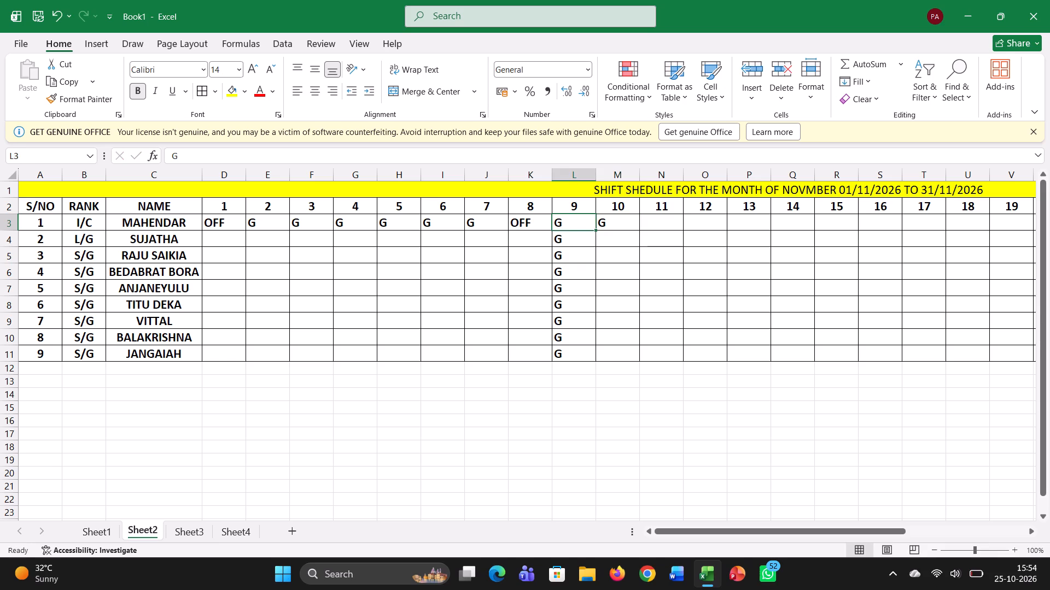
Clear the filled-down G entries one by one from the day 9 column, cells L5 to L11.
{"action": "left_click_drag", "start_coordinate": [572, 240], "coordinate": [571, 255]}
{"action": "left_click", "coordinate": [571, 255]}
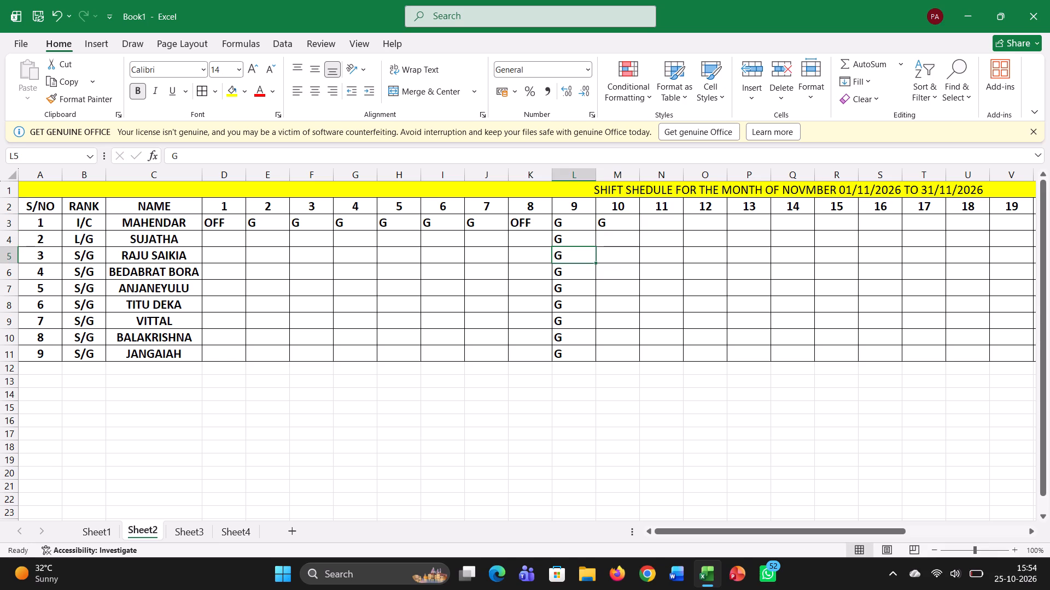
{"action": "key", "text": "BackSpace"}
{"action": "left_click", "coordinate": [568, 267]}
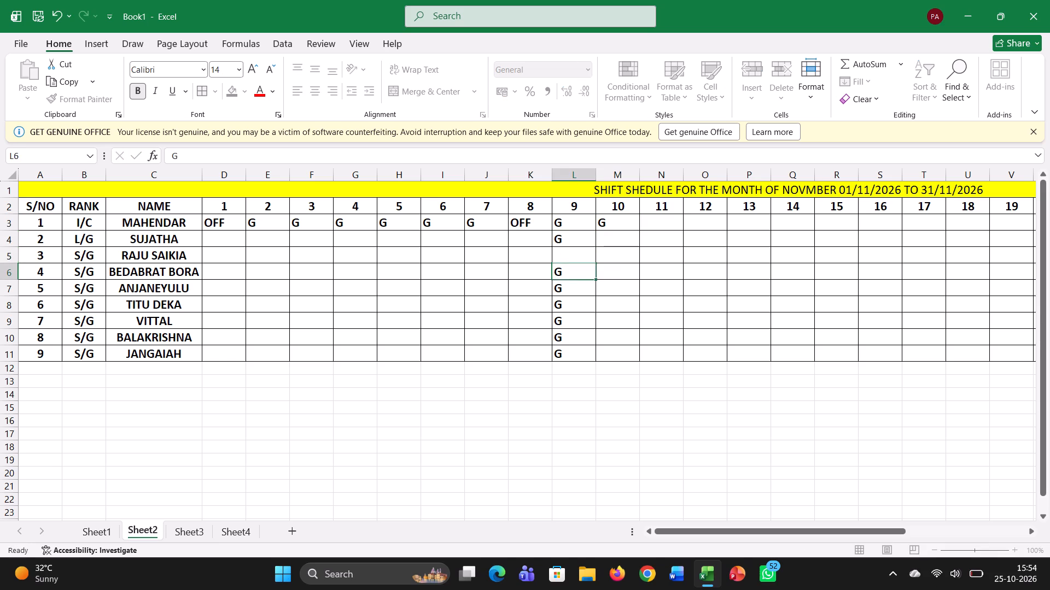
{"action": "key", "text": "BackSpace"}
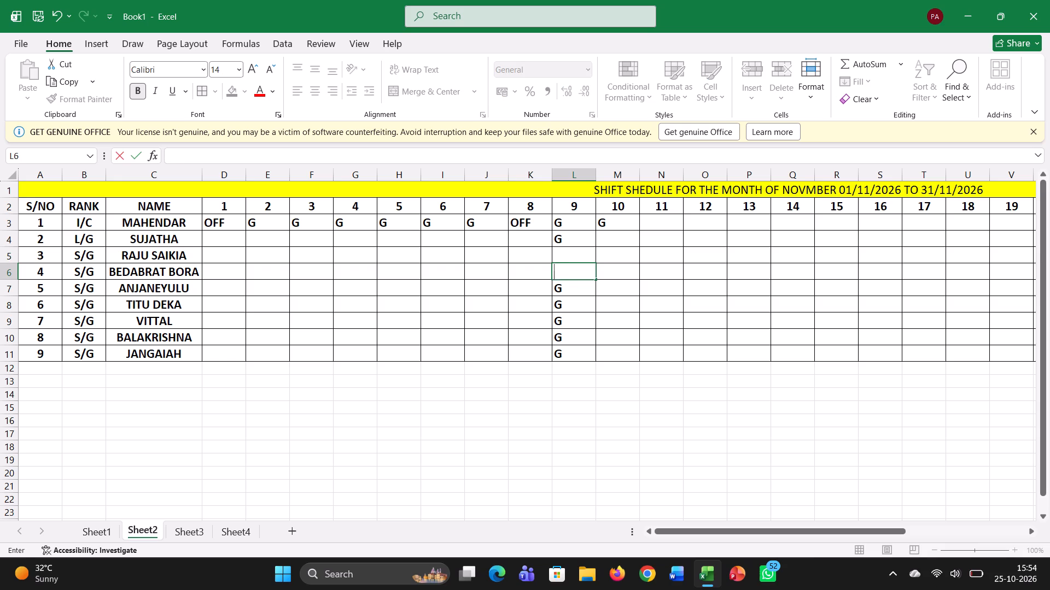
{"action": "left_click", "coordinate": [567, 291]}
{"action": "key", "text": "BackSpace"}
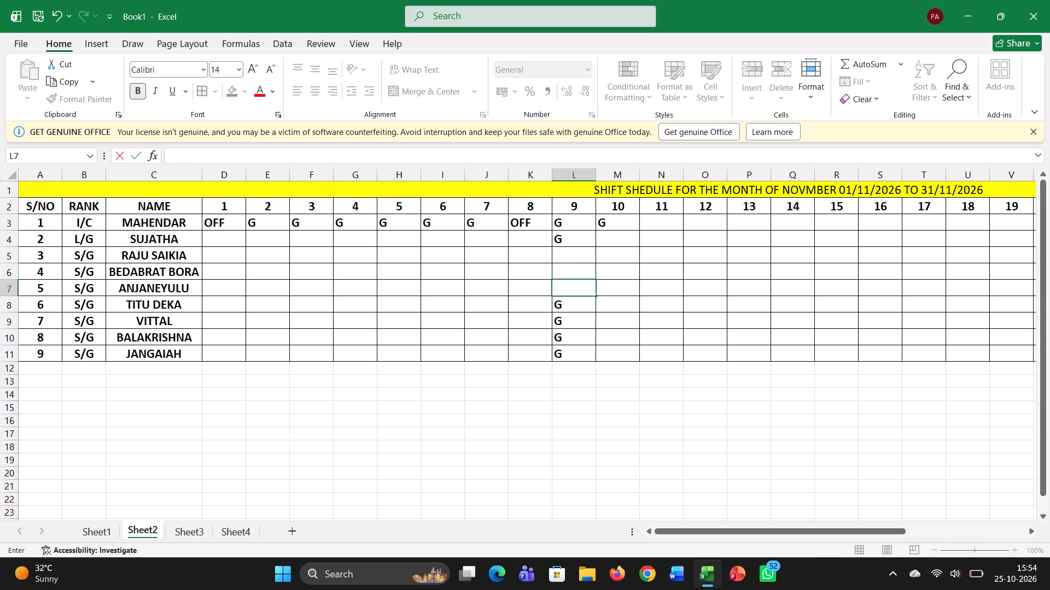
{"action": "left_click", "coordinate": [561, 305]}
{"action": "key", "text": "BackSpace"}
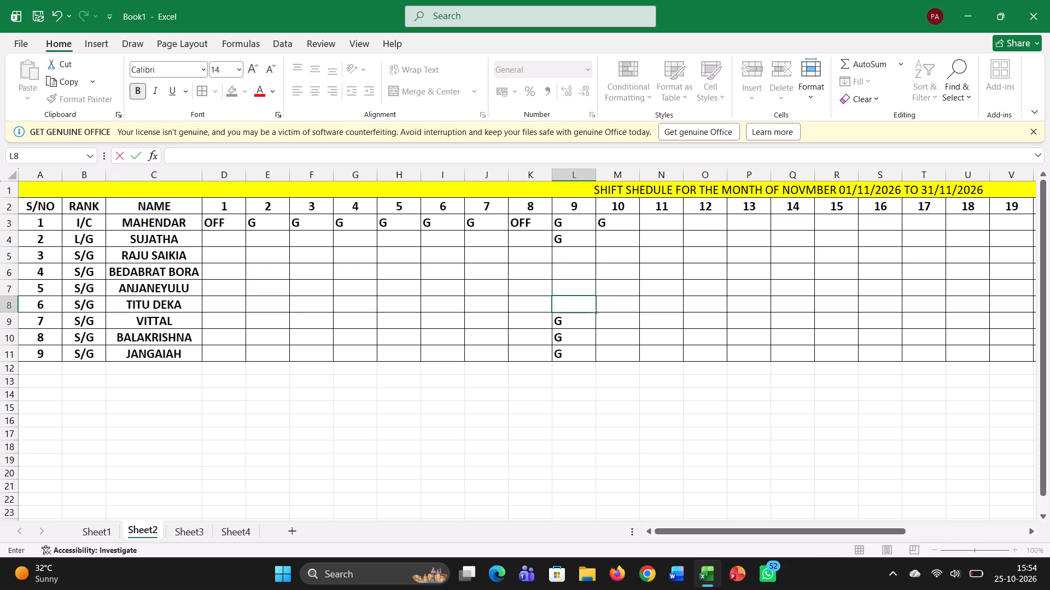
{"action": "left_click", "coordinate": [561, 327]}
{"action": "left_click", "coordinate": [569, 322]}
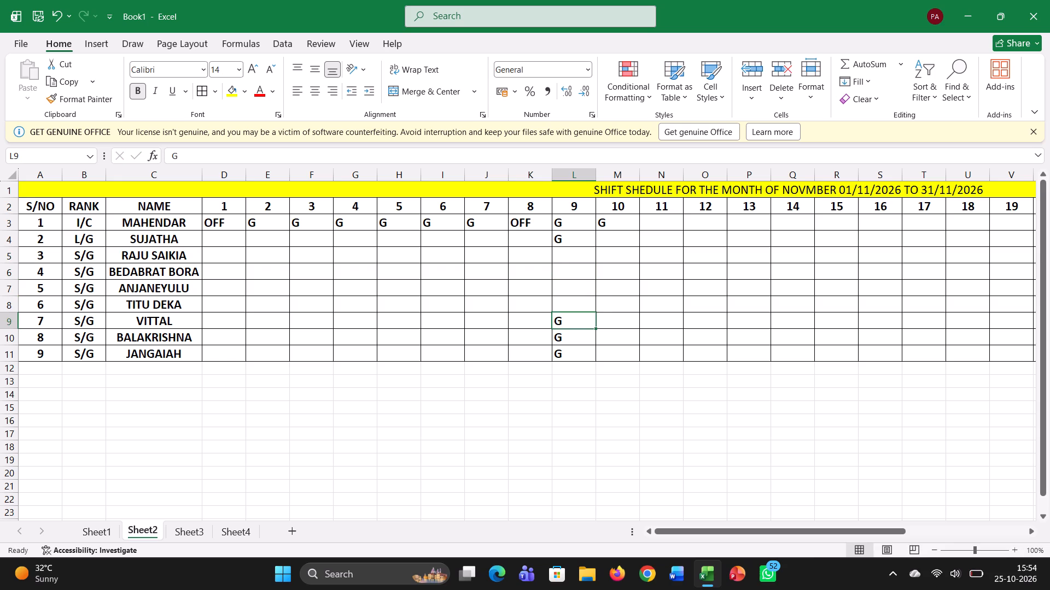
{"action": "key", "text": "BackSpace"}
{"action": "left_click", "coordinate": [569, 341]}
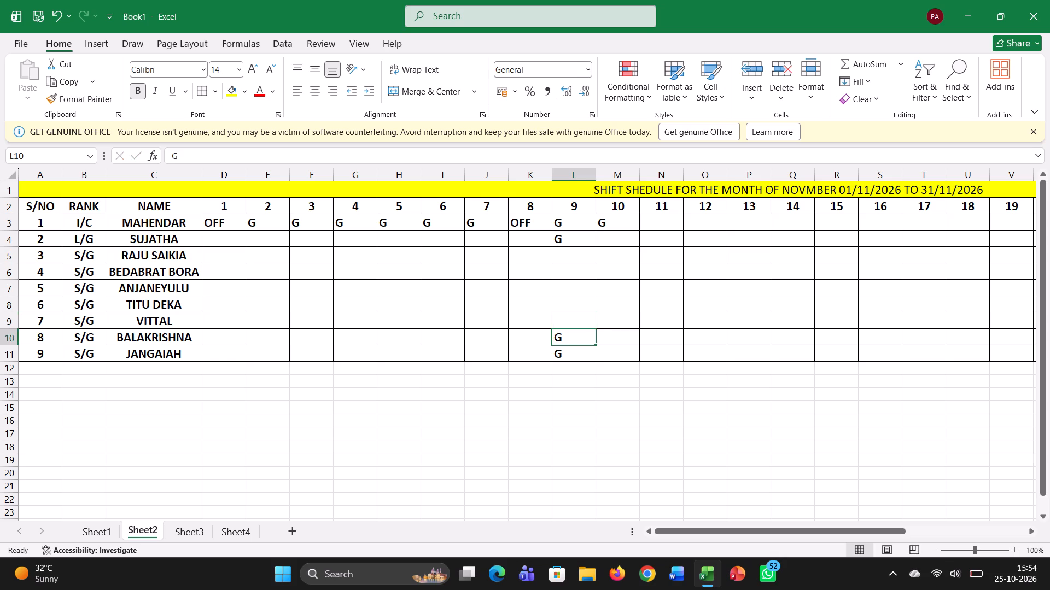
{"action": "key", "text": "BackSpace"}
{"action": "left_click", "coordinate": [573, 359]}
{"action": "key", "text": "BackSpace"}
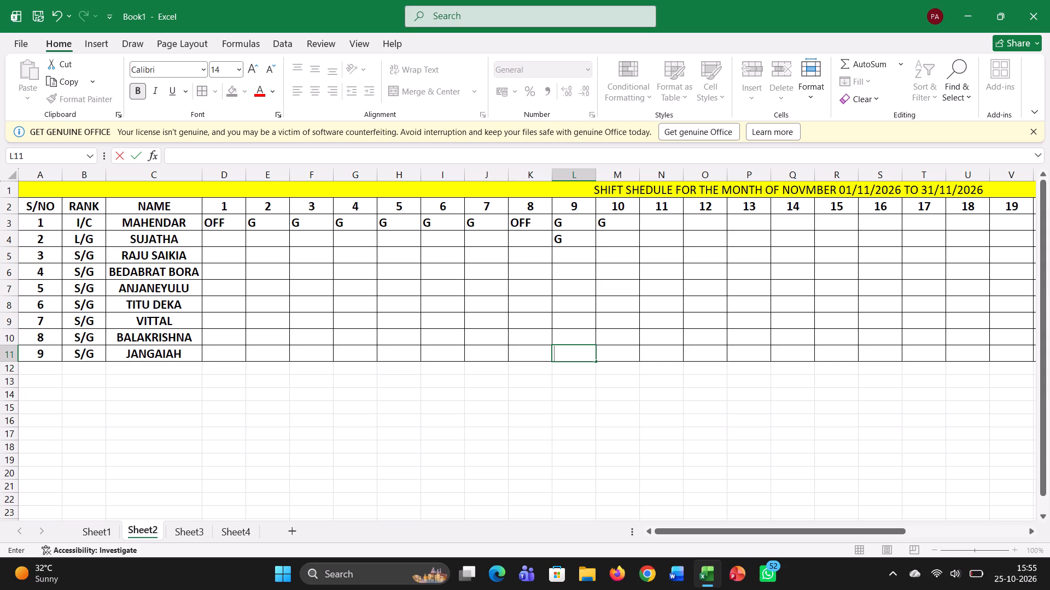
Apply the red font colour to the first employee's OFF entries for days 1 and 8, cells D3 and K3.
{"action": "left_click", "coordinate": [231, 220]}
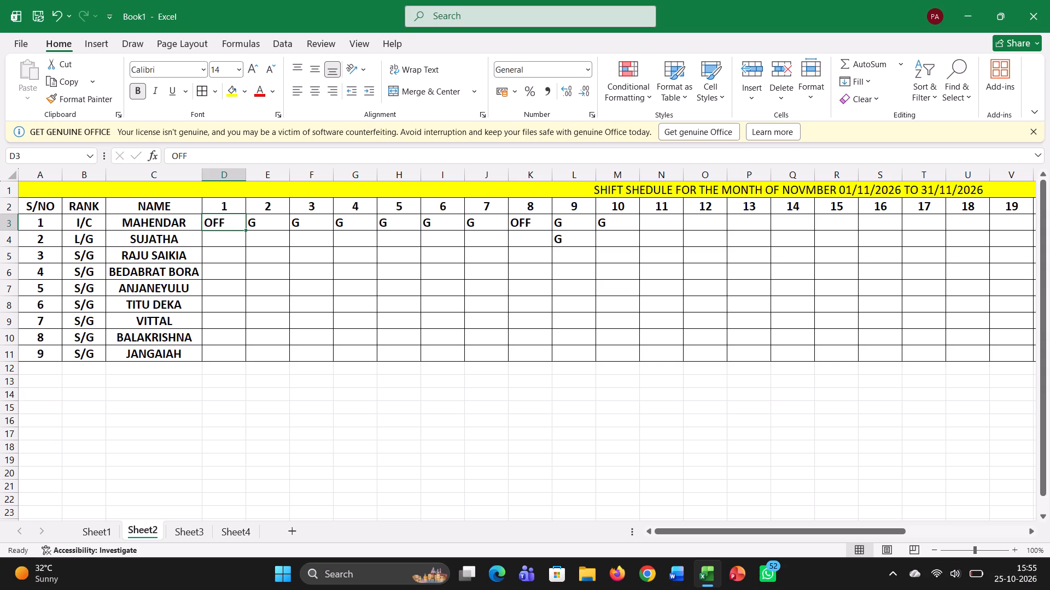
{"action": "left_click", "coordinate": [264, 84]}
{"action": "left_click", "coordinate": [530, 225]}
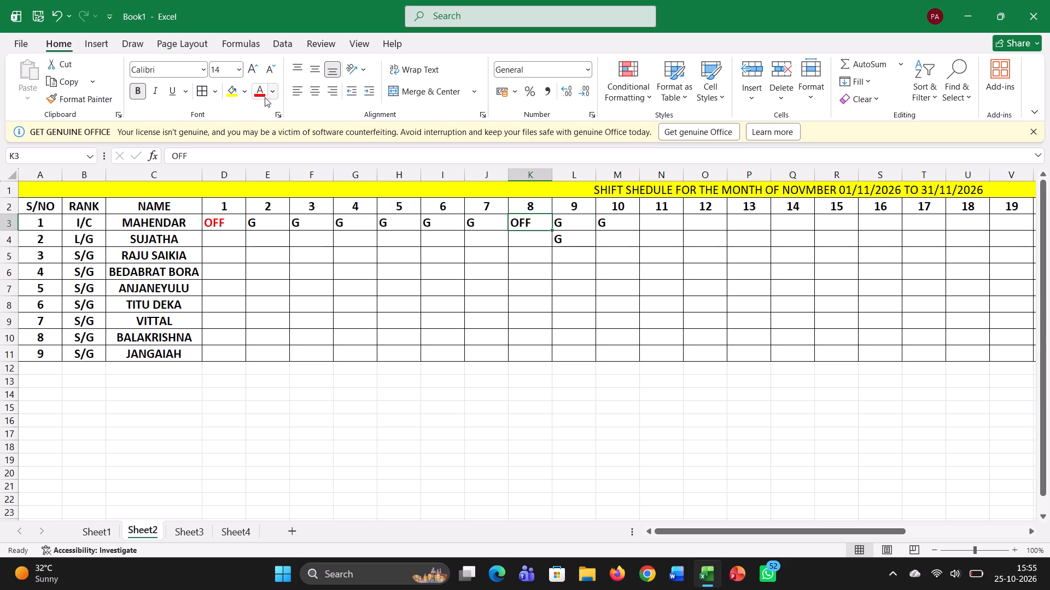
{"action": "left_click", "coordinate": [260, 95]}
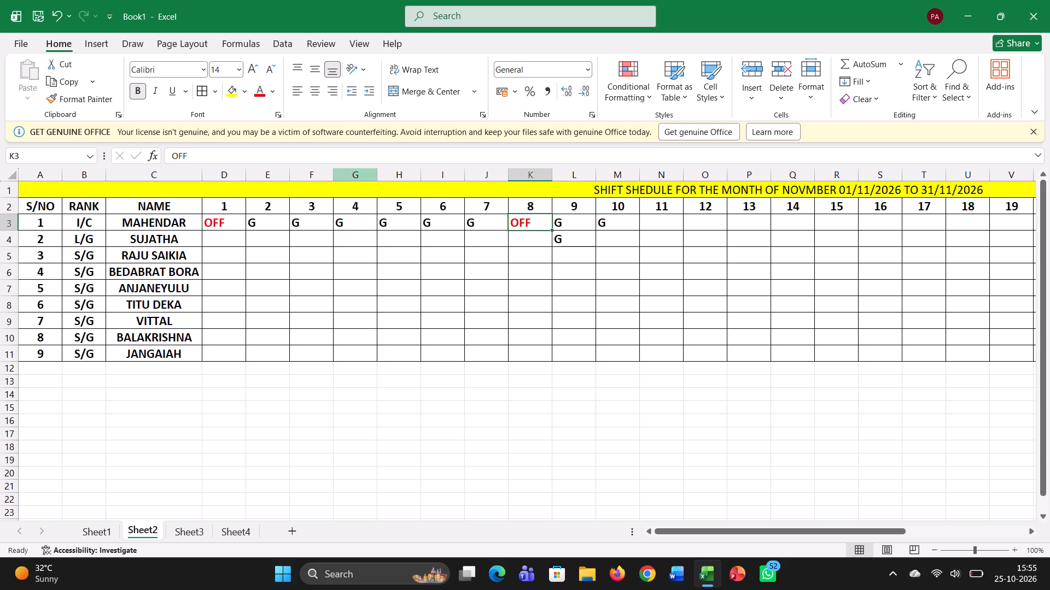
Enter OFF for days 1 and 8 in the second employee's row, cells D4 and K4.
{"action": "left_click", "coordinate": [217, 245]}
{"action": "type", "text": "OFF"}
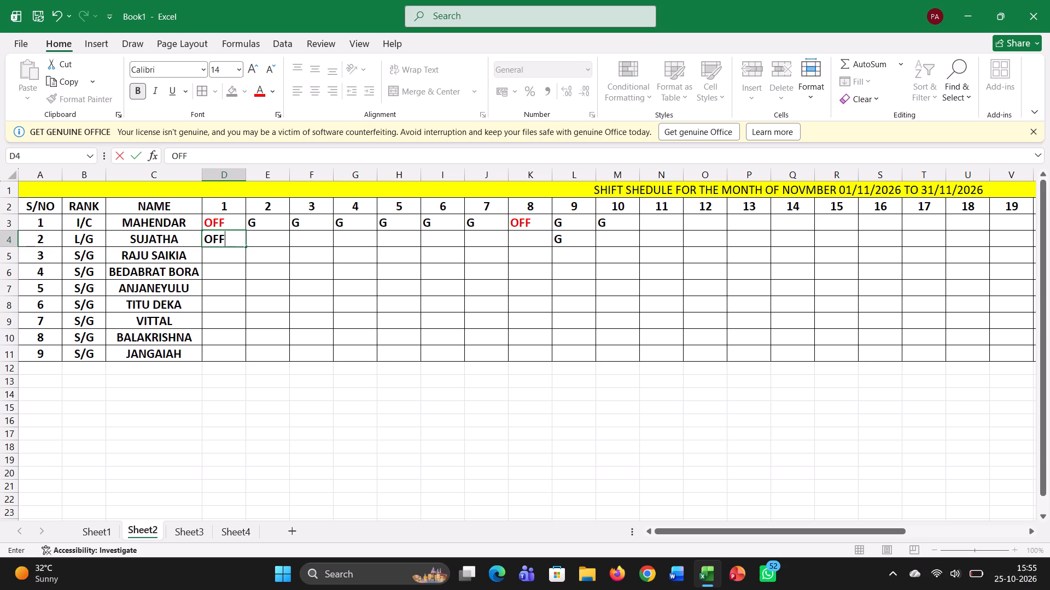
{"action": "left_click", "coordinate": [526, 245]}
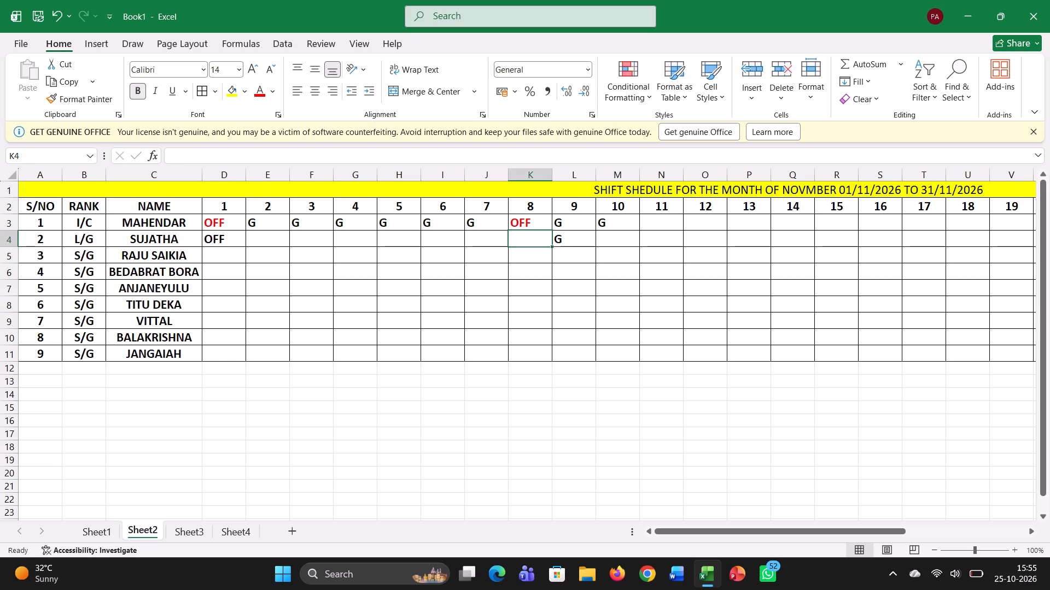
{"action": "type", "text": "OFF"}
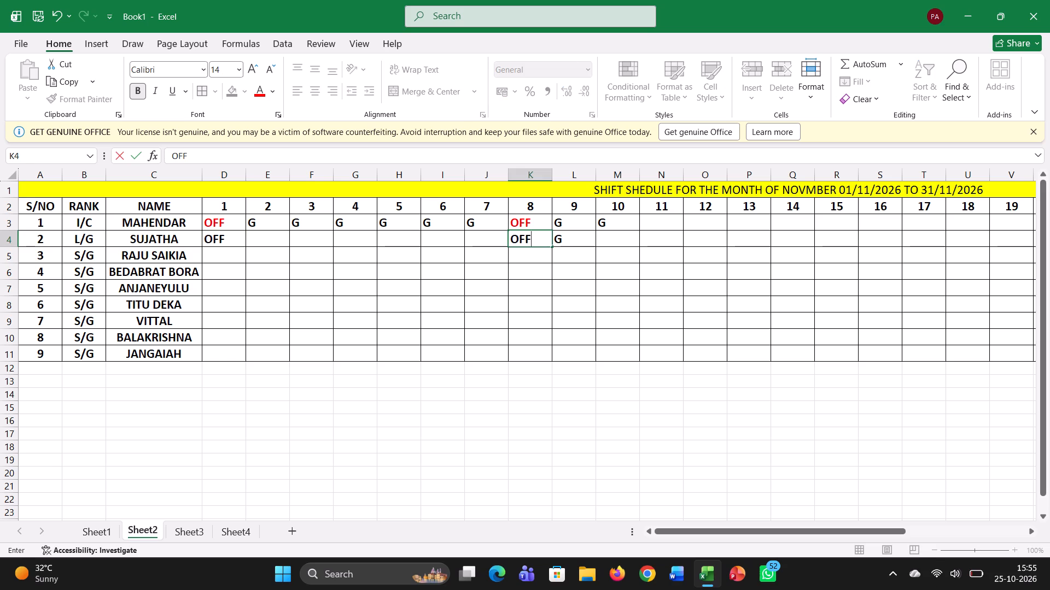
{"action": "left_click", "coordinate": [664, 256]}
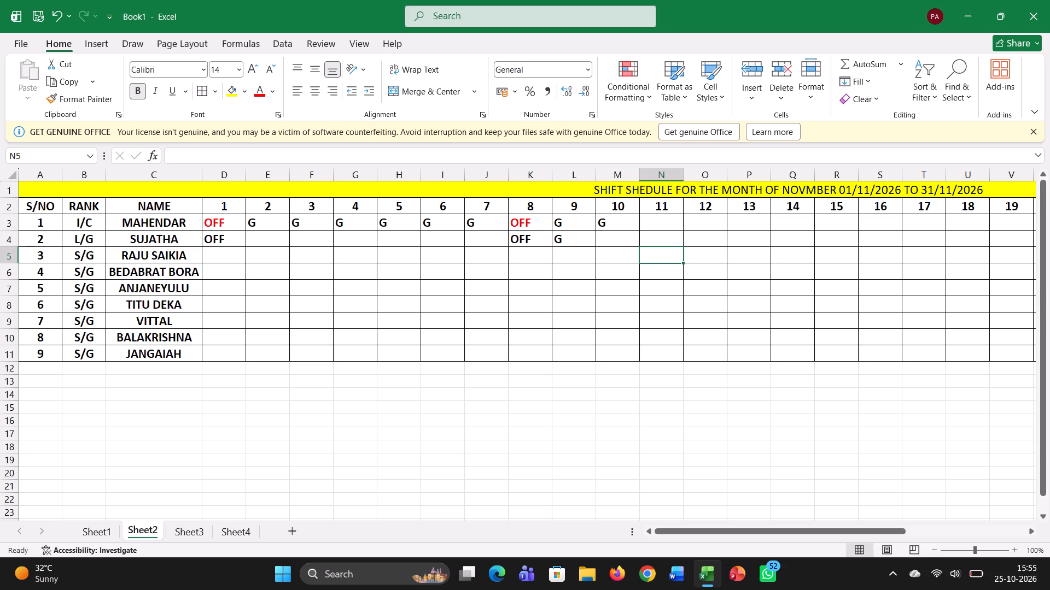
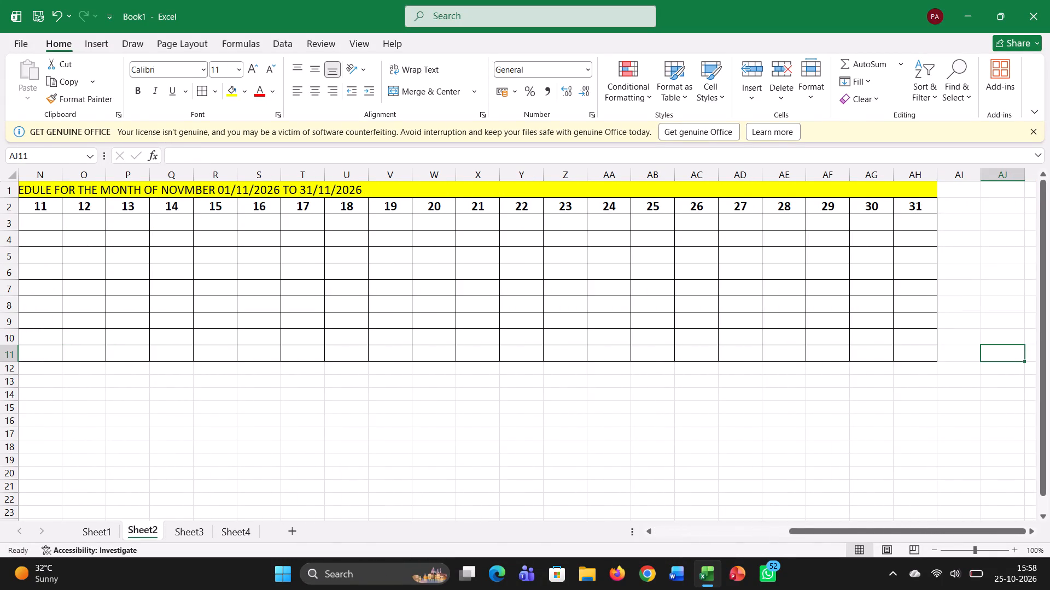
Enter G for day 2 in the second employee's row, cell E4.
{"action": "key", "text": "Left"}
{"action": "key", "text": "Left"}
{"action": "key", "text": "Left"}
{"action": "key", "text": "Left"}
{"action": "key", "text": "Left"}
{"action": "key", "text": "Left"}
{"action": "key", "text": "Left"}
{"action": "key", "text": "Left"}
{"action": "key", "text": "Left"}
{"action": "key", "text": "Left"}
{"action": "key", "text": "Left"}
{"action": "key", "text": "Left"}
{"action": "key", "text": "Left"}
{"action": "key", "text": "Left"}
{"action": "key", "text": "Left"}
{"action": "key", "text": "Left"}
{"action": "key", "text": "Left"}
{"action": "key", "text": "Left"}
{"action": "key", "text": "Left"}
{"action": "key", "text": "Left"}
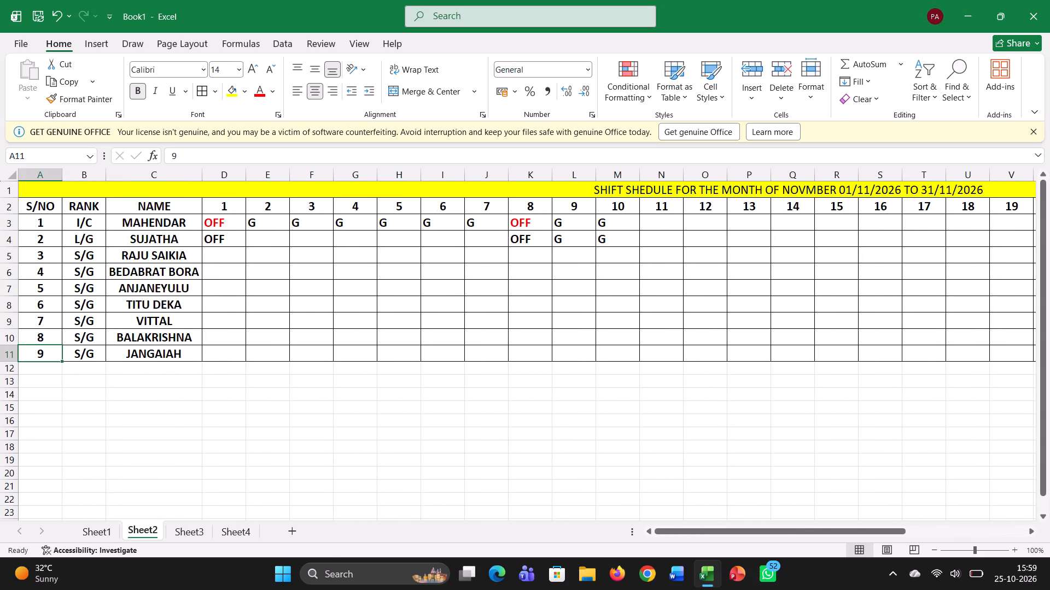
{"action": "left_click", "coordinate": [275, 243]}
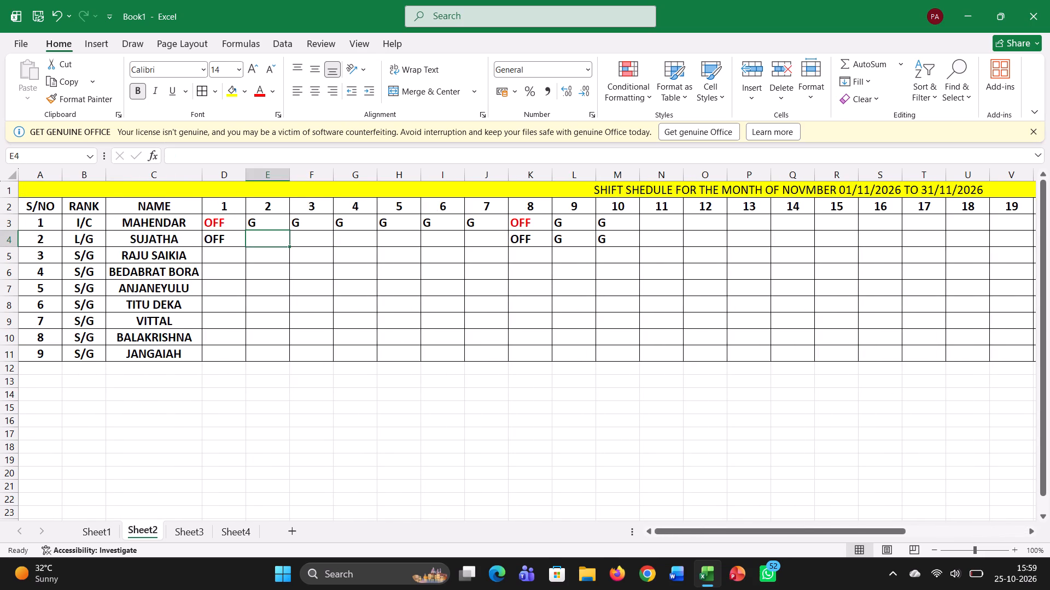
{"action": "key", "text": "g"}
{"action": "left_click", "coordinate": [321, 235]}
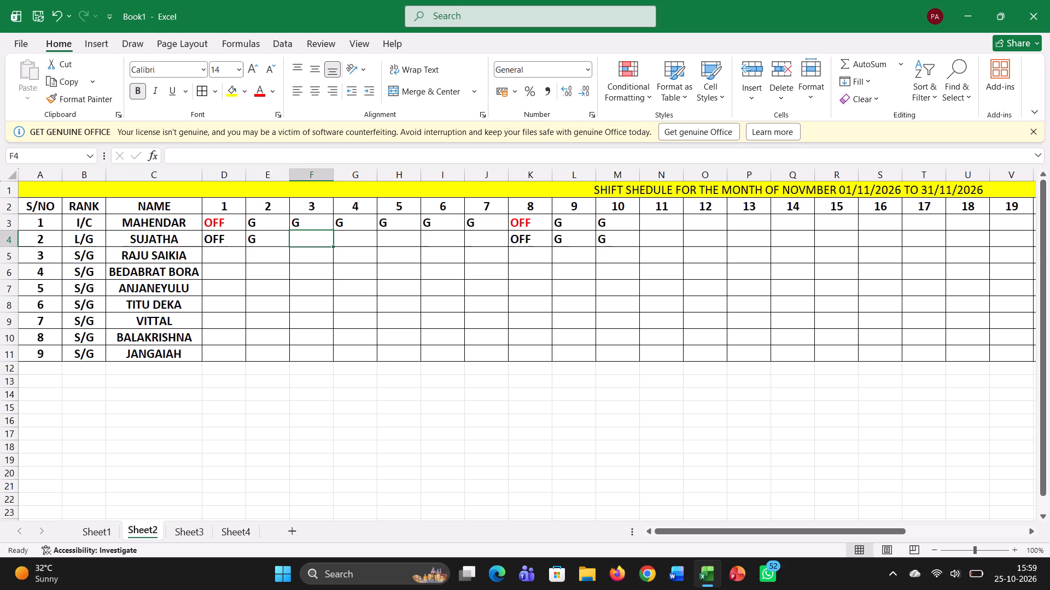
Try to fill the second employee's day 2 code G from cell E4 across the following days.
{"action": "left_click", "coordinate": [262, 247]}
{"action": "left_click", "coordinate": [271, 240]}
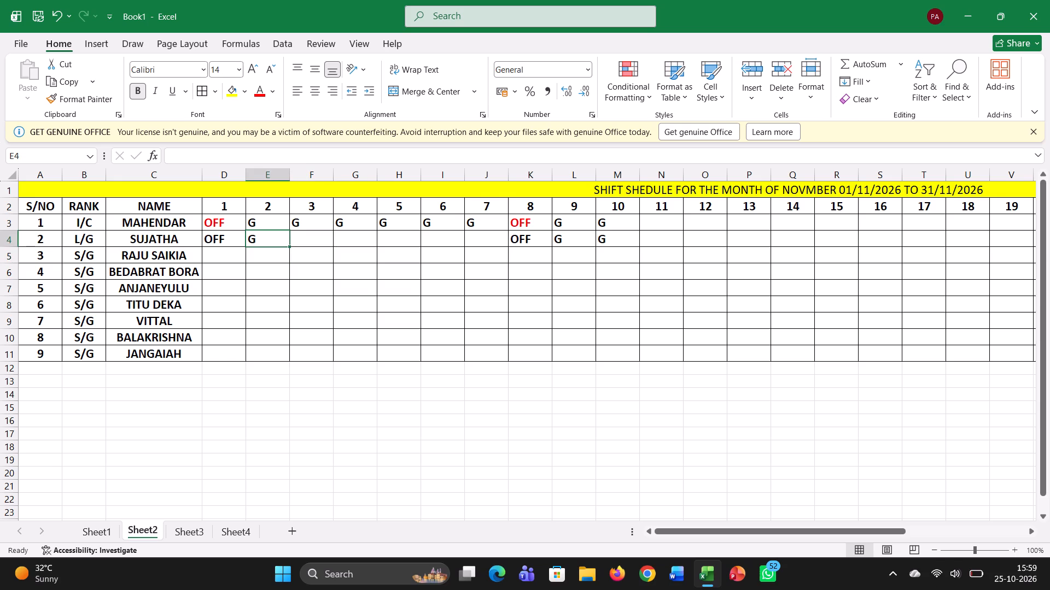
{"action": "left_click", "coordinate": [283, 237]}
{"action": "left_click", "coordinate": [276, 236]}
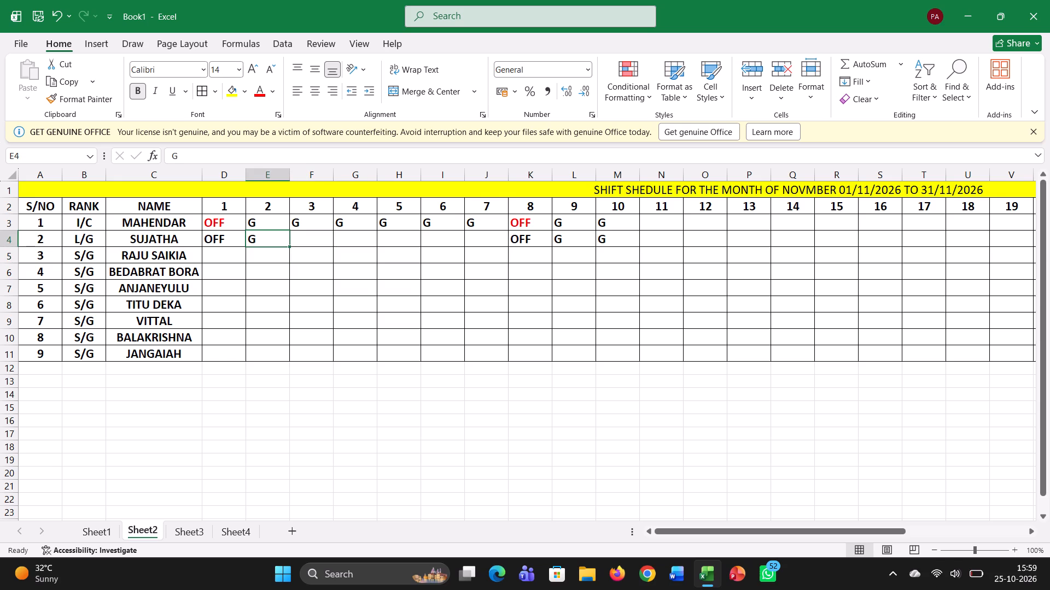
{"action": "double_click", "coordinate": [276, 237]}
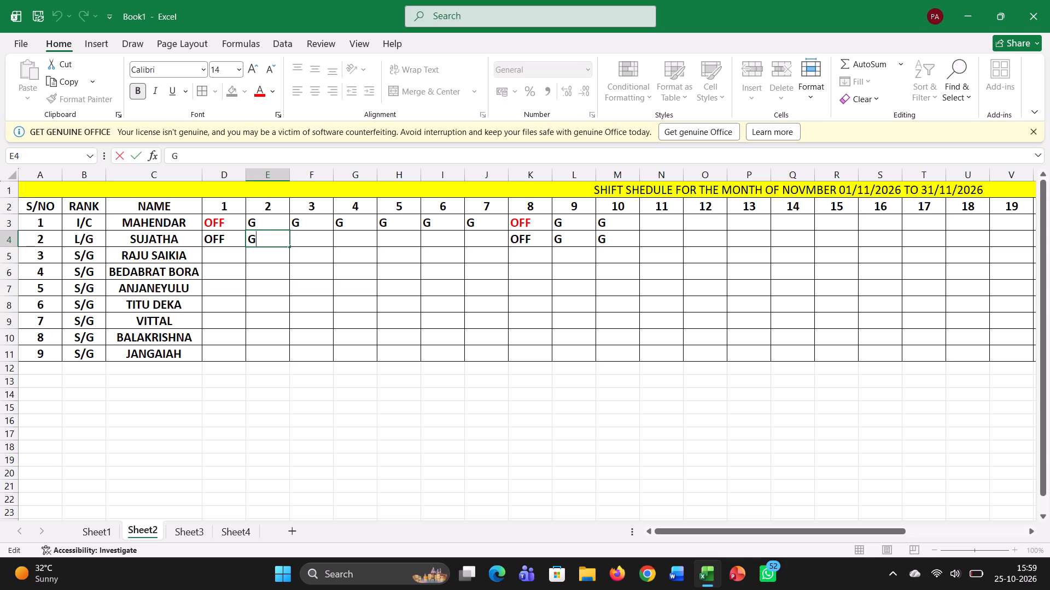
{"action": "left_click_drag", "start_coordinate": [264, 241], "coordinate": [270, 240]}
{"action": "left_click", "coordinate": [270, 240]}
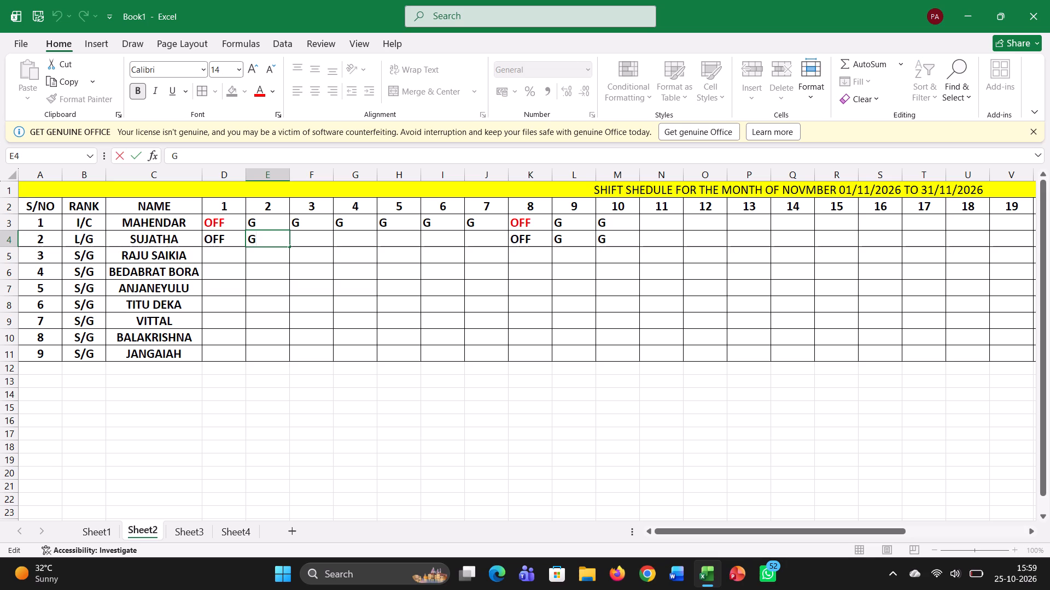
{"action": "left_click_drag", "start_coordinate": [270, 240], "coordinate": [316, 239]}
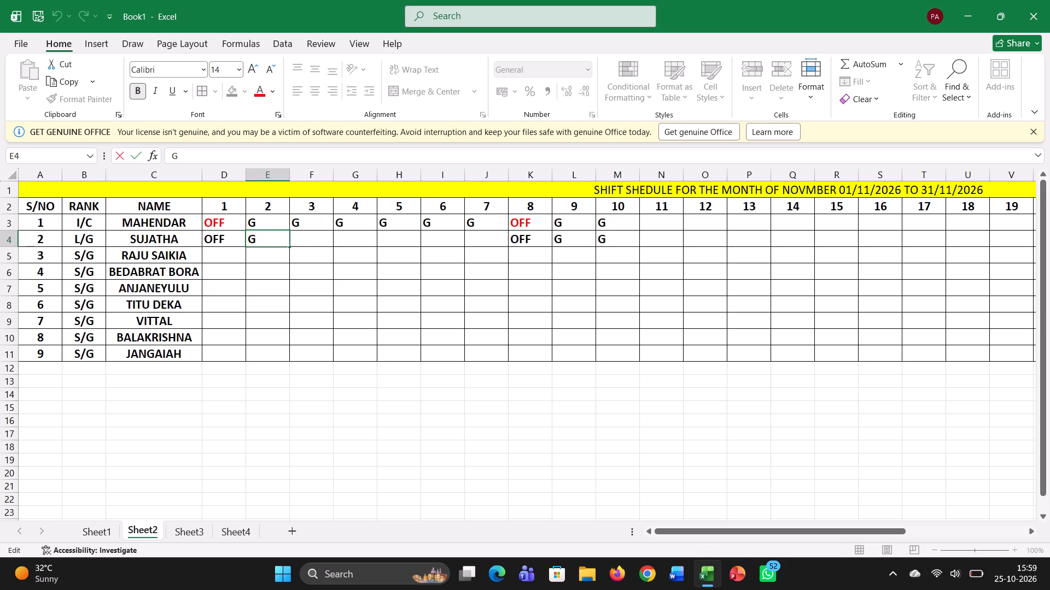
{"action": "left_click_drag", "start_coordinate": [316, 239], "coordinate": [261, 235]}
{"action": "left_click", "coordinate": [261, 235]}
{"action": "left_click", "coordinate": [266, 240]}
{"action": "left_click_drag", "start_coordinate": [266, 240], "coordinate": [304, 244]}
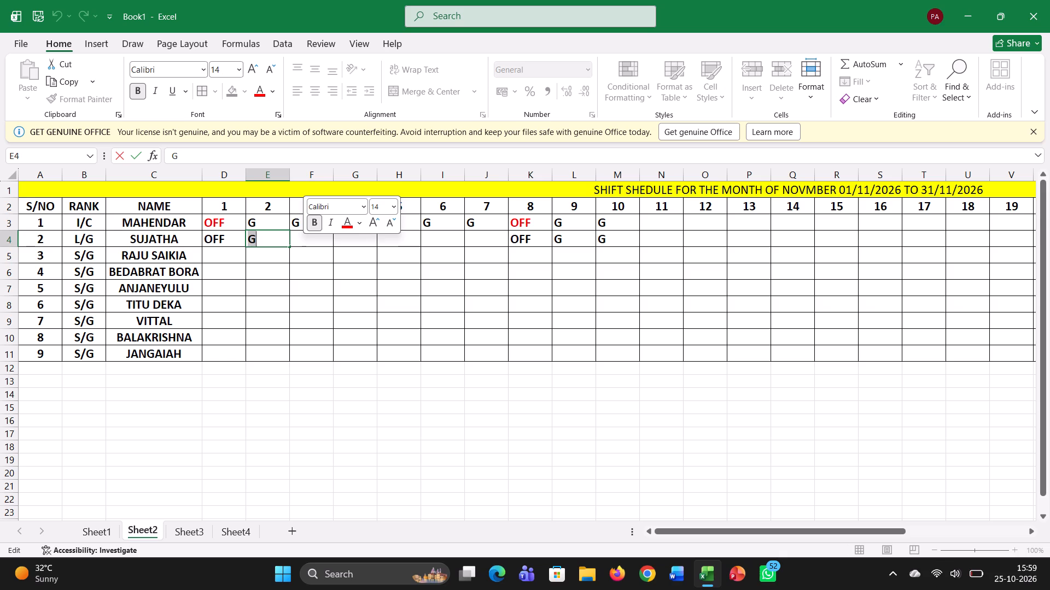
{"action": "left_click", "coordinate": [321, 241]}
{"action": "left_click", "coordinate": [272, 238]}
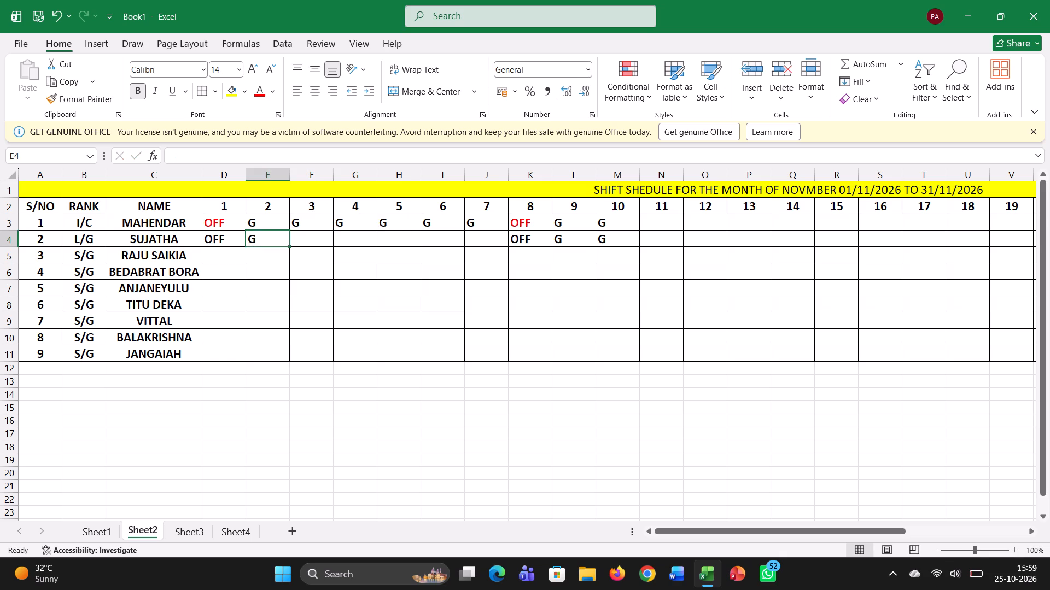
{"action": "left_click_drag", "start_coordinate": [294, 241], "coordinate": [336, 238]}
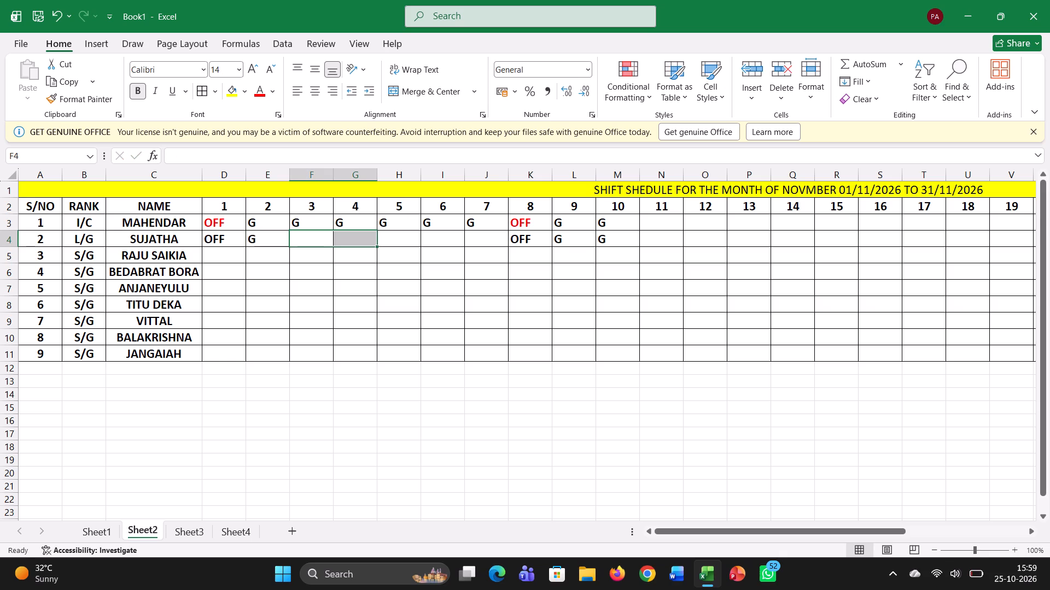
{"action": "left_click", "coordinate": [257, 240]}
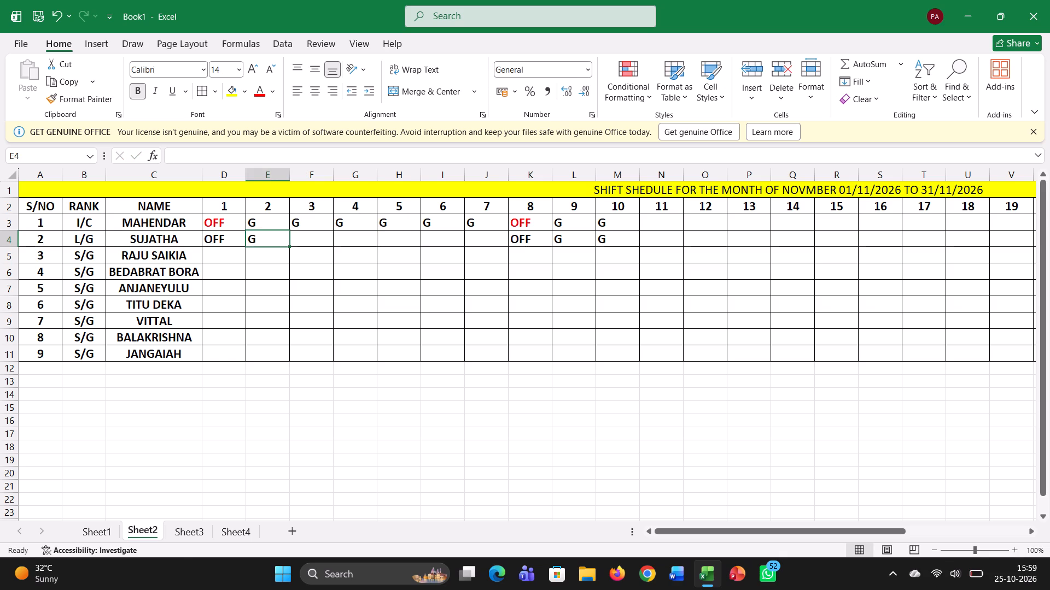
Move the second employee's G entry from day 2, cell E4, to day 6, cell I4.
{"action": "left_click_drag", "start_coordinate": [288, 243], "coordinate": [385, 235]}
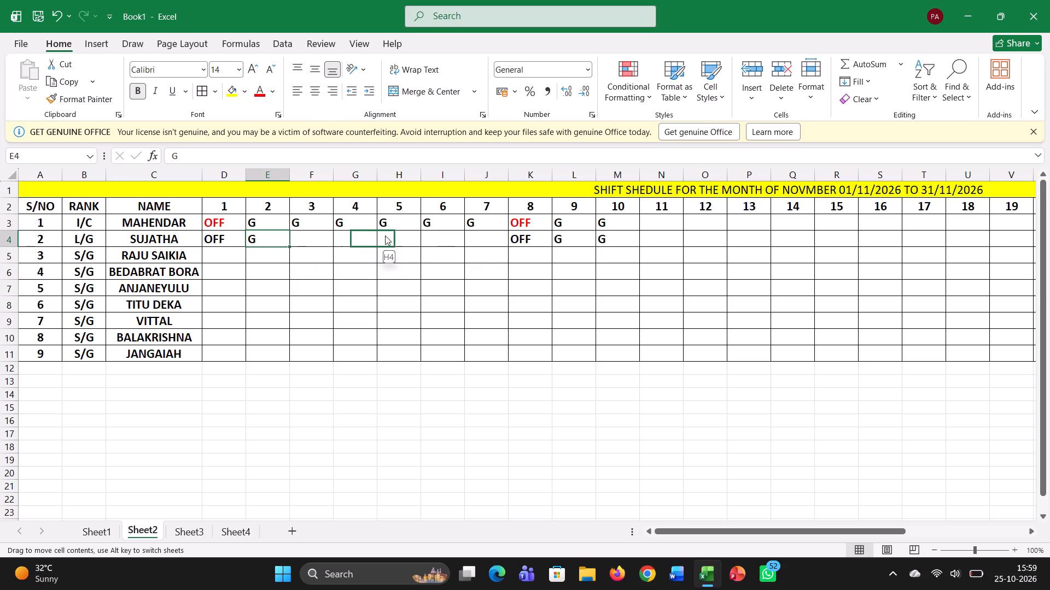
{"action": "left_click_drag", "start_coordinate": [385, 235], "coordinate": [442, 235]}
{"action": "left_click", "coordinate": [259, 289]}
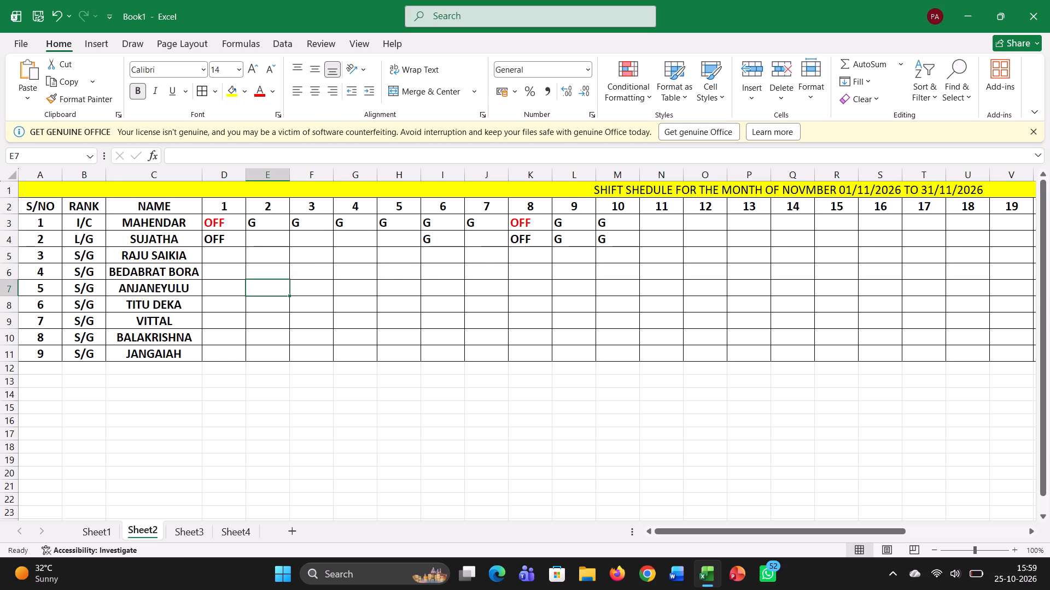
Enter G again for the second employee's day 2, cell E4, and set the font size to 14.
{"action": "left_click", "coordinate": [262, 237]}
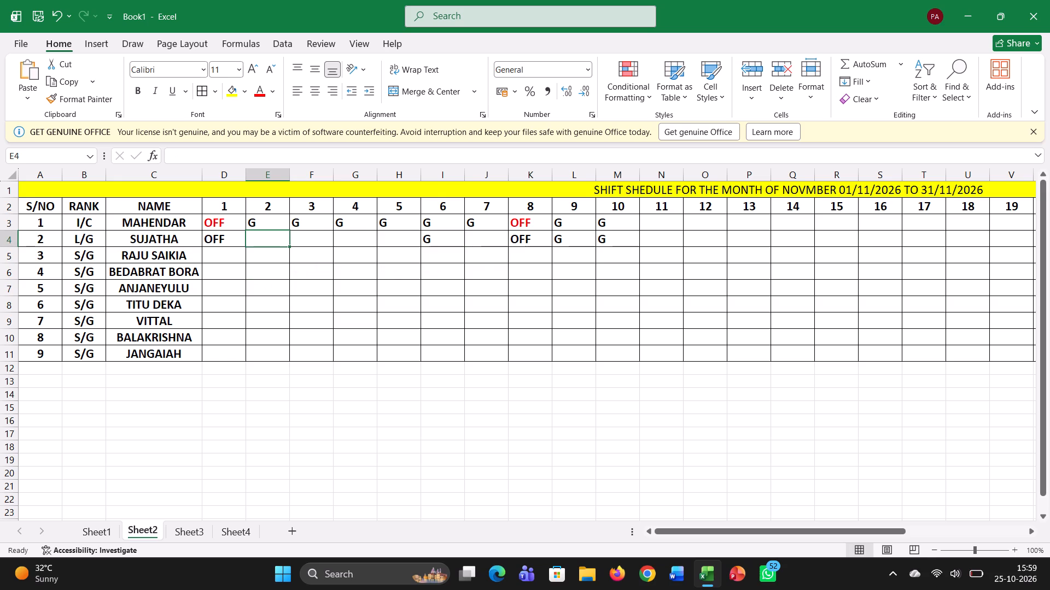
{"action": "key", "text": "g"}
{"action": "key", "text": "BackSpace"}
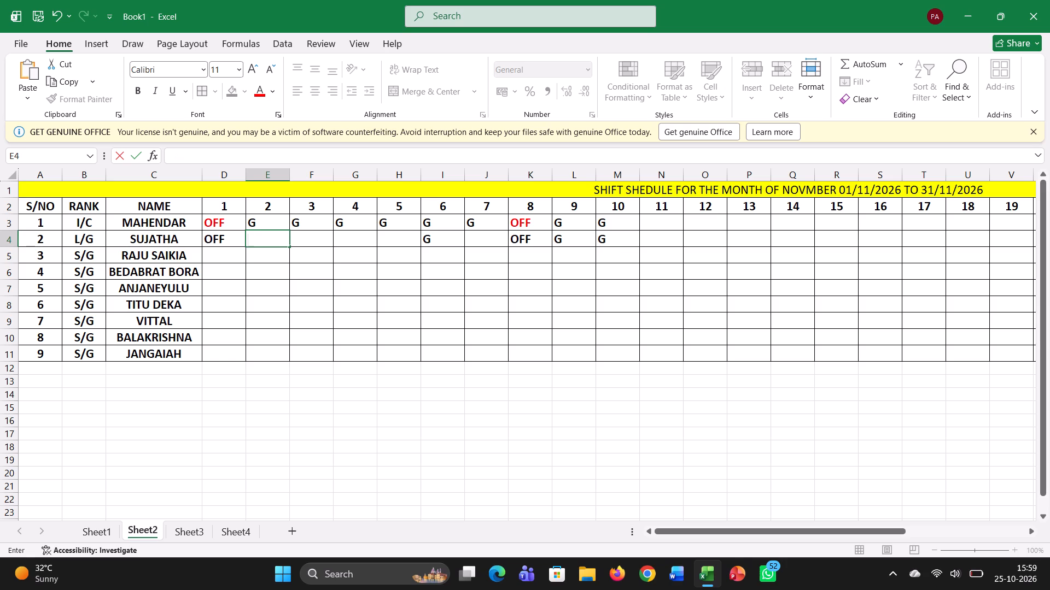
{"action": "key", "text": "g"}
{"action": "left_click", "coordinate": [237, 70]}
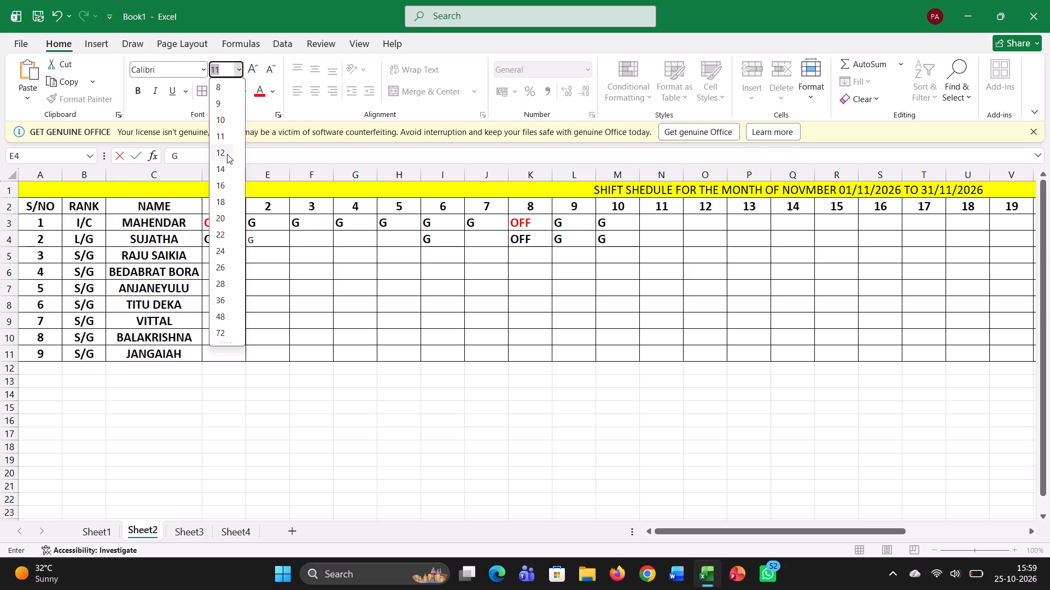
{"action": "left_click", "coordinate": [225, 166]}
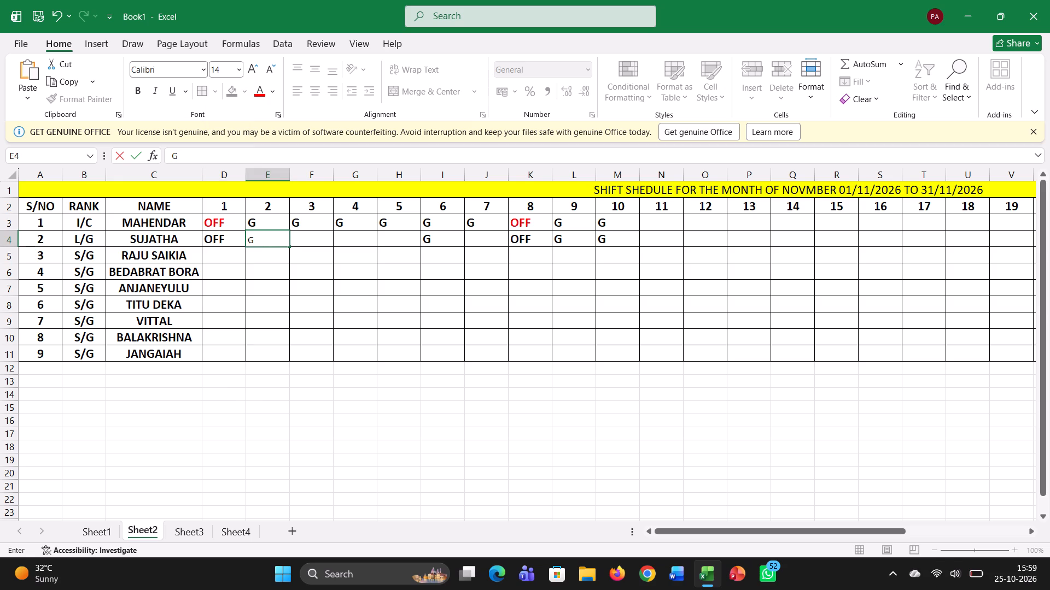
{"action": "left_click", "coordinate": [273, 249]}
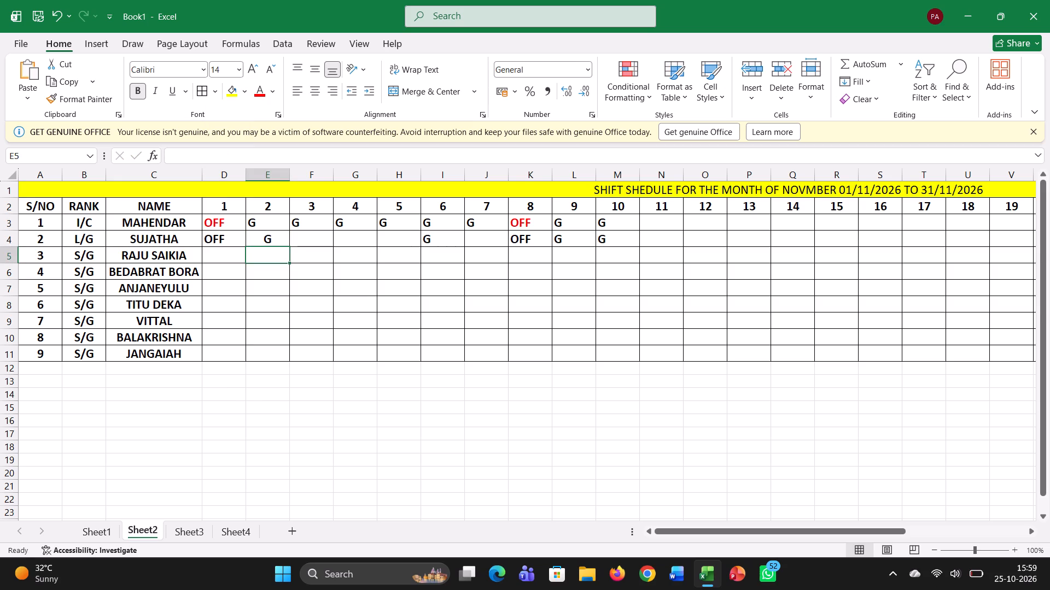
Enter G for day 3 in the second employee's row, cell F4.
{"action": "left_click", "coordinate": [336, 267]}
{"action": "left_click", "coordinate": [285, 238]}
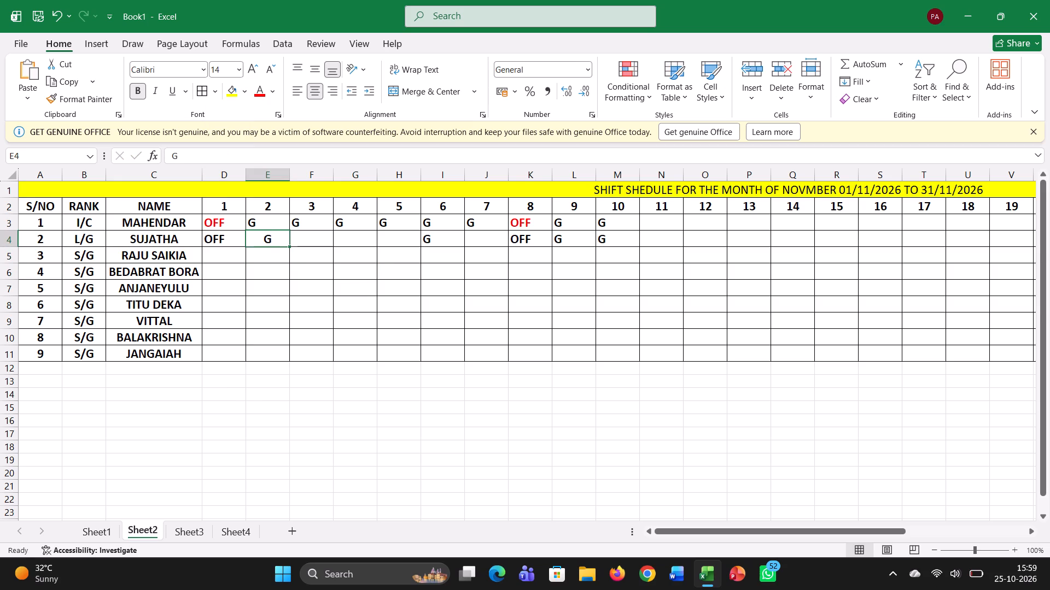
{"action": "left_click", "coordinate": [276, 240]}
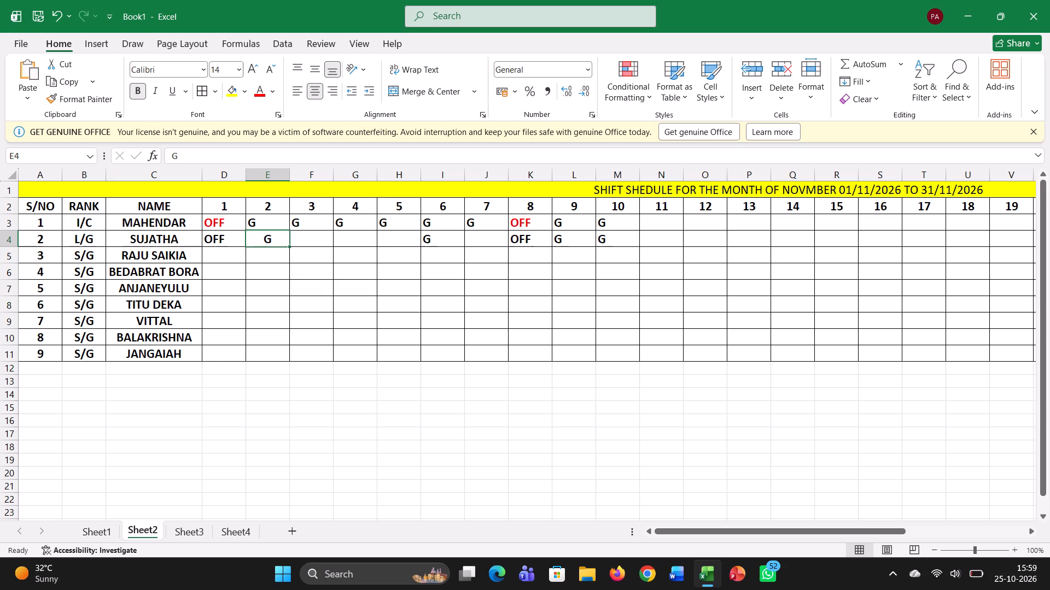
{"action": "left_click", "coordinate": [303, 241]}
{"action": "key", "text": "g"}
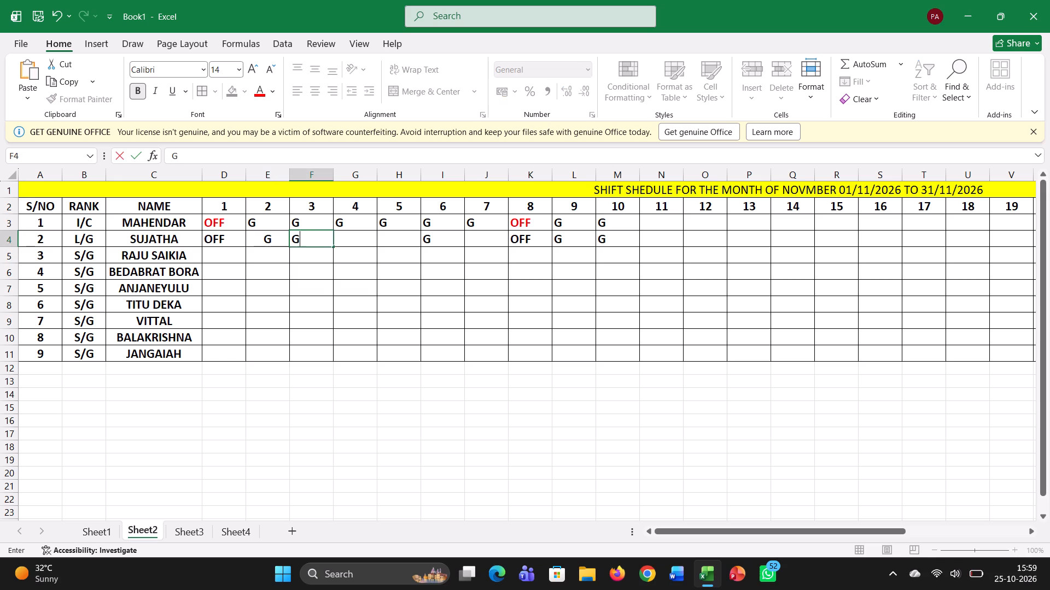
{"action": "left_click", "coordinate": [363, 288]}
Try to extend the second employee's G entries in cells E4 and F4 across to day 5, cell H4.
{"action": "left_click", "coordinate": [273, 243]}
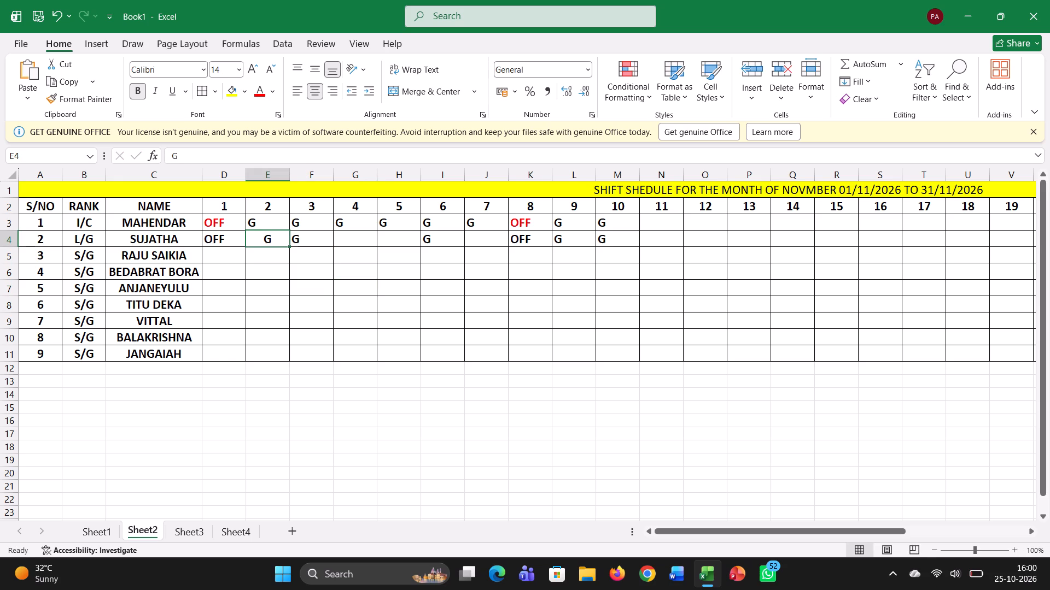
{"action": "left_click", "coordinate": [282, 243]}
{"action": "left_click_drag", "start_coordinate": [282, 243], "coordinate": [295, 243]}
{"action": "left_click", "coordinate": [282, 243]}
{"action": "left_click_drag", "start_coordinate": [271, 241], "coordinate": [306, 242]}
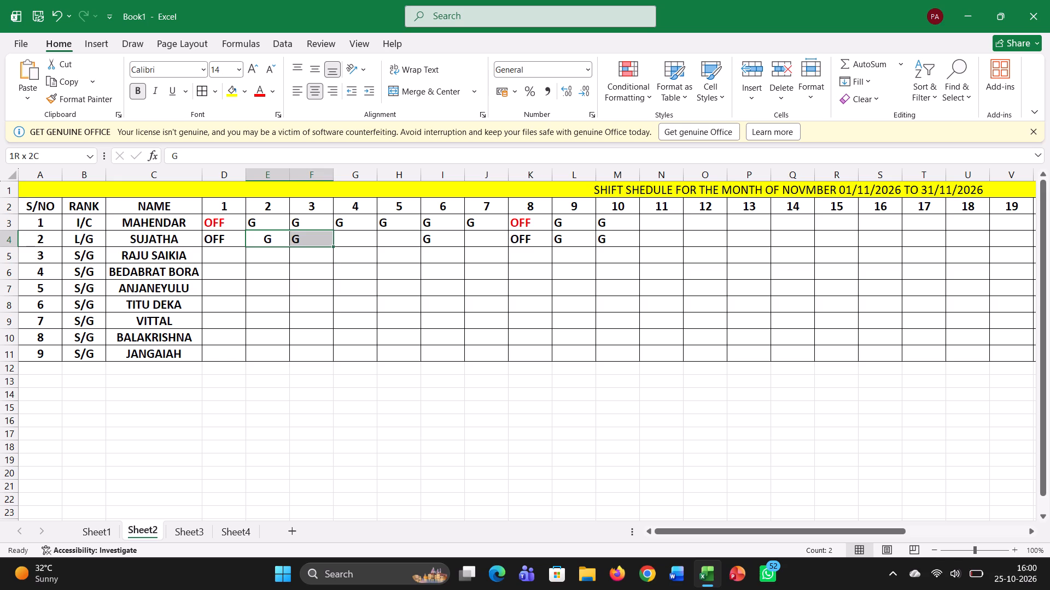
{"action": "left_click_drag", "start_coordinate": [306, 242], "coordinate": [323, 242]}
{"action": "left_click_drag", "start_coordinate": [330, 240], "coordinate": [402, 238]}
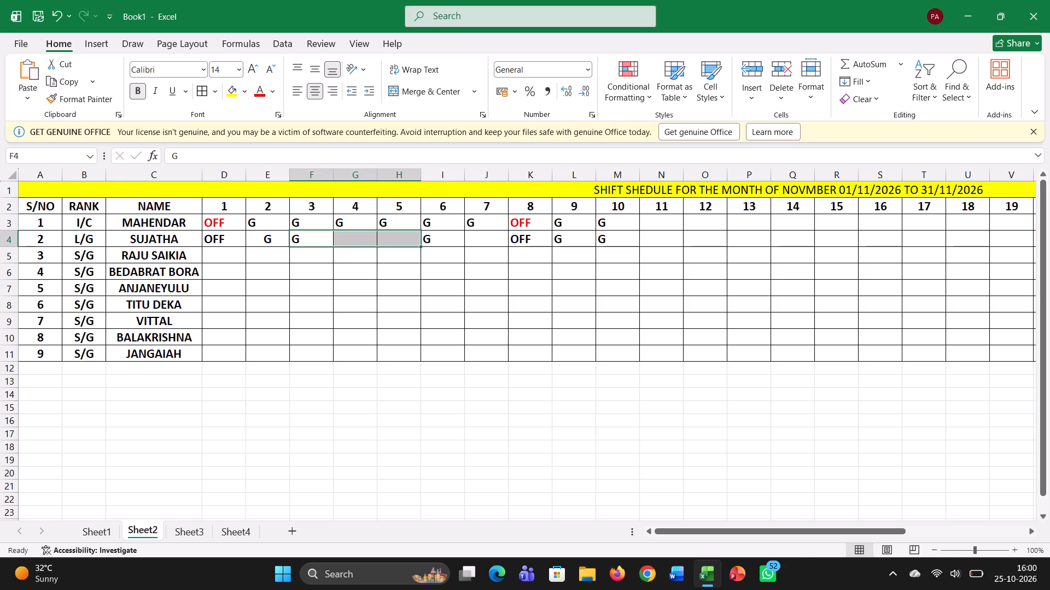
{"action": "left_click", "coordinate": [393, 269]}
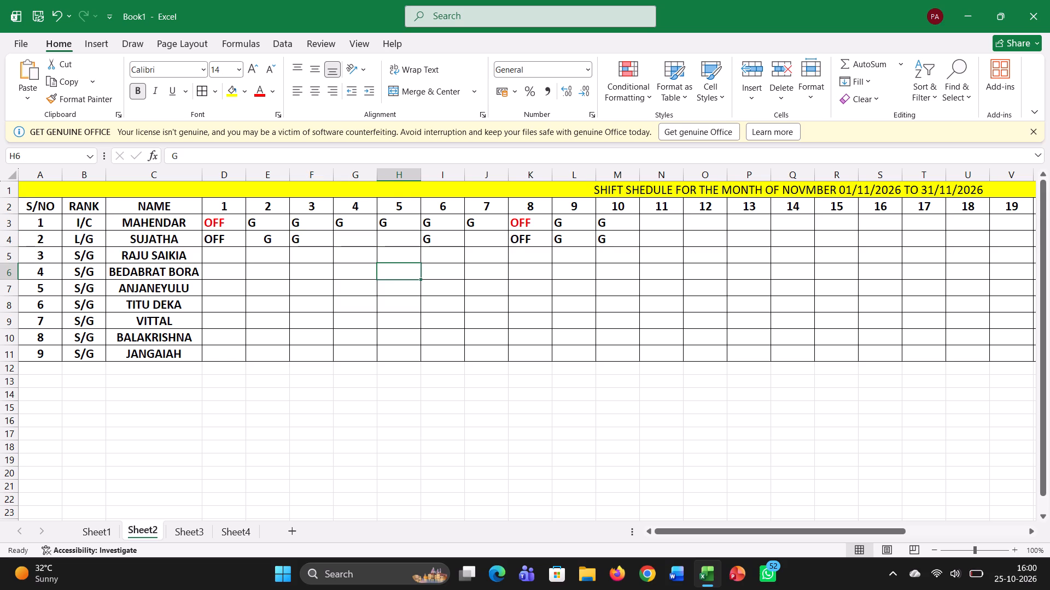
Fill the second employee's day 2 code G across the row from cell E4 to day 4, cell G4.
{"action": "left_click", "coordinate": [271, 238]}
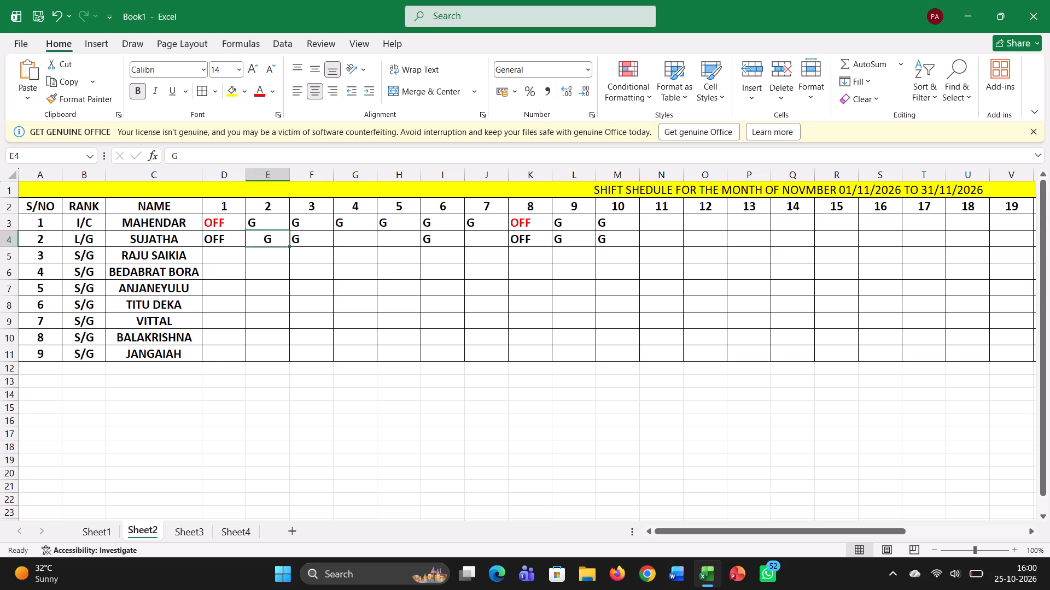
{"action": "left_click", "coordinate": [285, 241]}
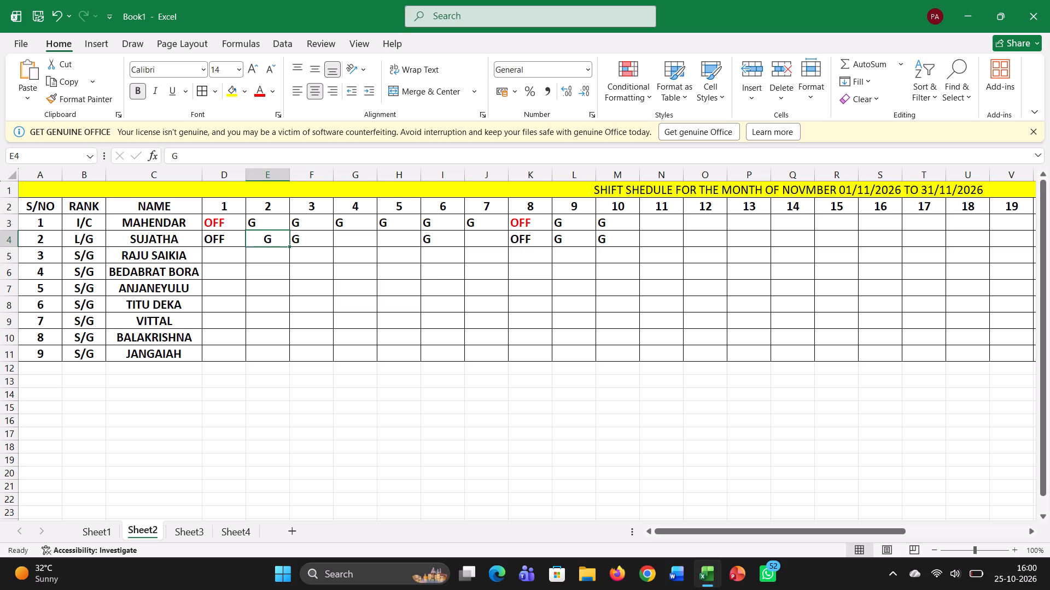
{"action": "left_click", "coordinate": [285, 248]}
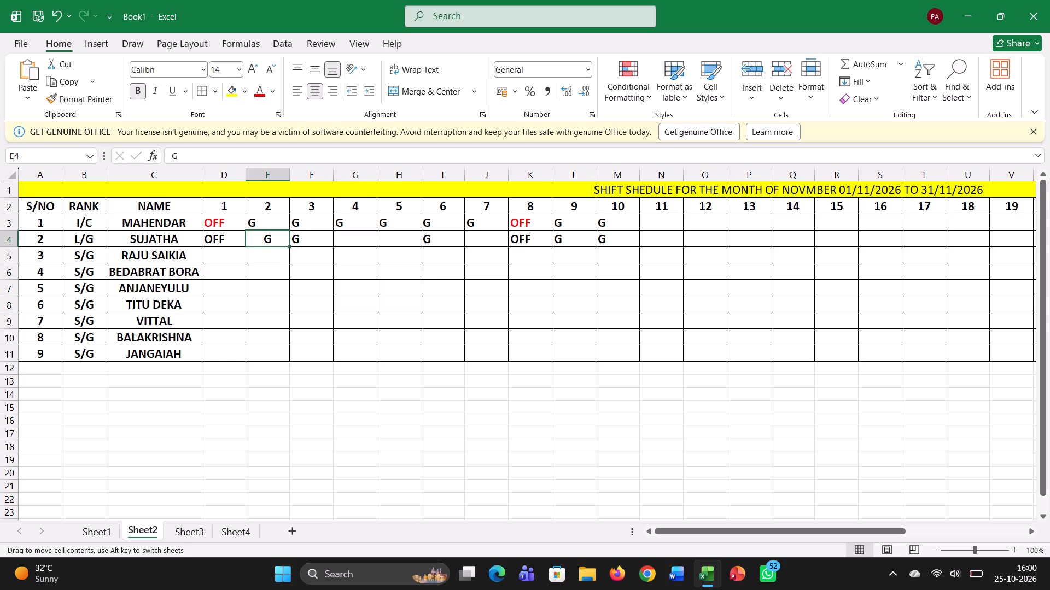
{"action": "left_click", "coordinate": [282, 243]}
{"action": "left_click_drag", "start_coordinate": [291, 246], "coordinate": [314, 240]}
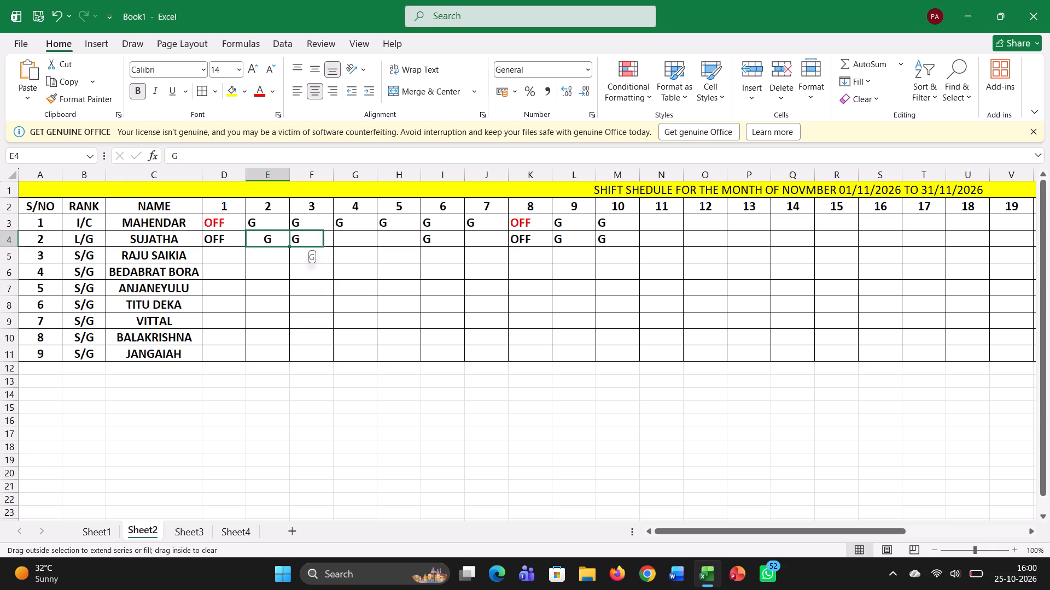
{"action": "left_click_drag", "start_coordinate": [314, 240], "coordinate": [366, 248]}
{"action": "left_click_drag", "start_coordinate": [366, 248], "coordinate": [385, 252]}
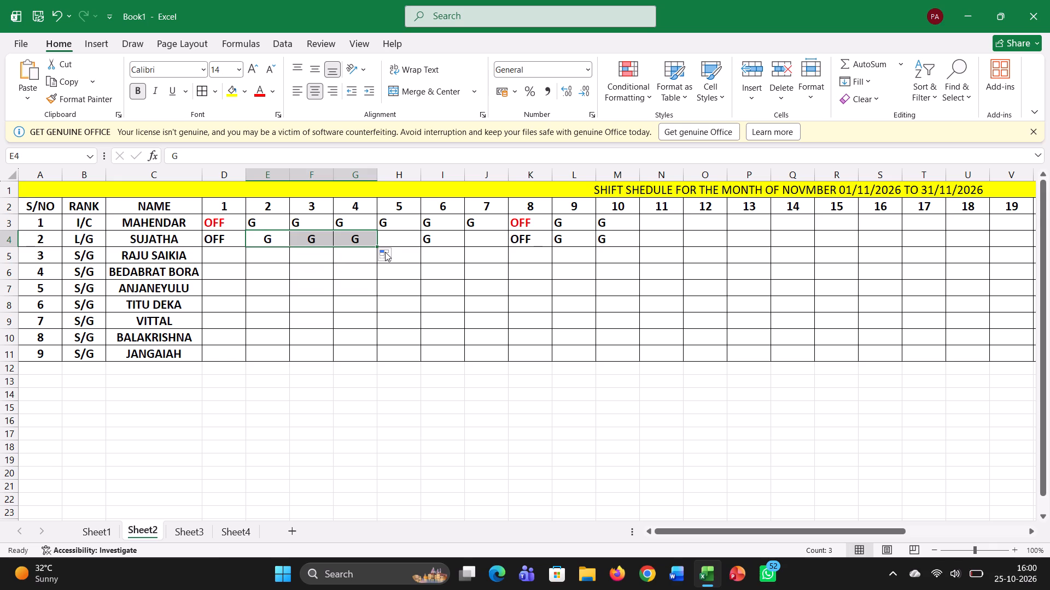